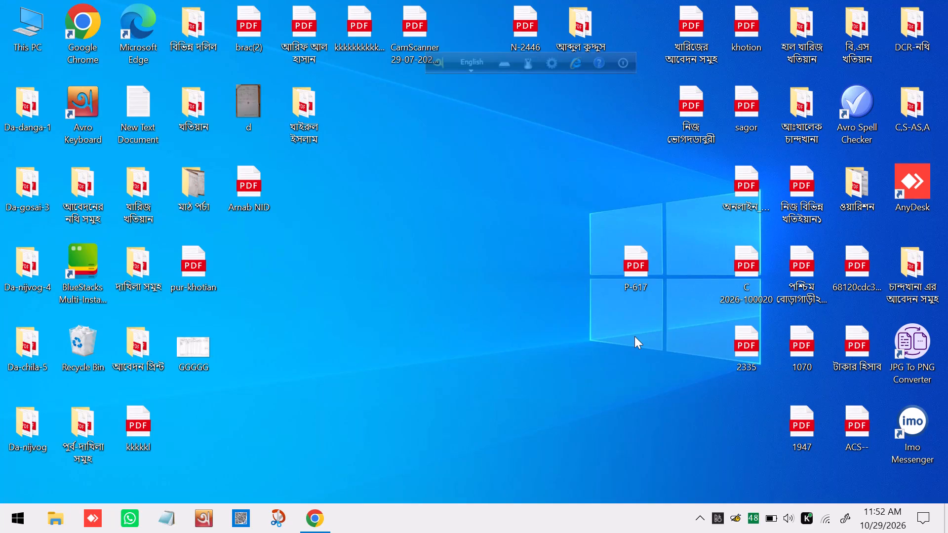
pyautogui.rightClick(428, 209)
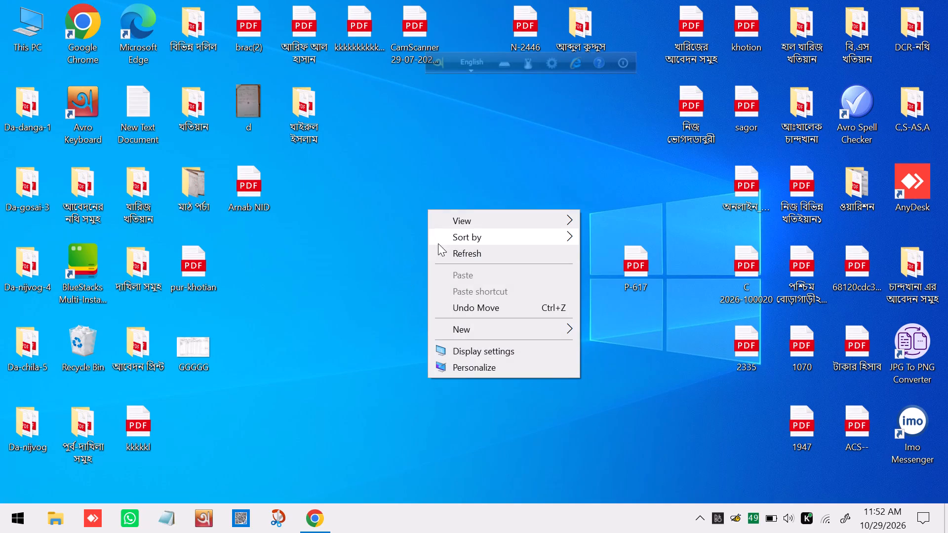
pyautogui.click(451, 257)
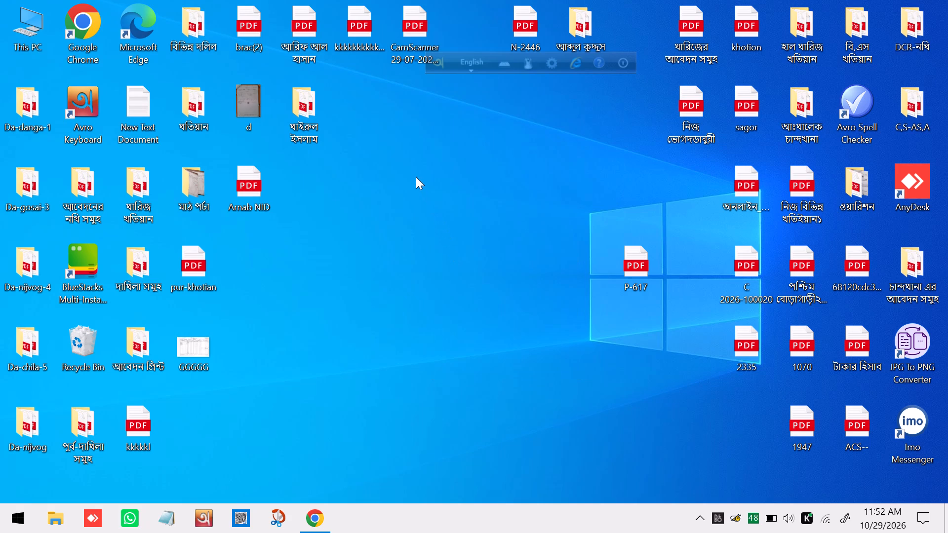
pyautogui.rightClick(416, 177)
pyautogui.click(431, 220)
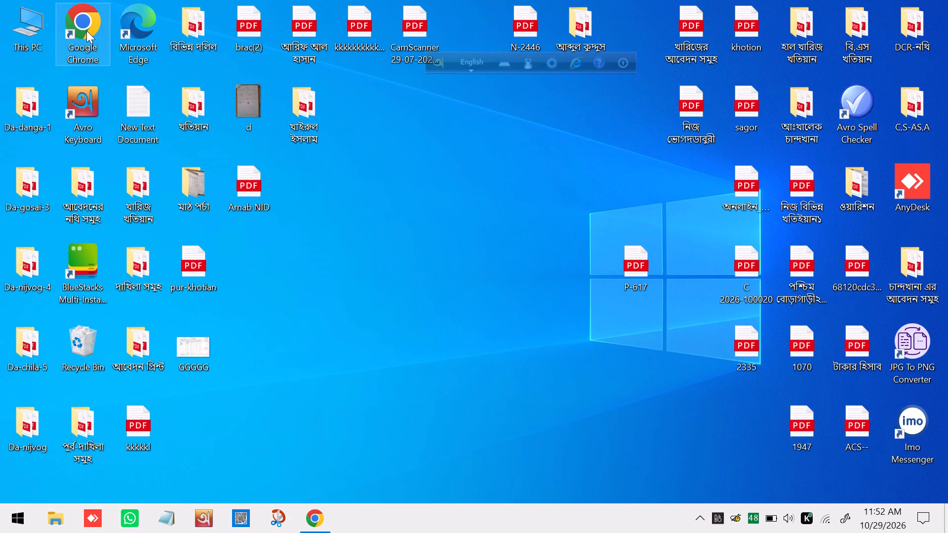
# Switch to the open Chrome window.
pyautogui.click(319, 515)
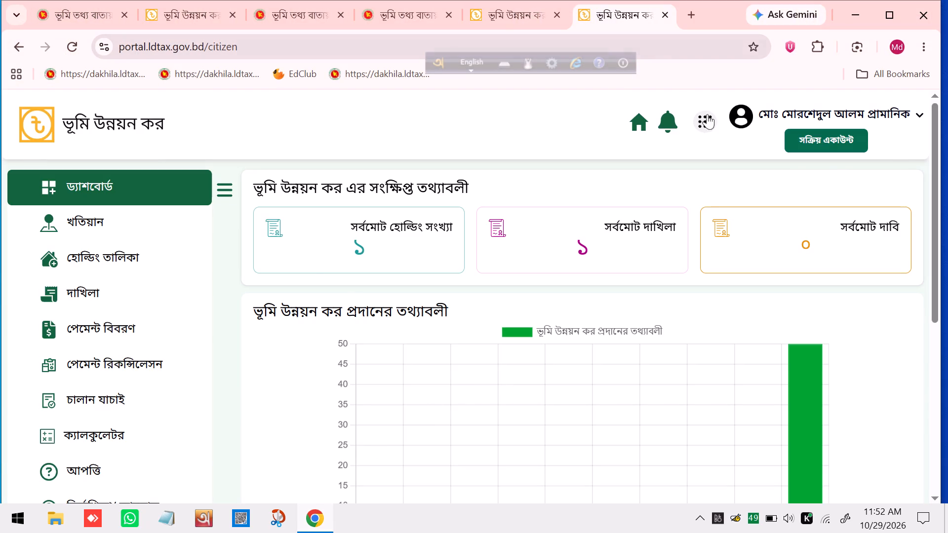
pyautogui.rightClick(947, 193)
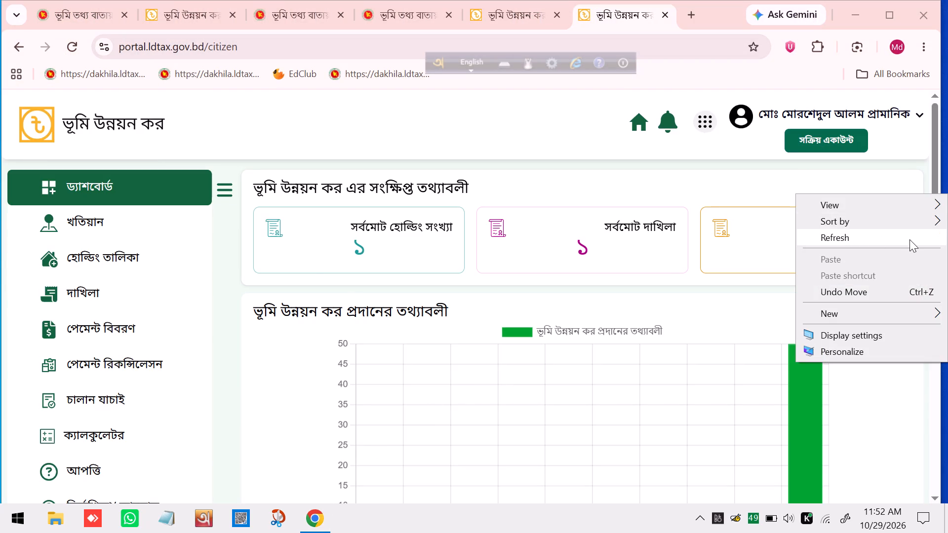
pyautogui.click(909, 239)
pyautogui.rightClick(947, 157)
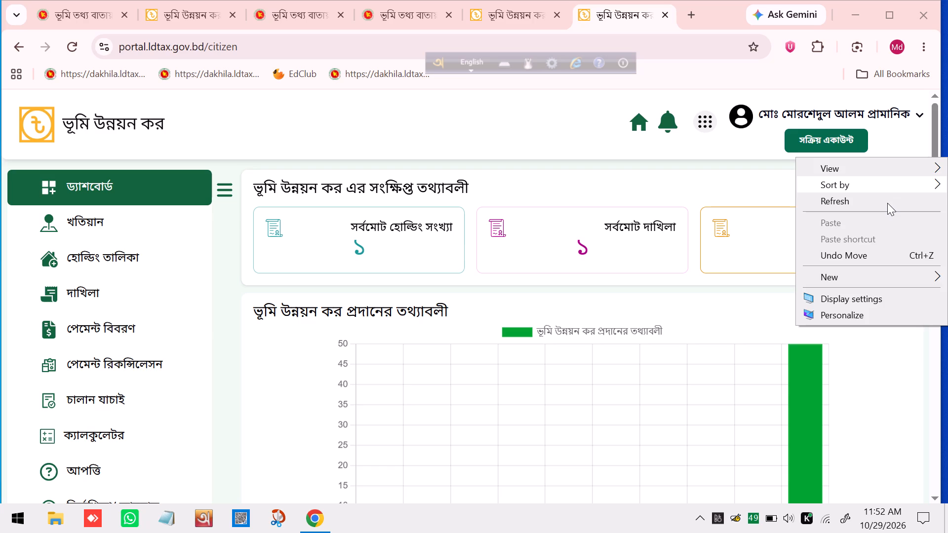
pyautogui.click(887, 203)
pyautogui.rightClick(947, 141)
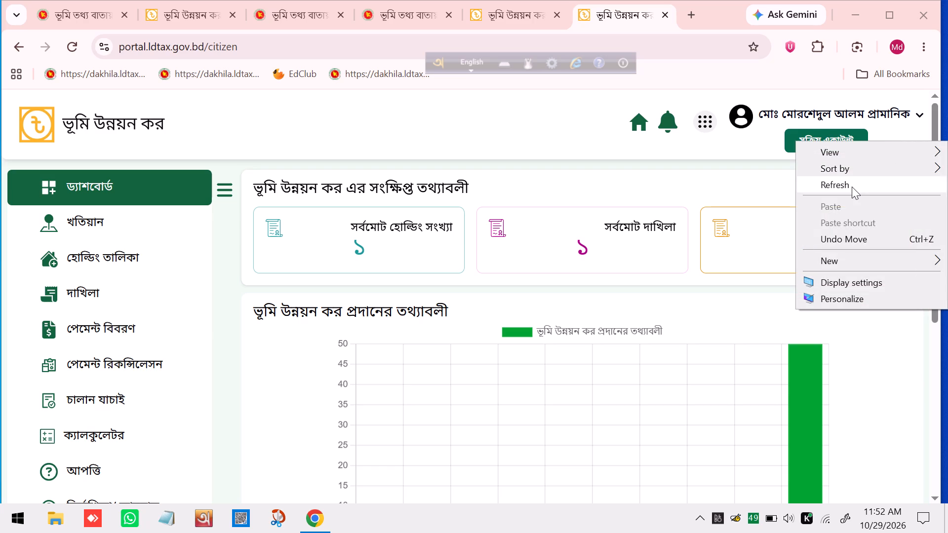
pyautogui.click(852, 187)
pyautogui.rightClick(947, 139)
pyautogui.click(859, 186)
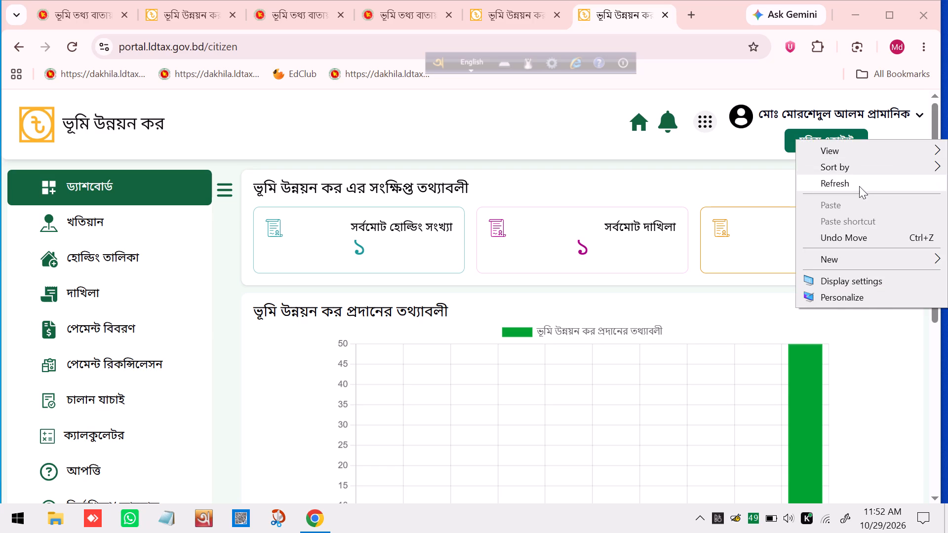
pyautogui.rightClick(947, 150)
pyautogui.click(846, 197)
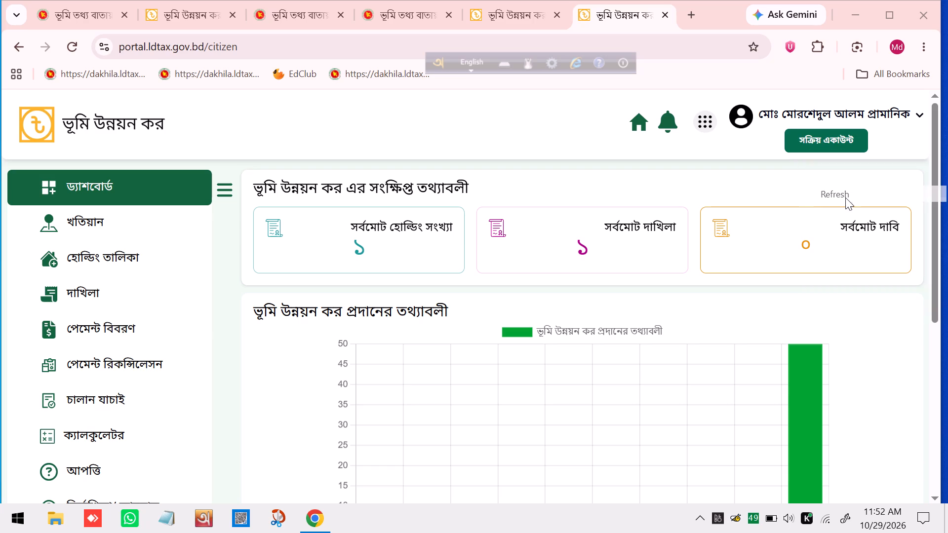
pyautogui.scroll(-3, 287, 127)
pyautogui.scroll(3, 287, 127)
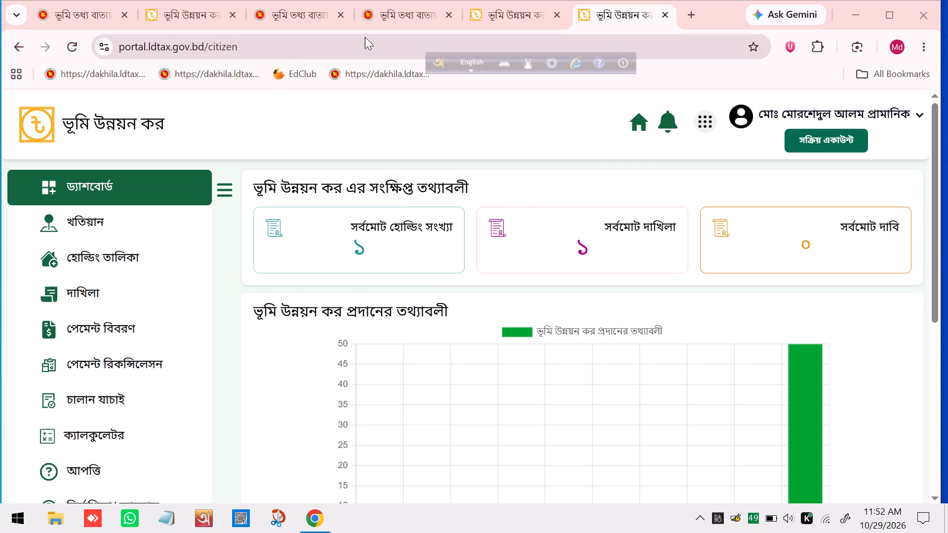
# Look through the open land.gov.bd and ভূমি উন্নয়ন কর portal pages, ending on the land.gov.bd services page.
pyautogui.click(299, 13)
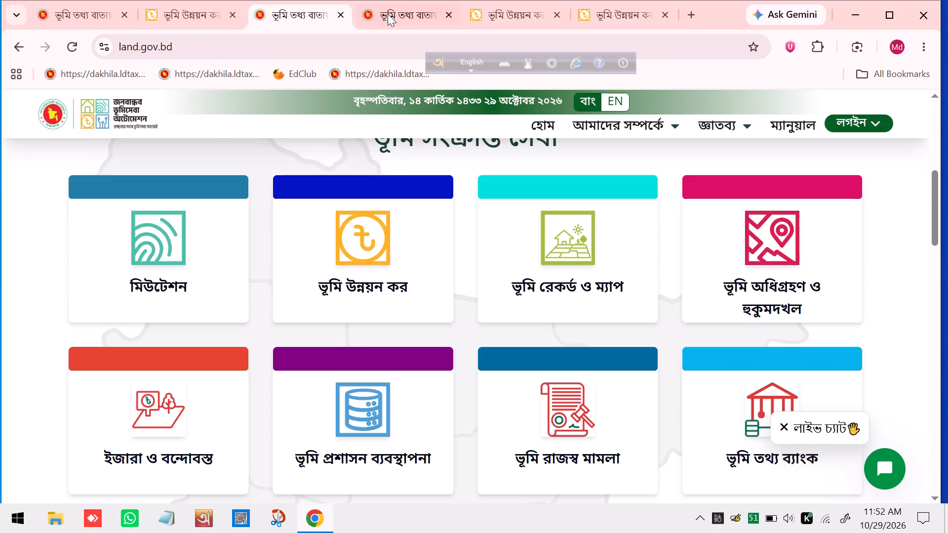
pyautogui.click(397, 14)
pyautogui.click(516, 18)
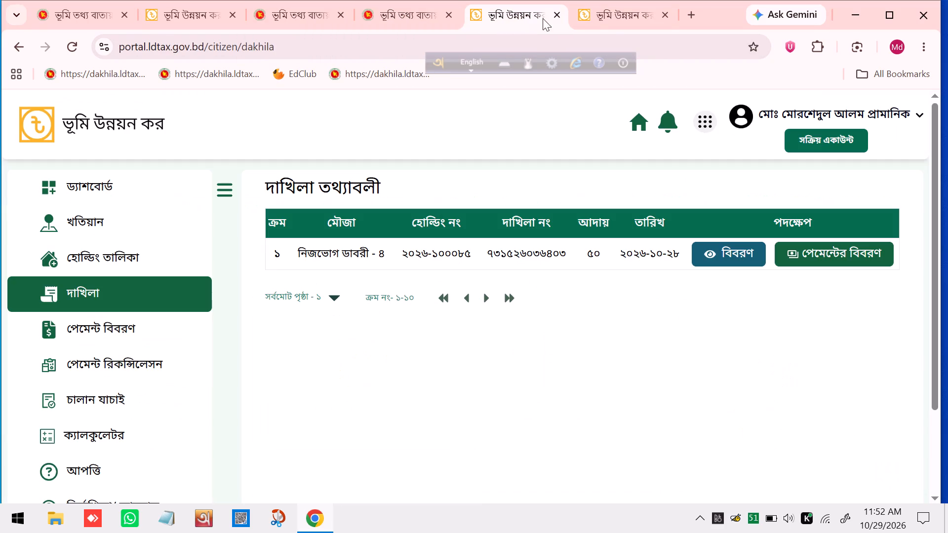
pyautogui.click(610, 20)
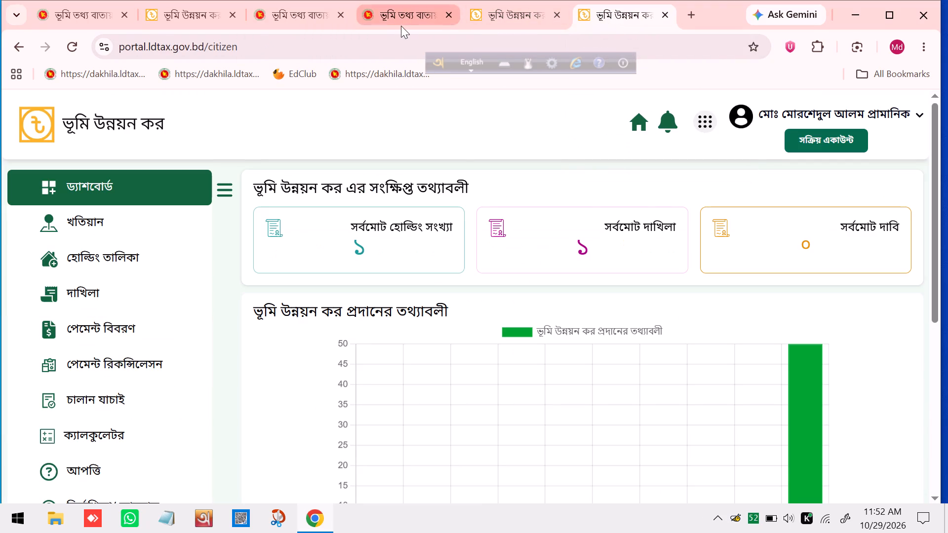
pyautogui.click(405, 17)
pyautogui.click(299, 16)
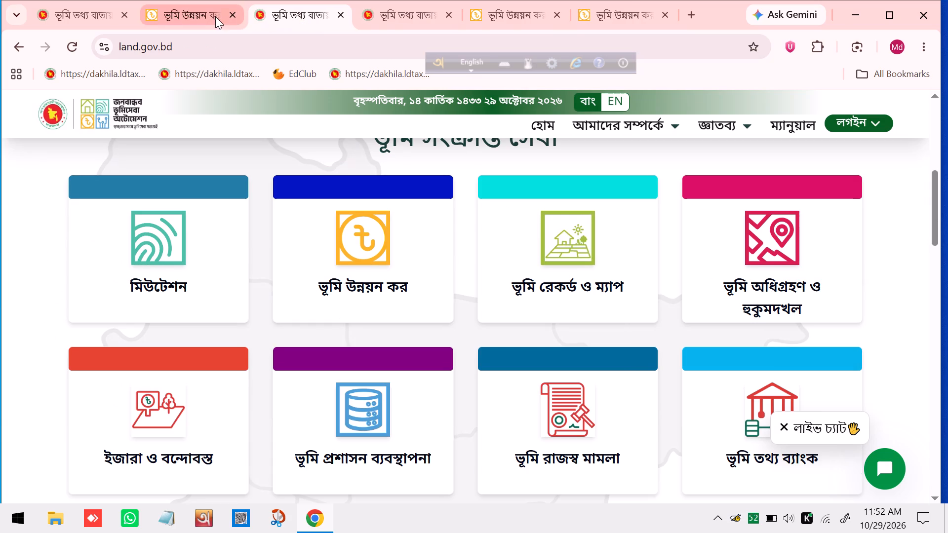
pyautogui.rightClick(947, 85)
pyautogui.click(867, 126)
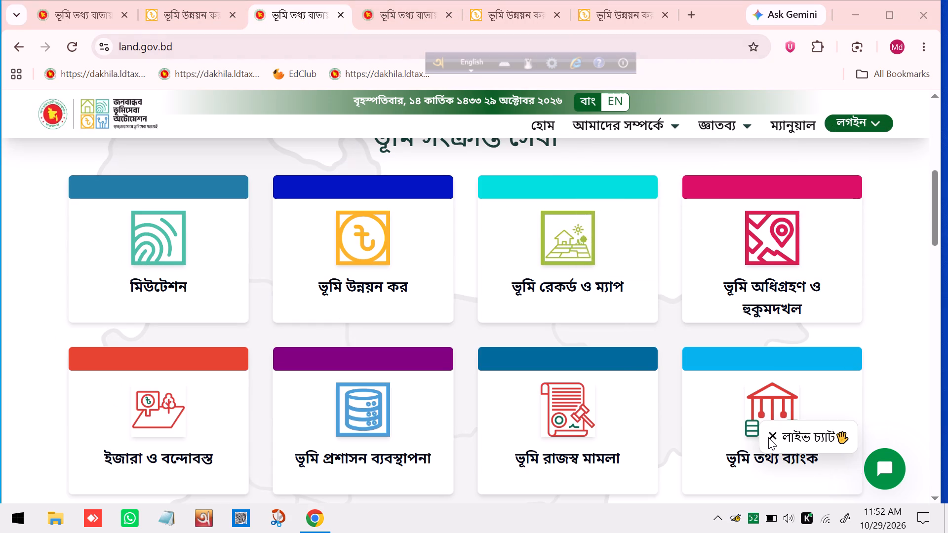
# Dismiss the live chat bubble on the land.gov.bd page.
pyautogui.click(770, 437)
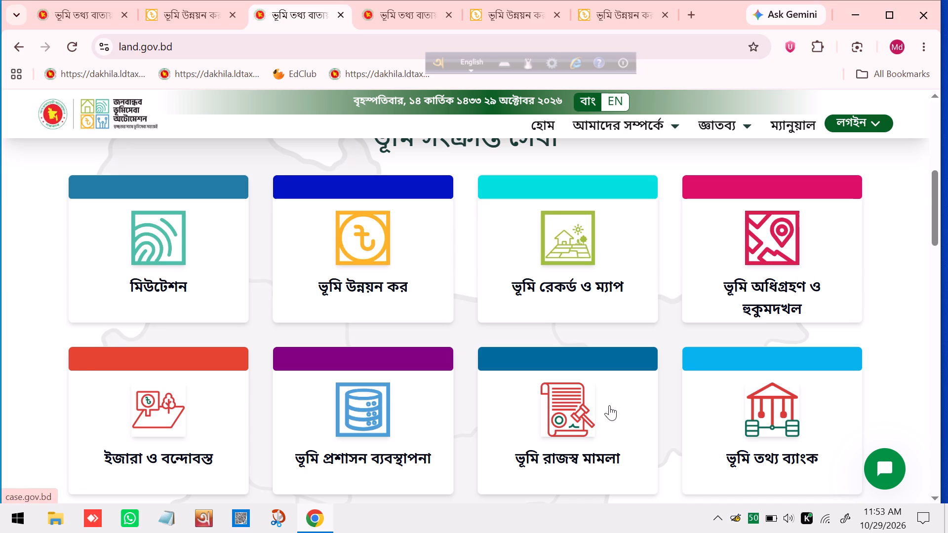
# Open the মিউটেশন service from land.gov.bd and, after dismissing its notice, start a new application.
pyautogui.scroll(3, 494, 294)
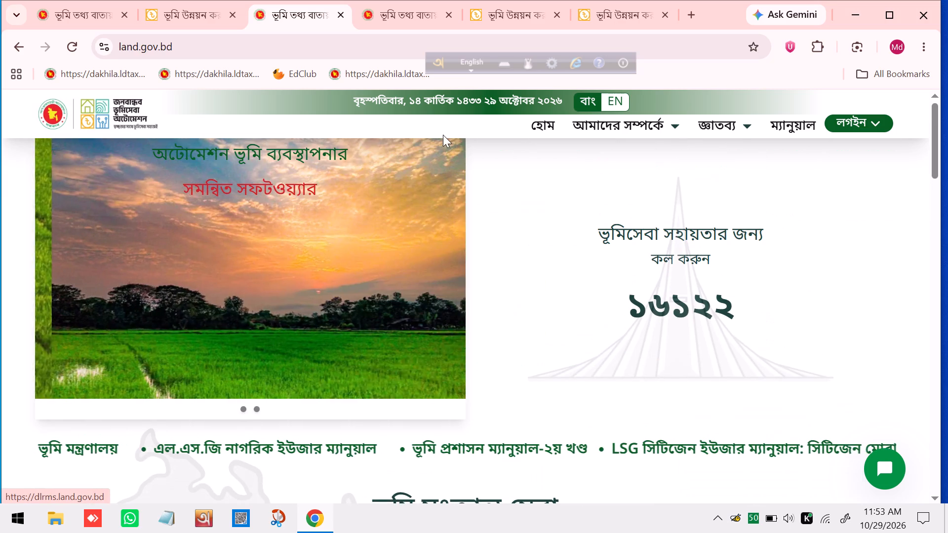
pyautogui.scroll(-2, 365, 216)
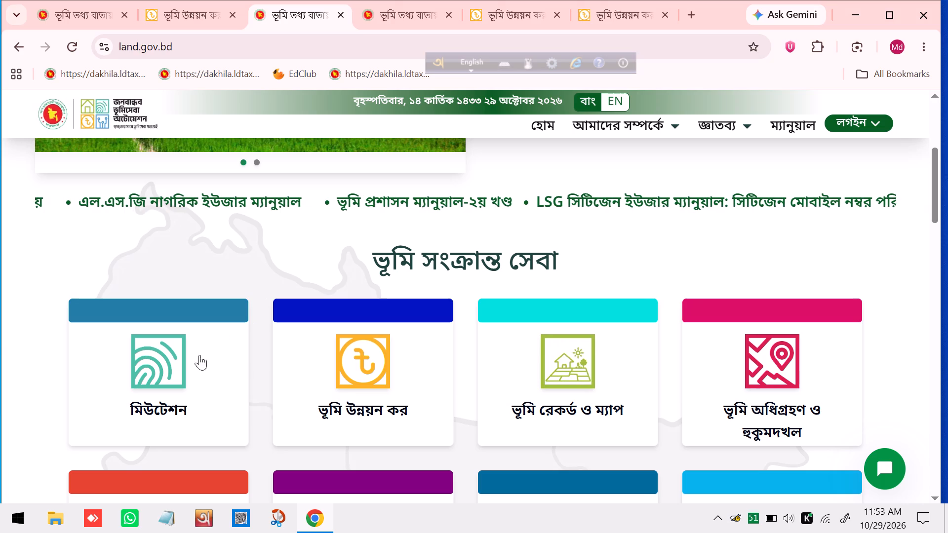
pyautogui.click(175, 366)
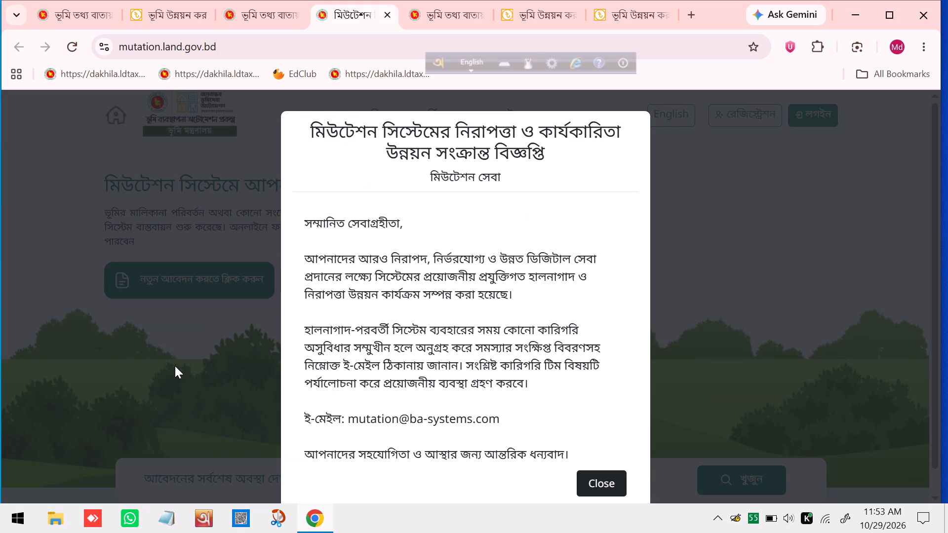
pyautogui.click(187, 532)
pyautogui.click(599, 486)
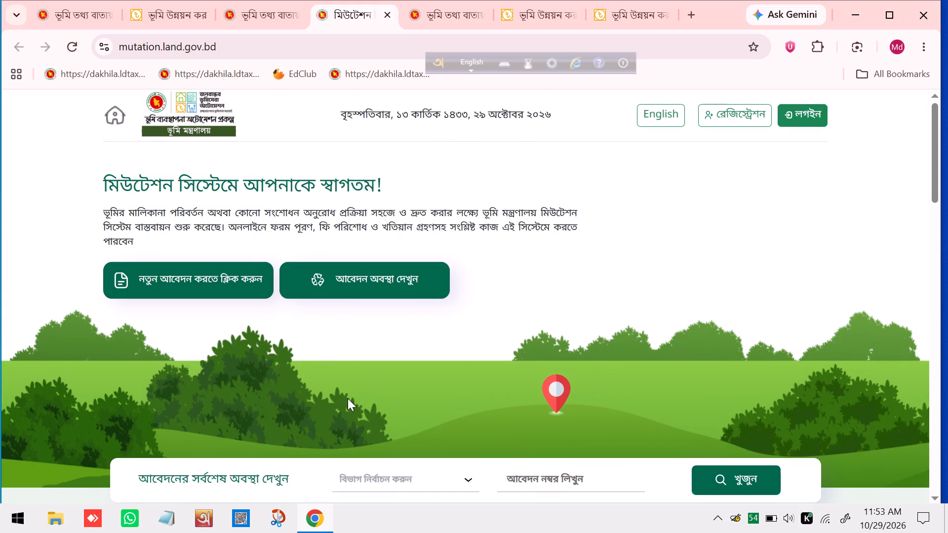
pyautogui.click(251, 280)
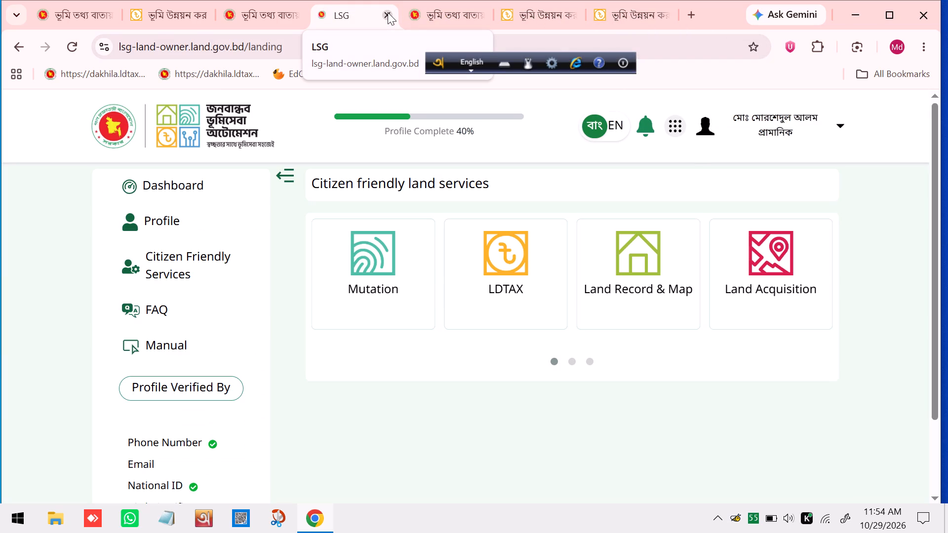
# Close every open Chrome page until the browser window is closed.
pyautogui.click(387, 13)
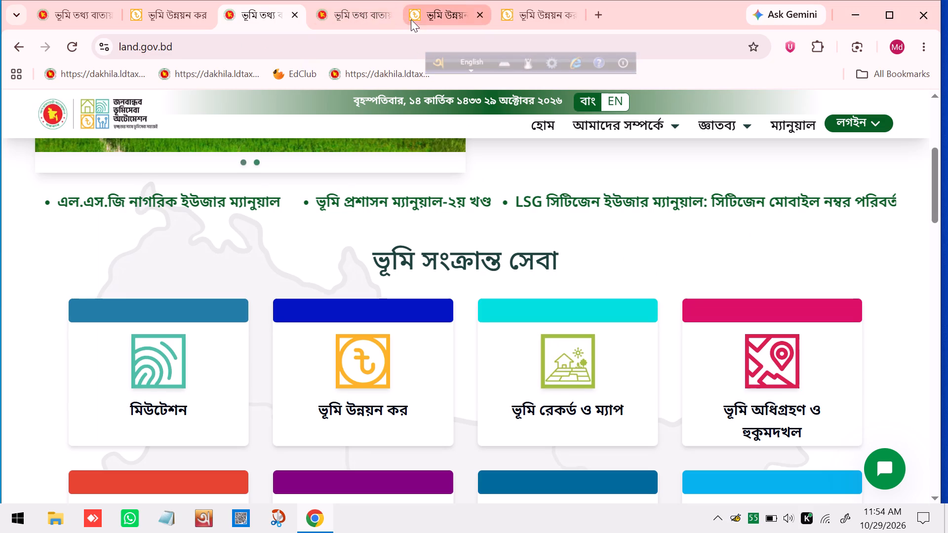
pyautogui.click(294, 13)
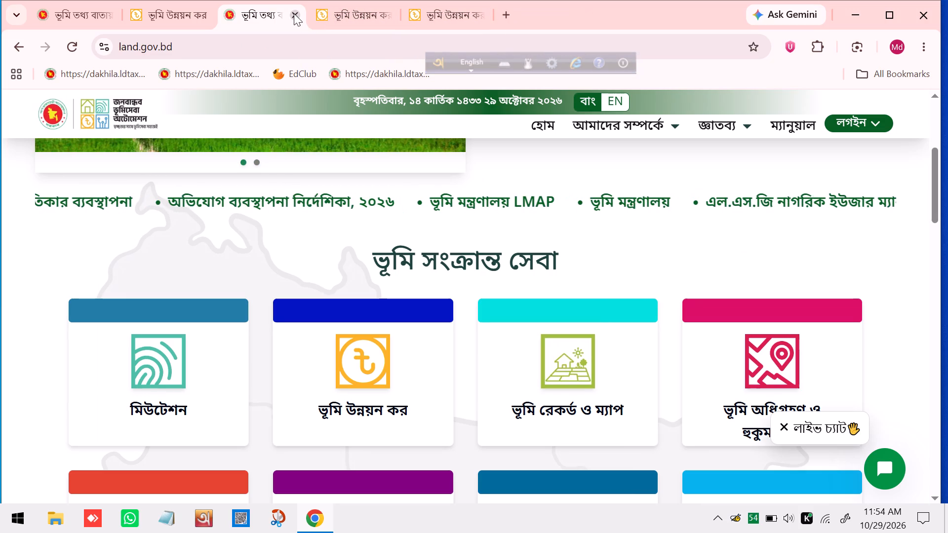
pyautogui.click(294, 13)
pyautogui.click(294, 13)
pyautogui.click(294, 13)
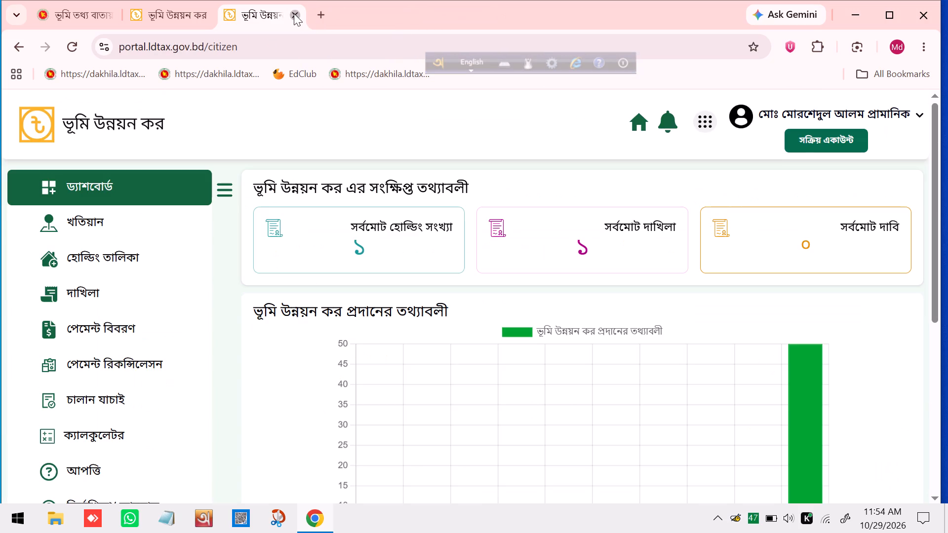
pyautogui.click(292, 10)
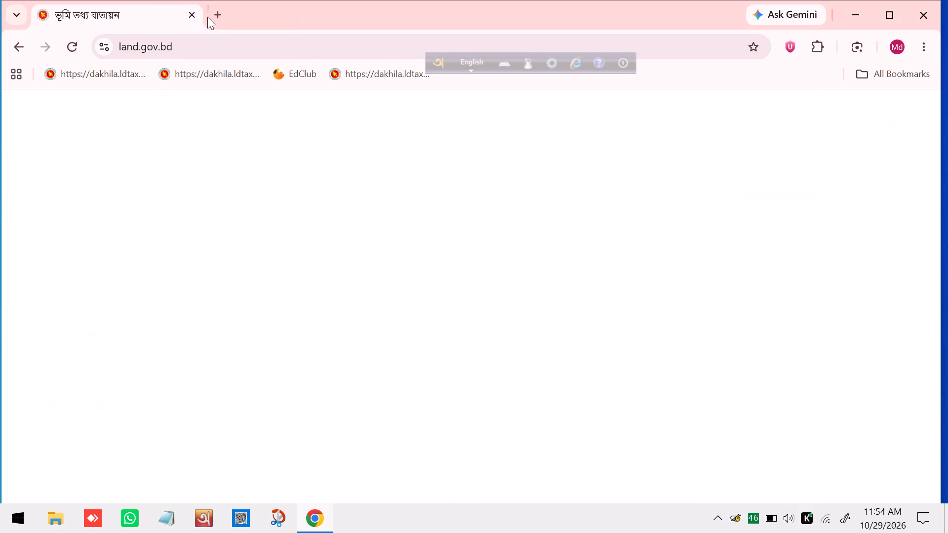
pyautogui.click(190, 16)
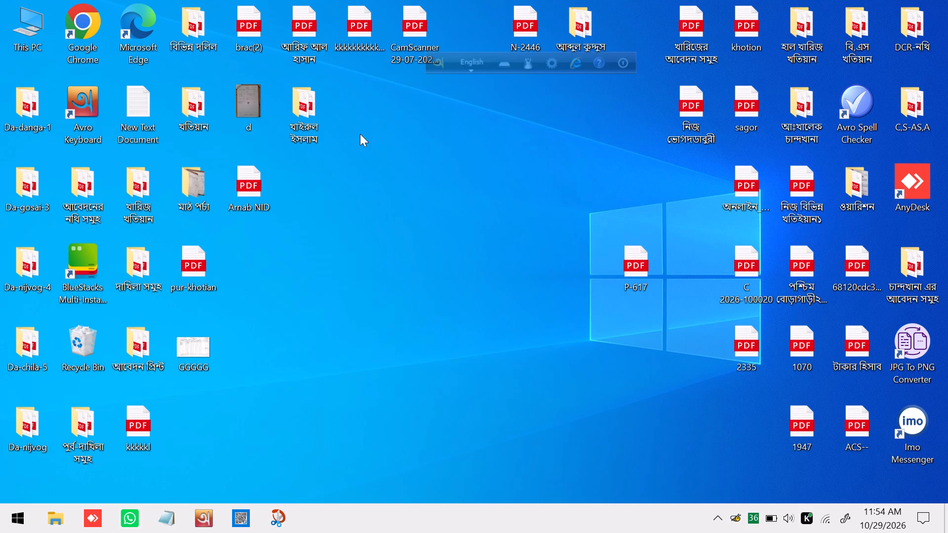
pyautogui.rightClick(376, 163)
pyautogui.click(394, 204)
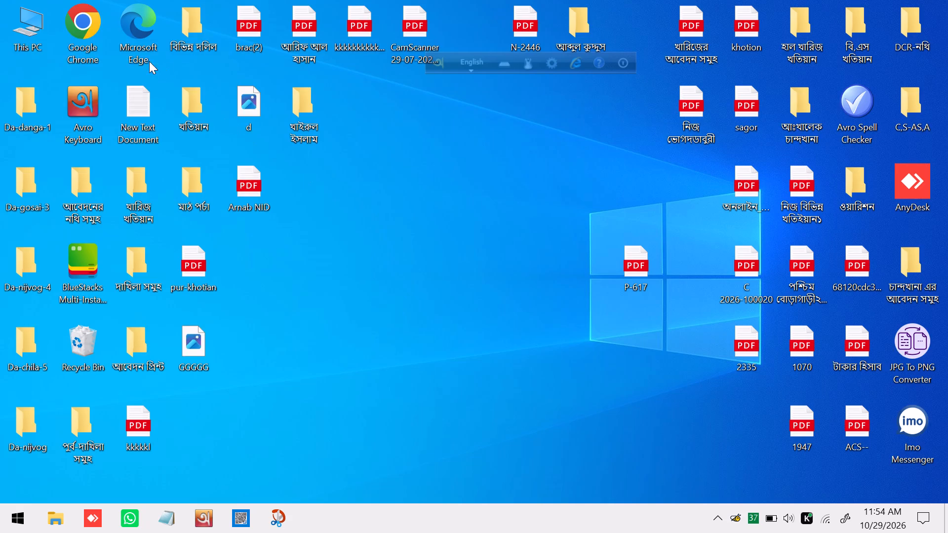
# Launch Chrome from the desktop and open the land.gov.bd site.
pyautogui.doubleClick(83, 29)
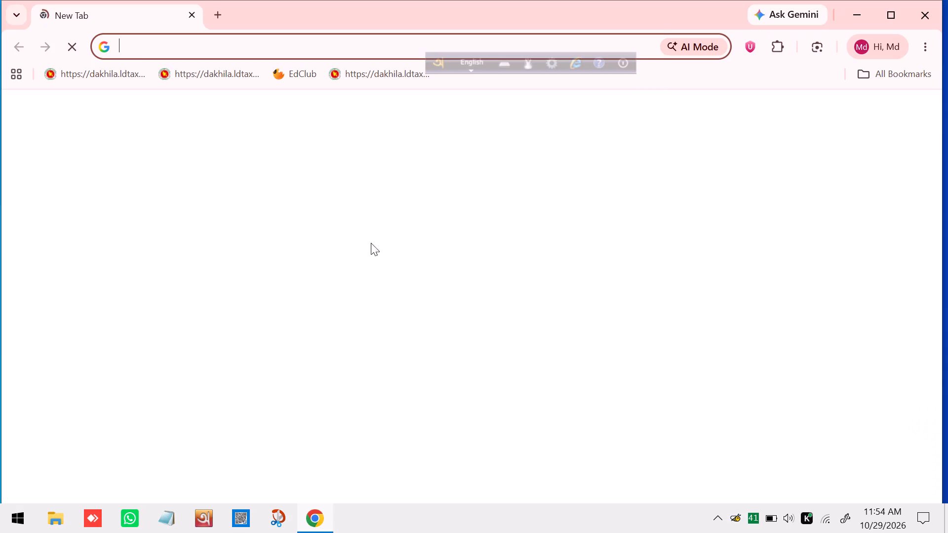
pyautogui.click(307, 440)
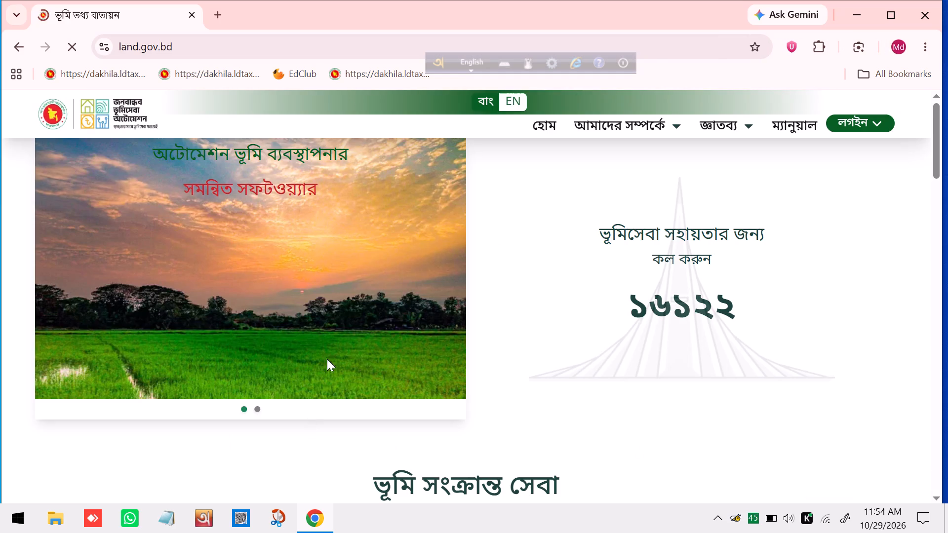
# Open the মিউটেশন service from land.gov.bd and, after dismissing its notice, start a new application.
pyautogui.scroll(-2, 362, 244)
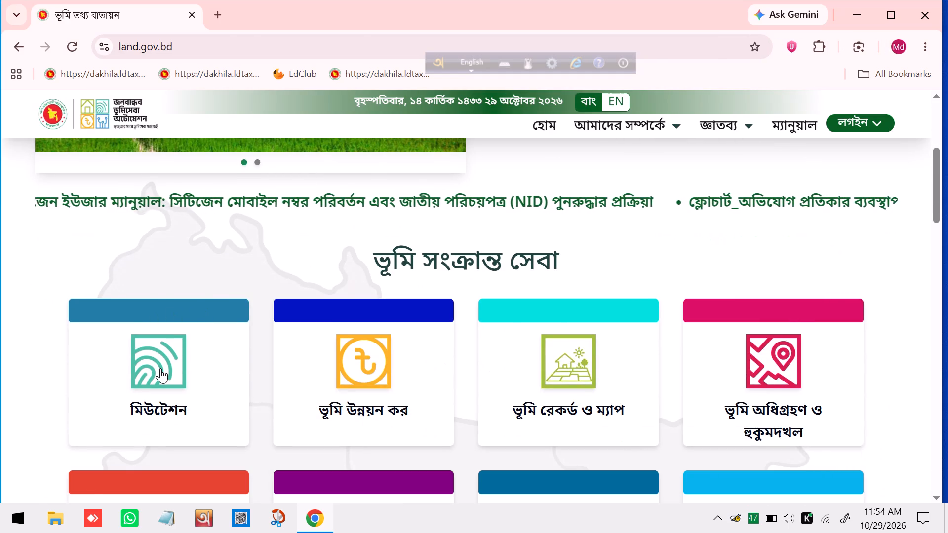
pyautogui.click(160, 368)
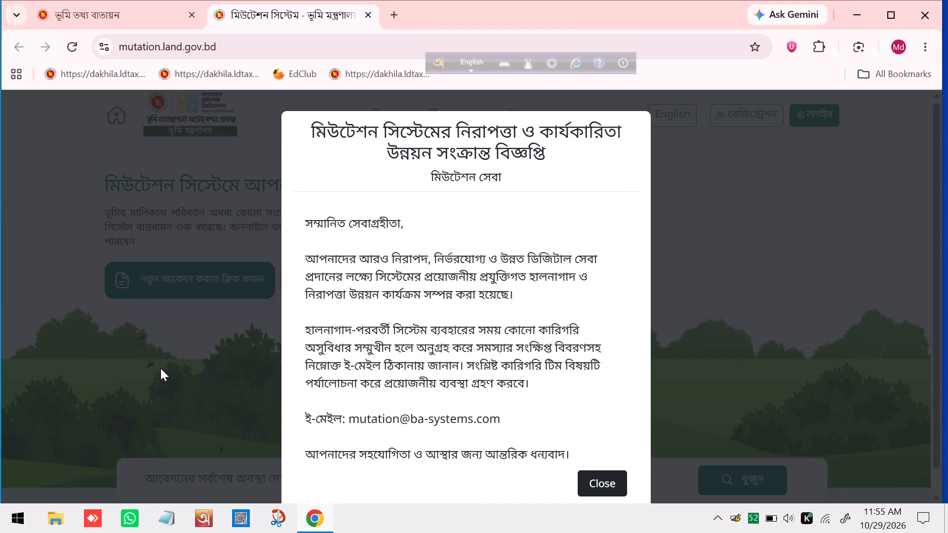
pyautogui.click(600, 475)
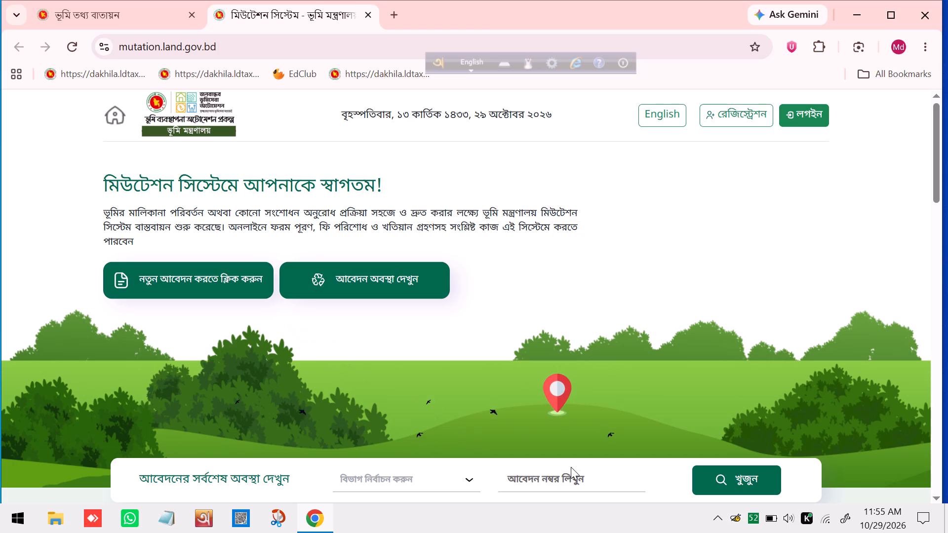
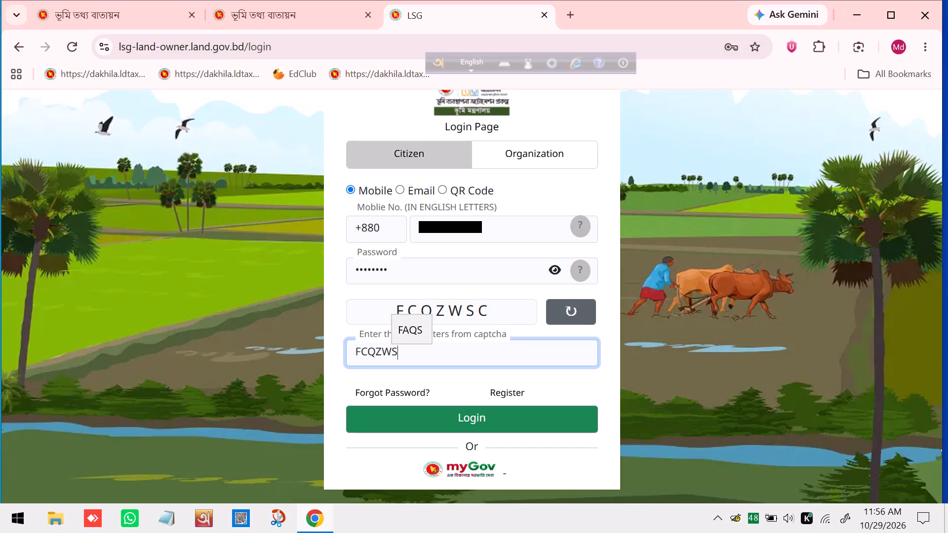
# Complete the captcha code and log in to the citizen account.
pyautogui.press('c')
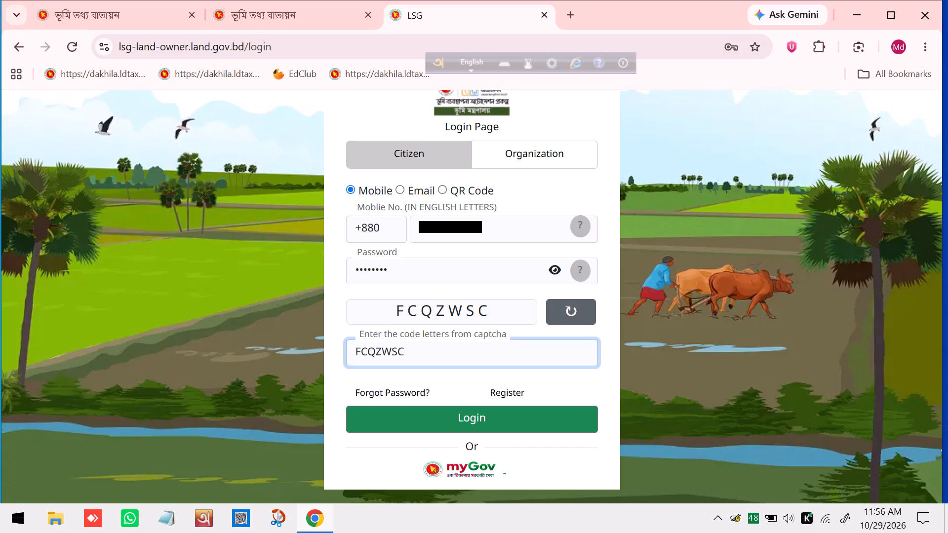
pyautogui.click(475, 416)
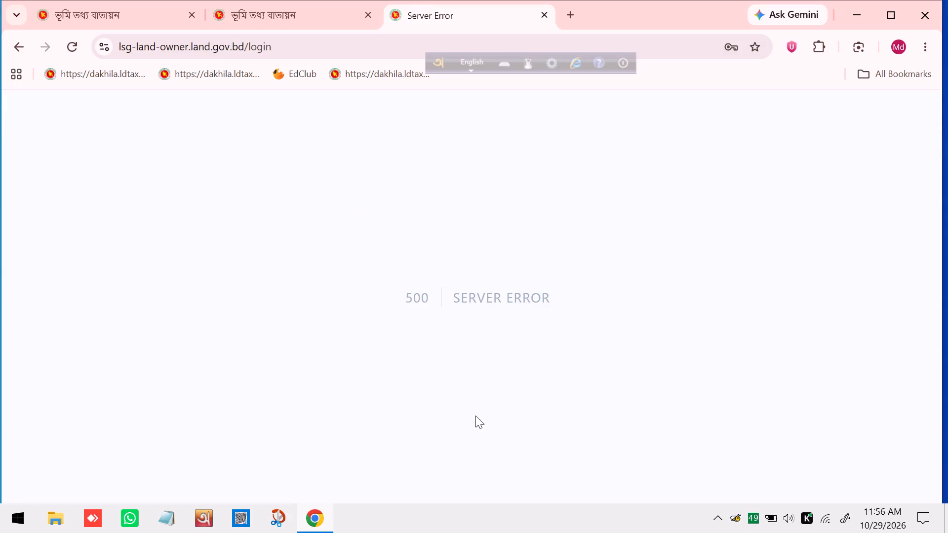
# Close the login page, reopen the মিউটেশন service from land.gov.bd, dismiss its notice and start a new application.
pyautogui.click(541, 15)
pyautogui.click(162, 355)
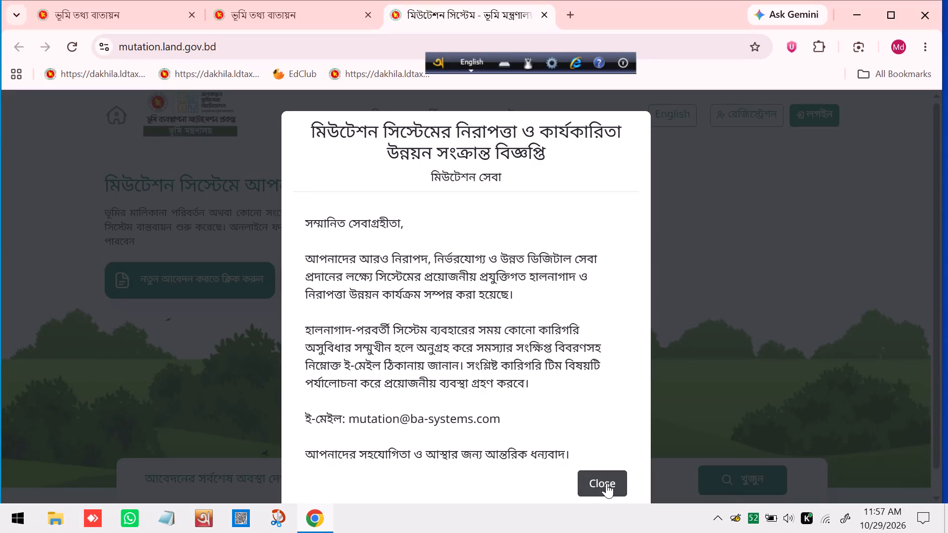
pyautogui.click(606, 483)
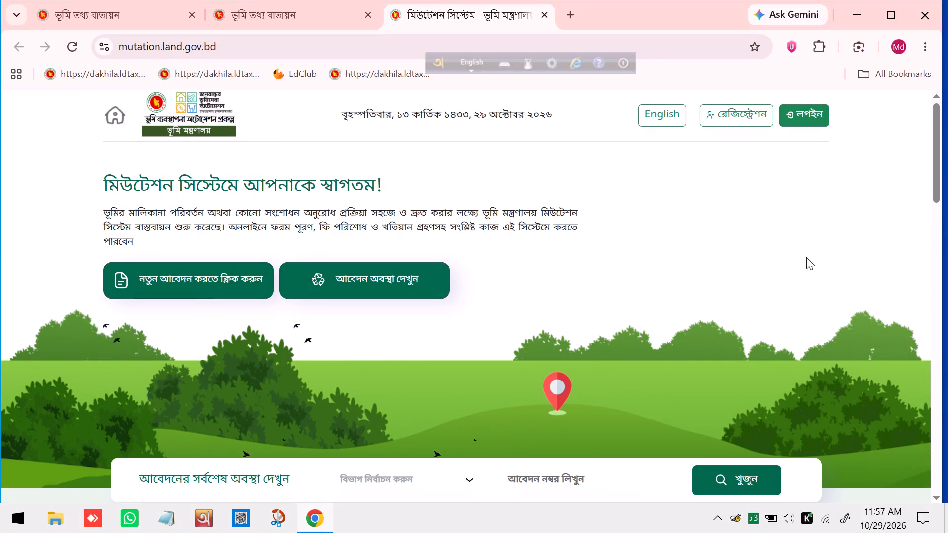
pyautogui.rightClick(947, 188)
pyautogui.click(853, 231)
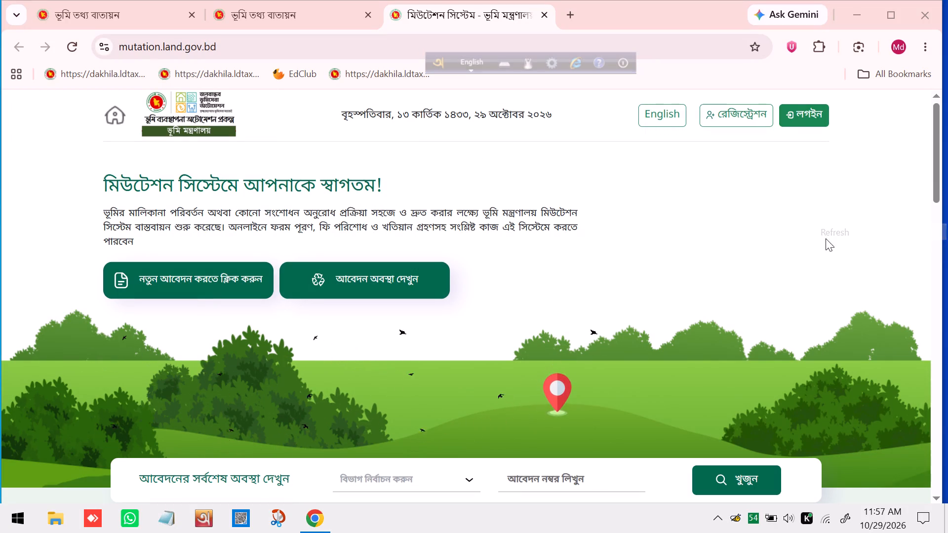
pyautogui.click(207, 275)
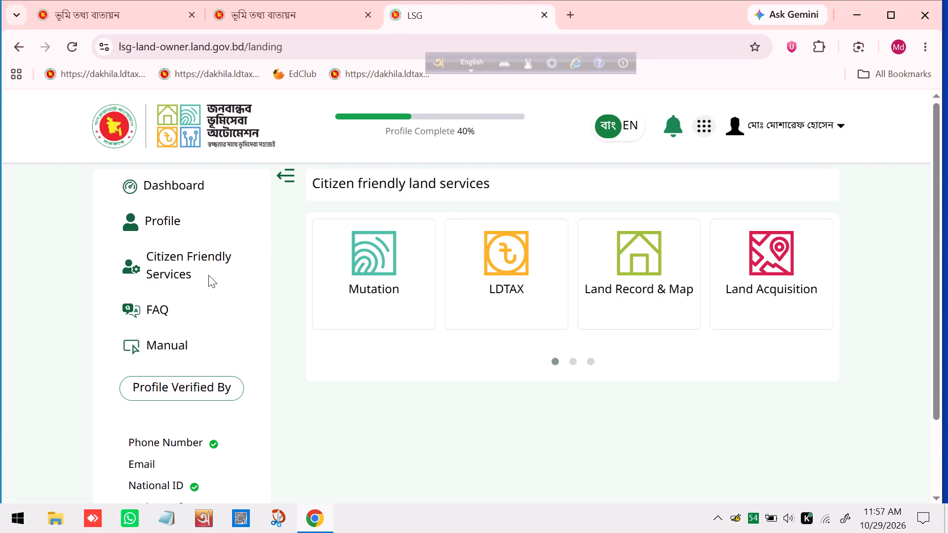
# Open the LDTAX service from the citizen landing page and show the খতিয়ান list.
pyautogui.click(495, 256)
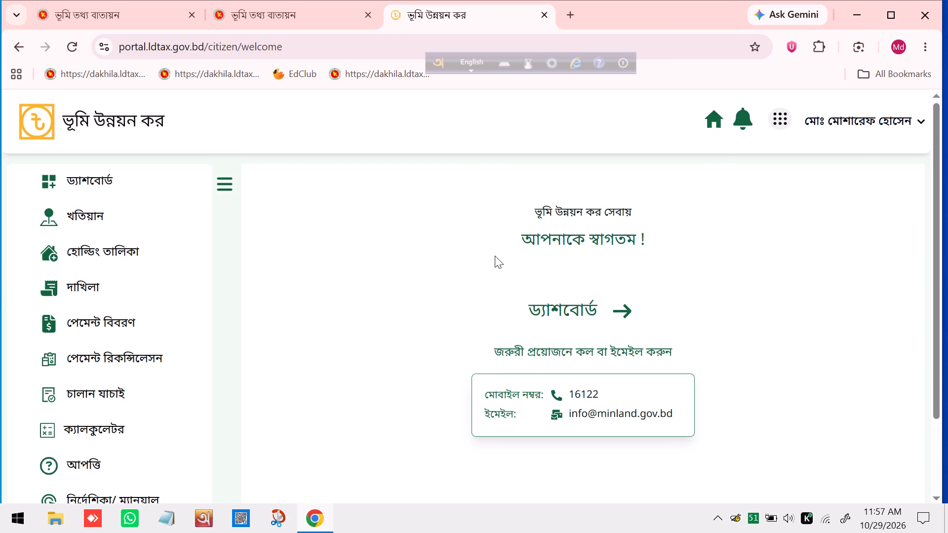
pyautogui.click(125, 215)
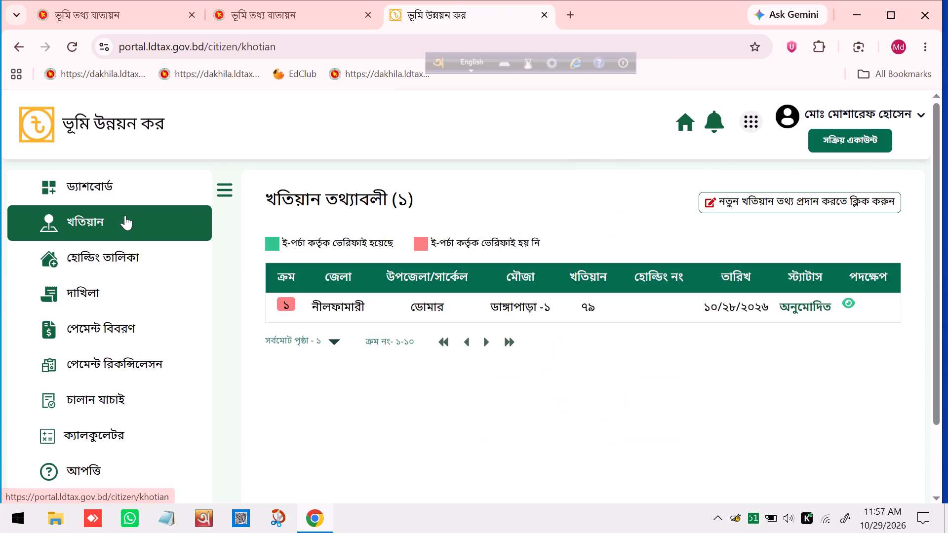
# Open the details of the listed holding from the হোল্ডিং তালিকা.
pyautogui.click(141, 264)
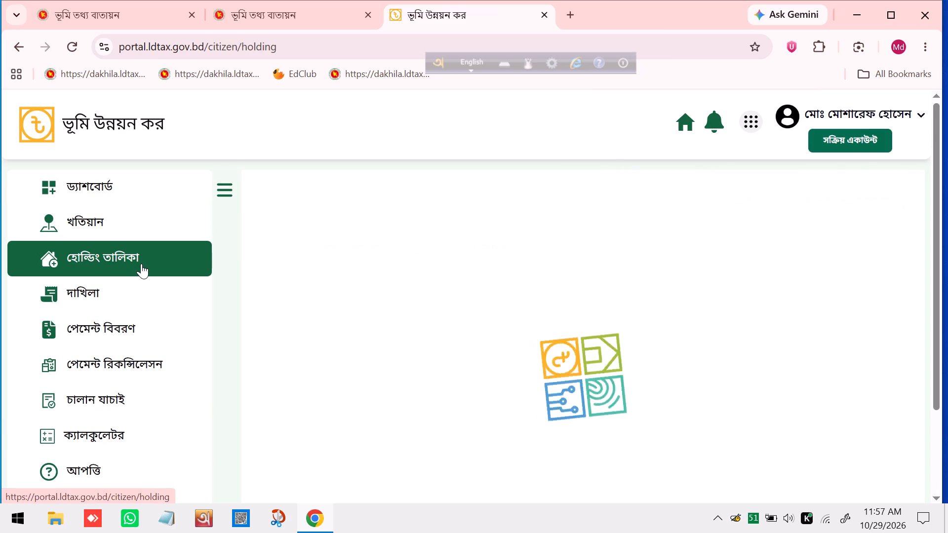
pyautogui.click(850, 254)
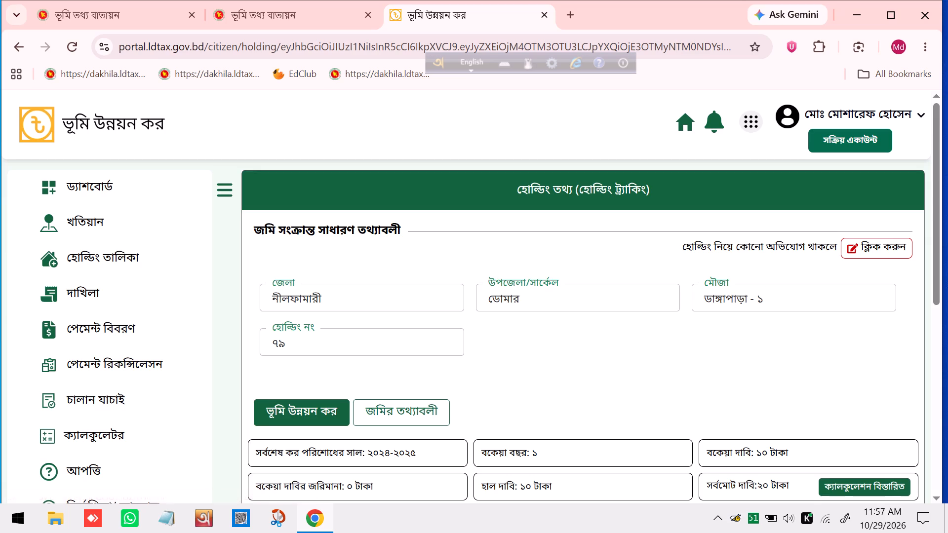
# Examine the holding's general land information, ভূমি উন্নয়ন কর dues and owners table with shares.
pyautogui.scroll(-3, 709, 298)
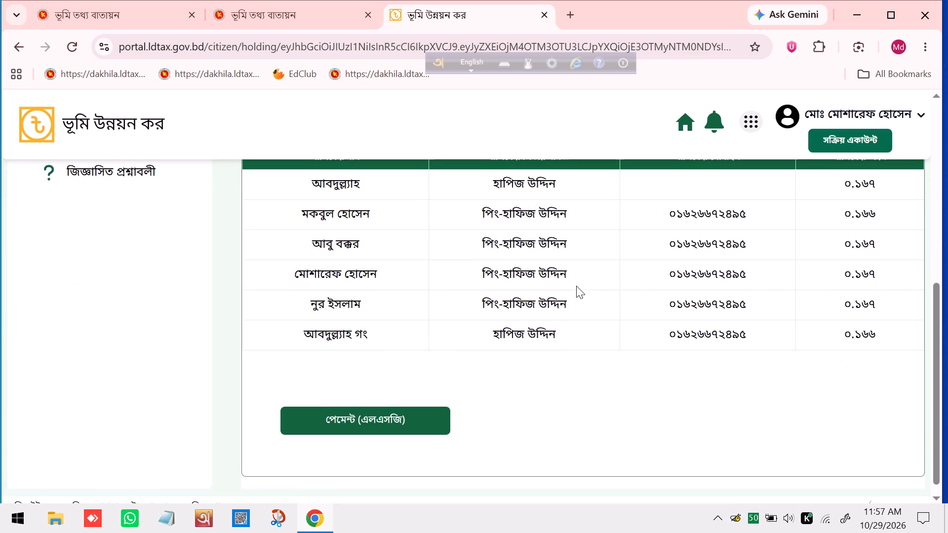
pyautogui.scroll(1, 378, 245)
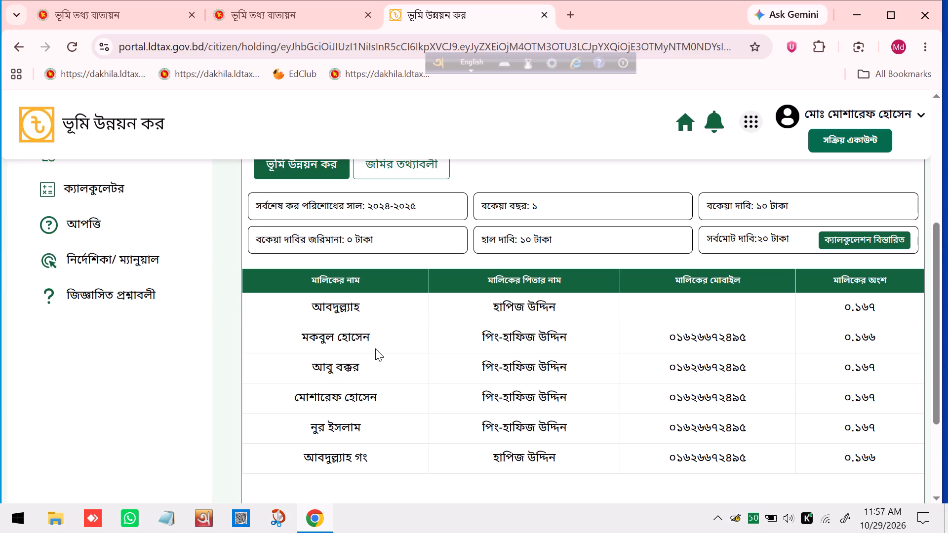
pyautogui.scroll(-1, 396, 356)
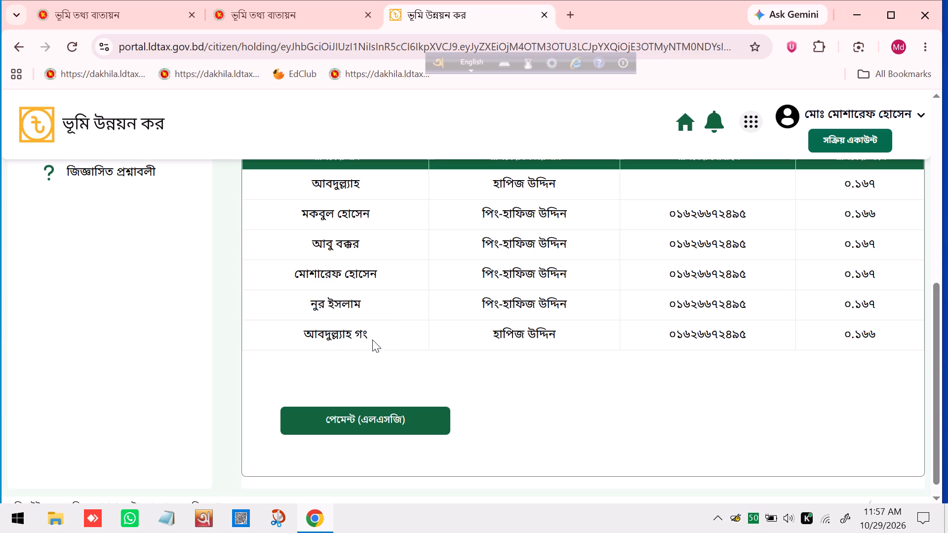
pyautogui.scroll(1, 372, 340)
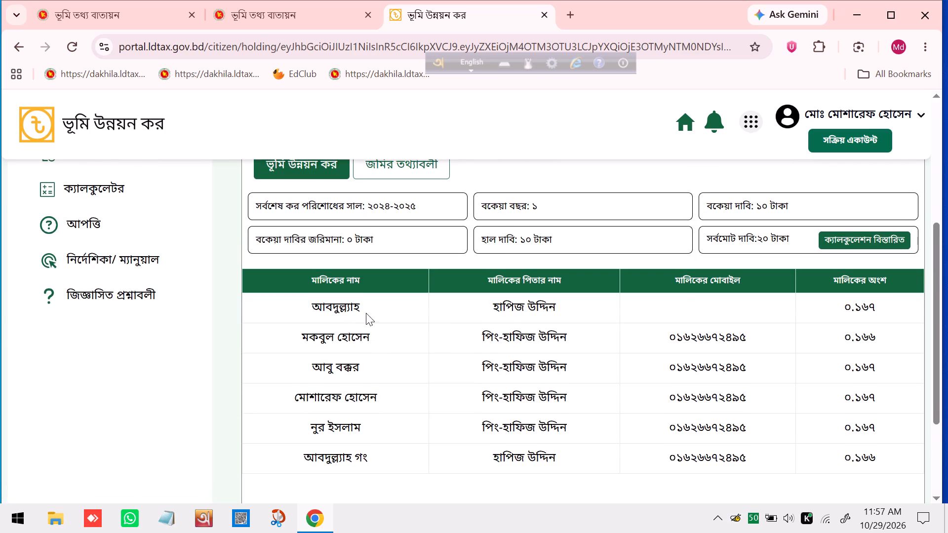
pyautogui.scroll(-1, 396, 387)
pyautogui.scroll(2, 396, 387)
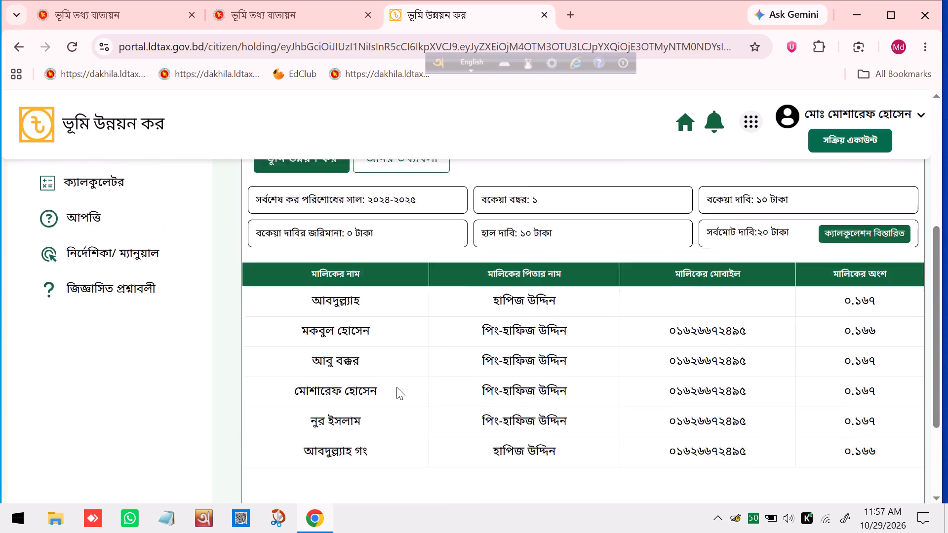
pyautogui.scroll(1, 396, 387)
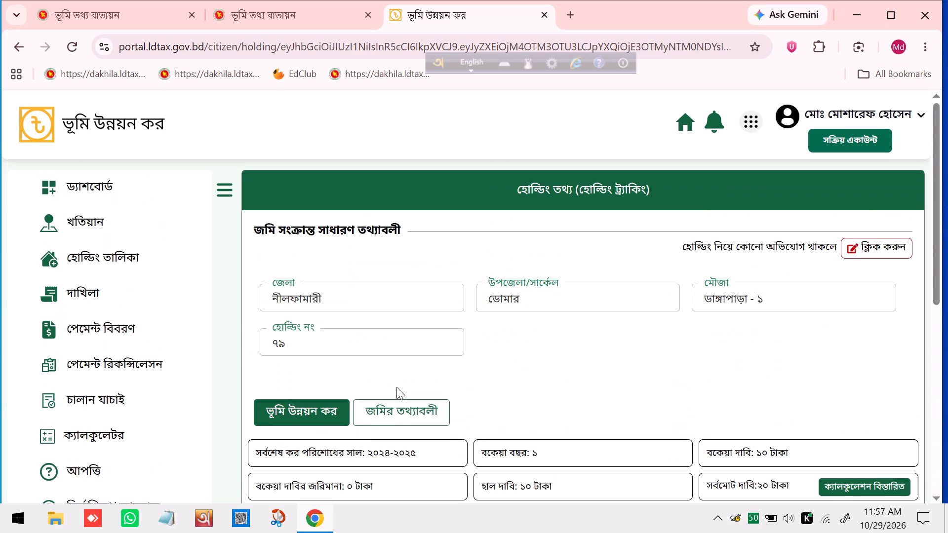
pyautogui.scroll(-1, 396, 387)
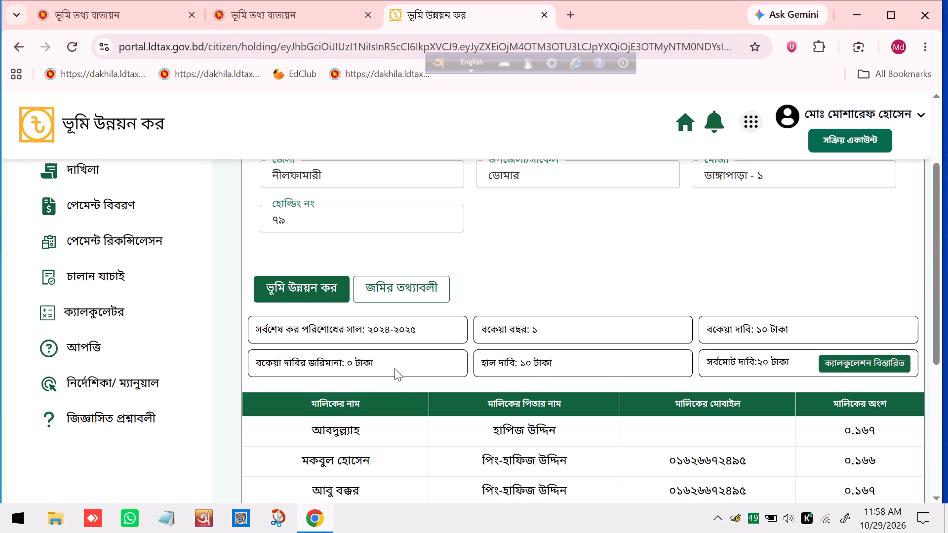
pyautogui.scroll(2, 465, 371)
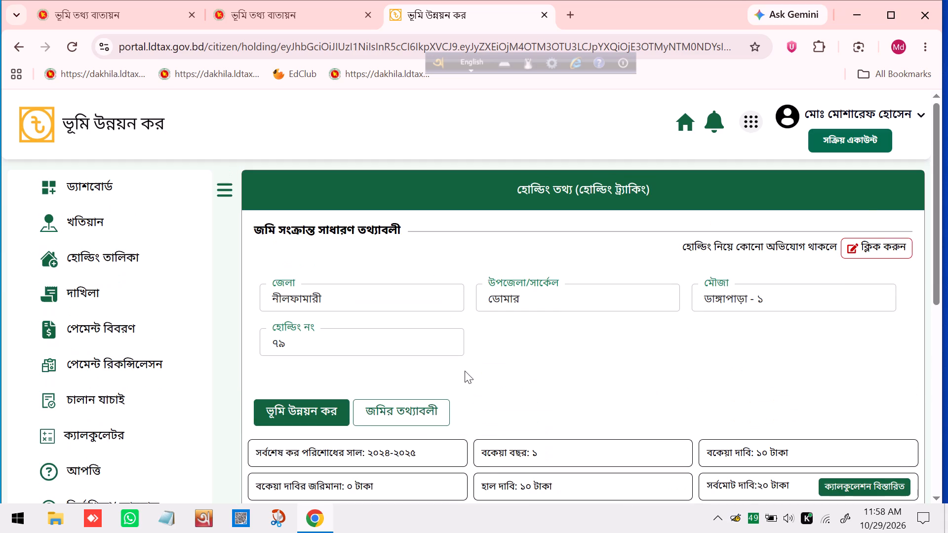
pyautogui.scroll(-4, 465, 371)
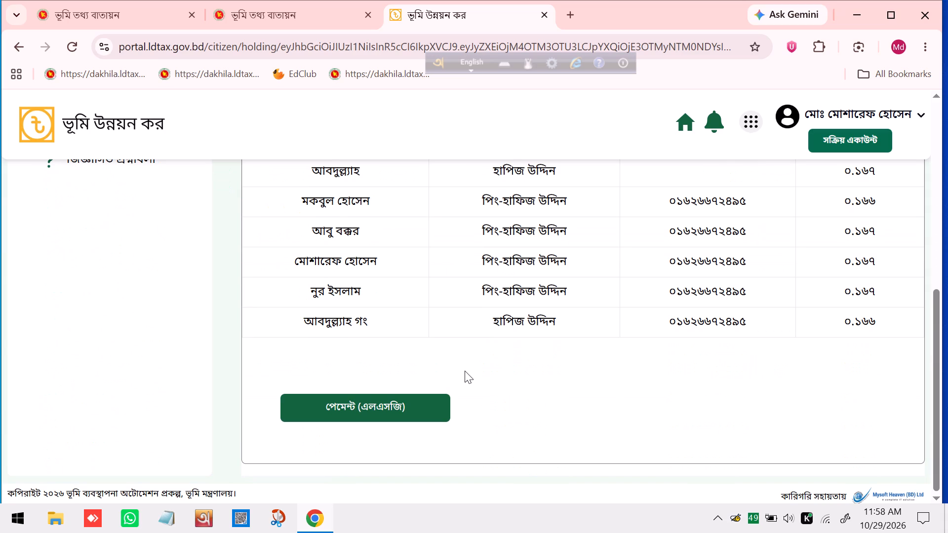
pyautogui.scroll(1, 465, 371)
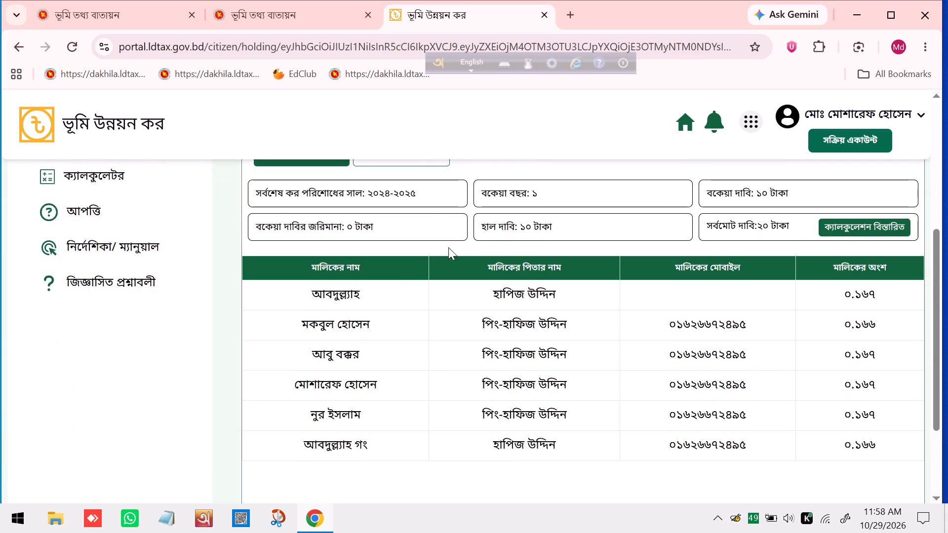
# Show the holding's জমির তথ্যাবলী and review its general and usage-based land information.
pyautogui.scroll(1, 396, 268)
pyautogui.click(396, 268)
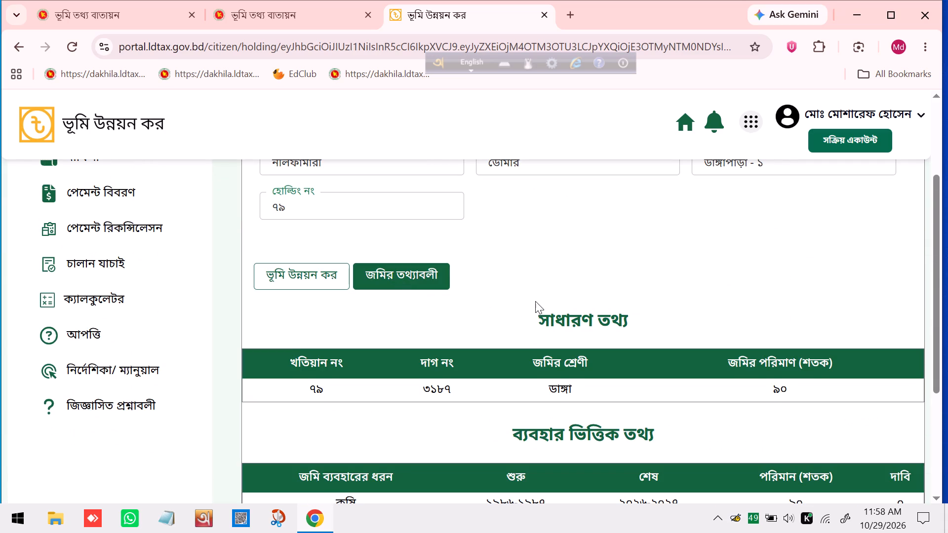
pyautogui.scroll(-1, 538, 302)
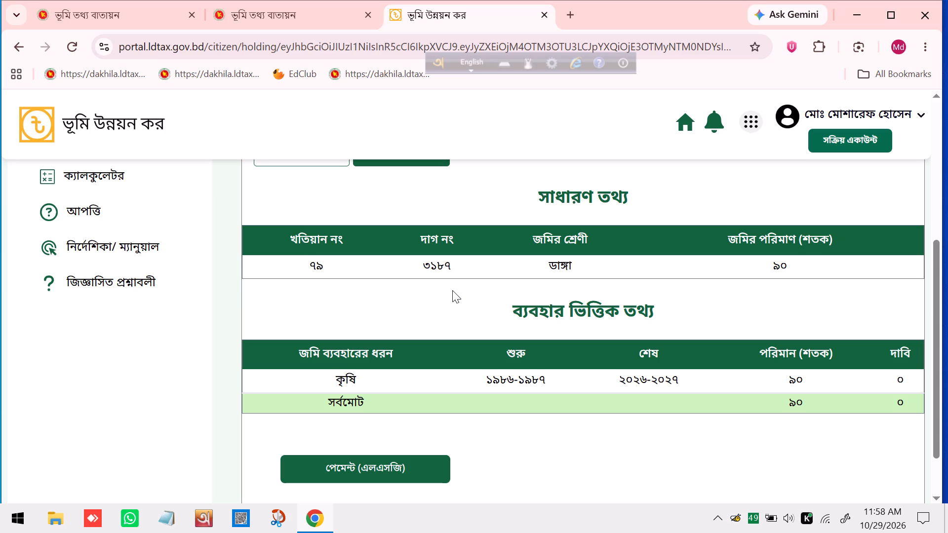
pyautogui.scroll(3, 452, 290)
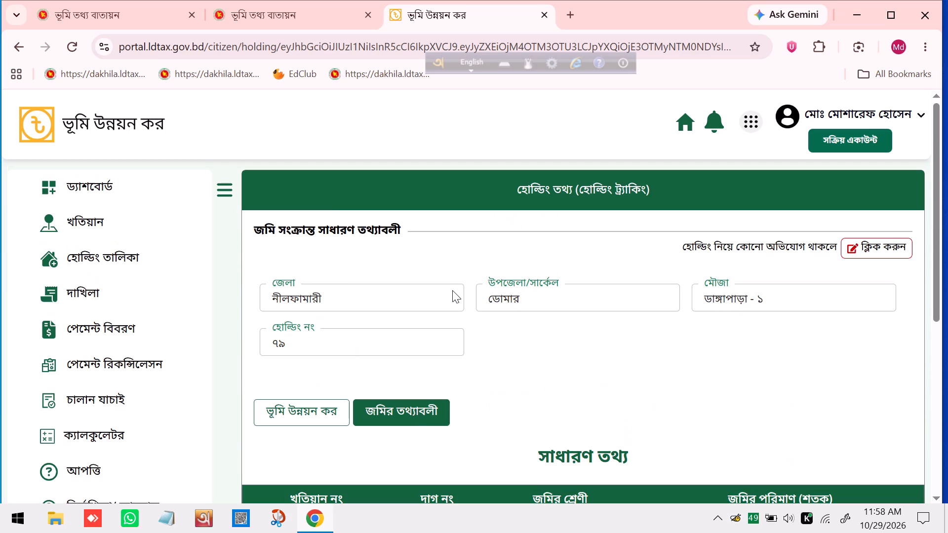
# Open the ড্যাশবোর্ড of the ভূমি উন্নয়ন কর portal.
pyautogui.click(115, 183)
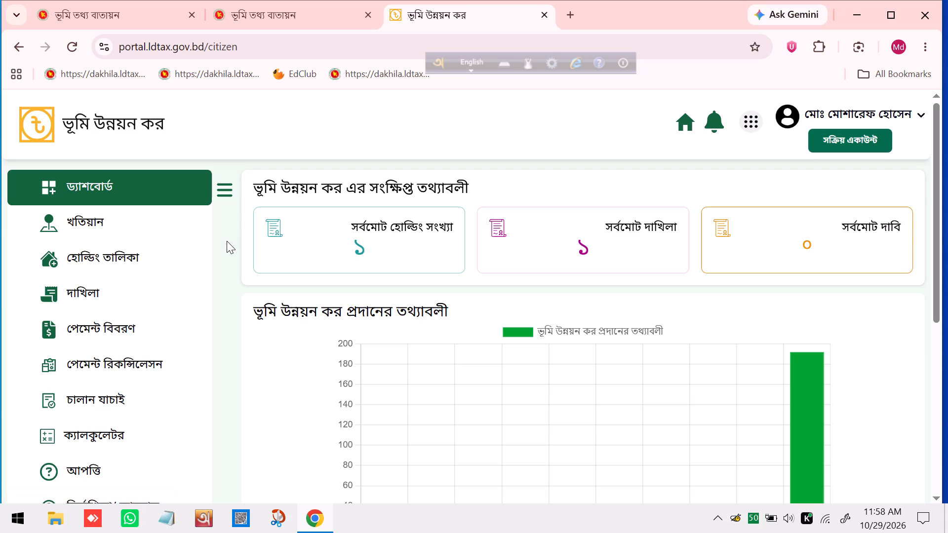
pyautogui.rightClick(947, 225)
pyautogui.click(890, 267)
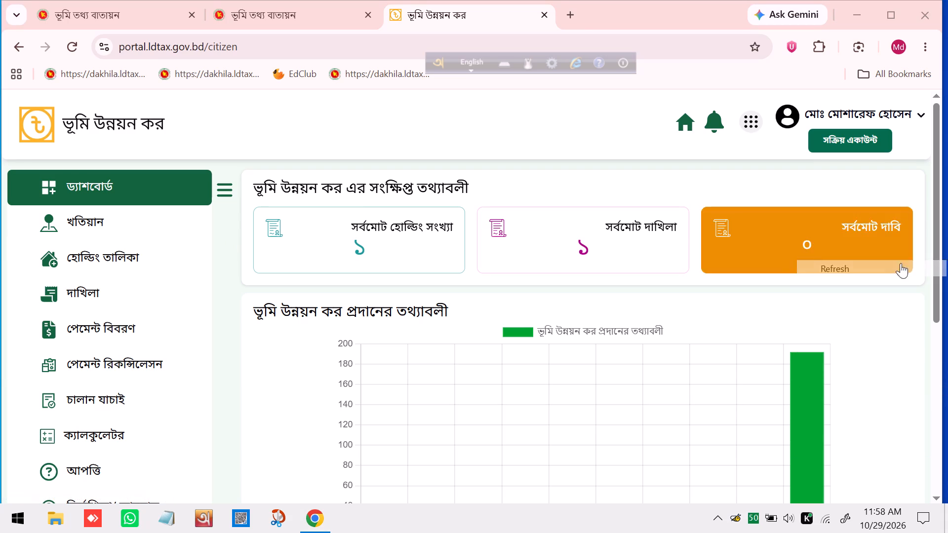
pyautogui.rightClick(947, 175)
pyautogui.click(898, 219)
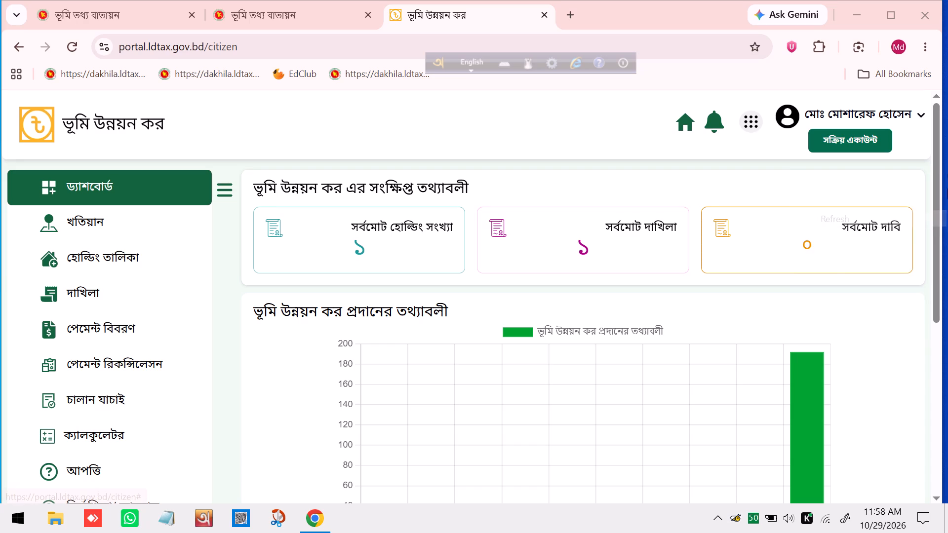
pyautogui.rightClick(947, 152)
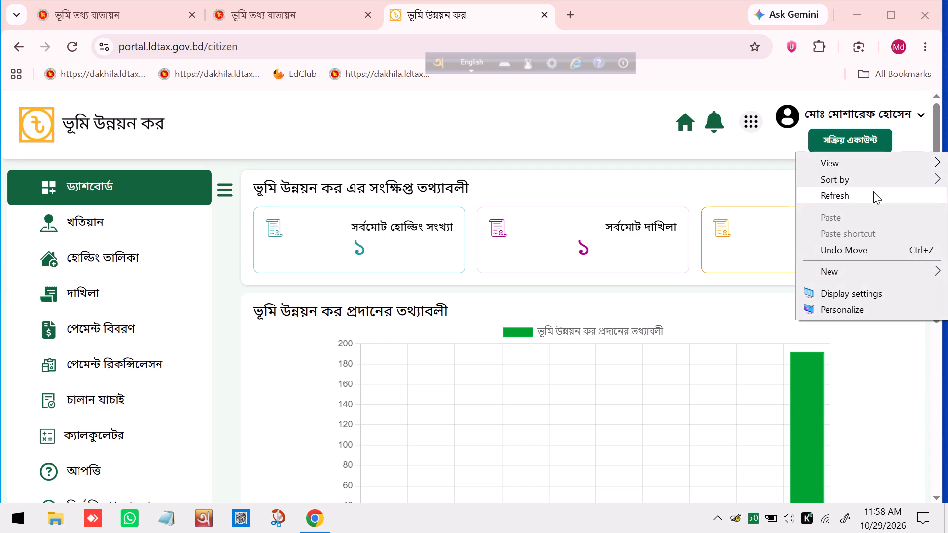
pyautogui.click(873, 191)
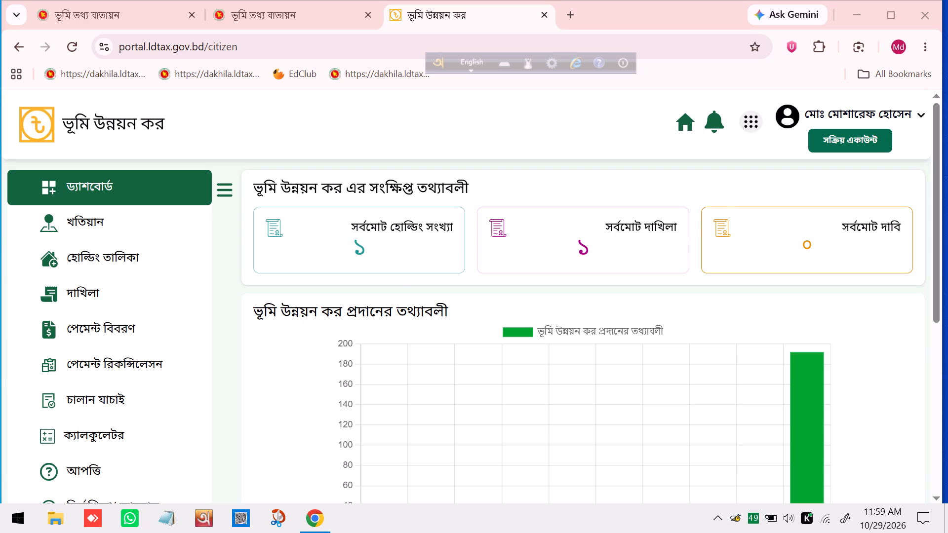
# Reopen the listed holding's details from the হোল্ডিং তালিকা and view its tax dues and owners table.
pyautogui.click(140, 257)
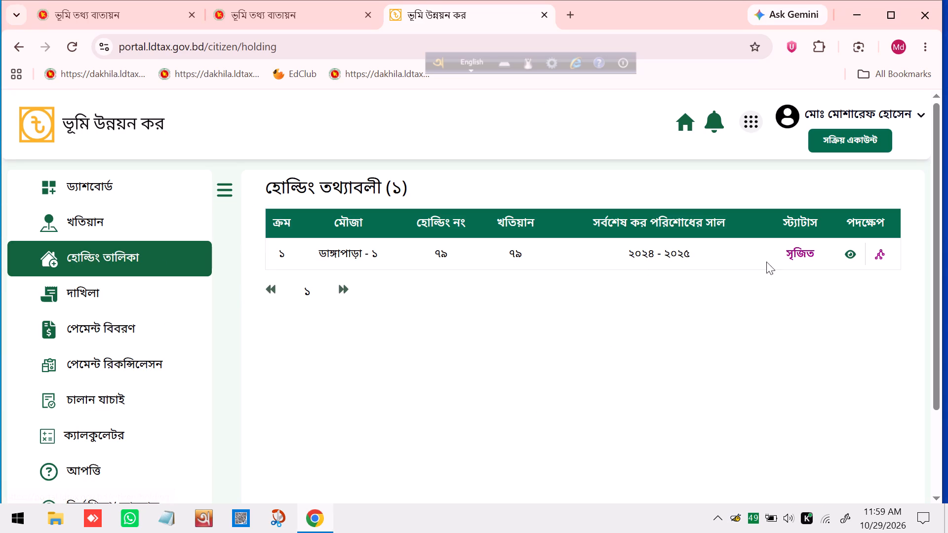
pyautogui.click(849, 253)
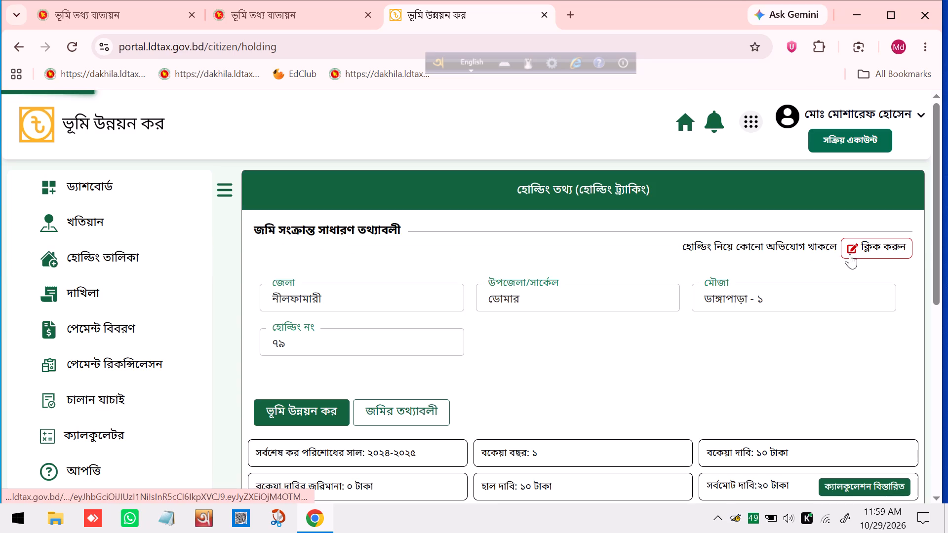
pyautogui.scroll(-2, 511, 335)
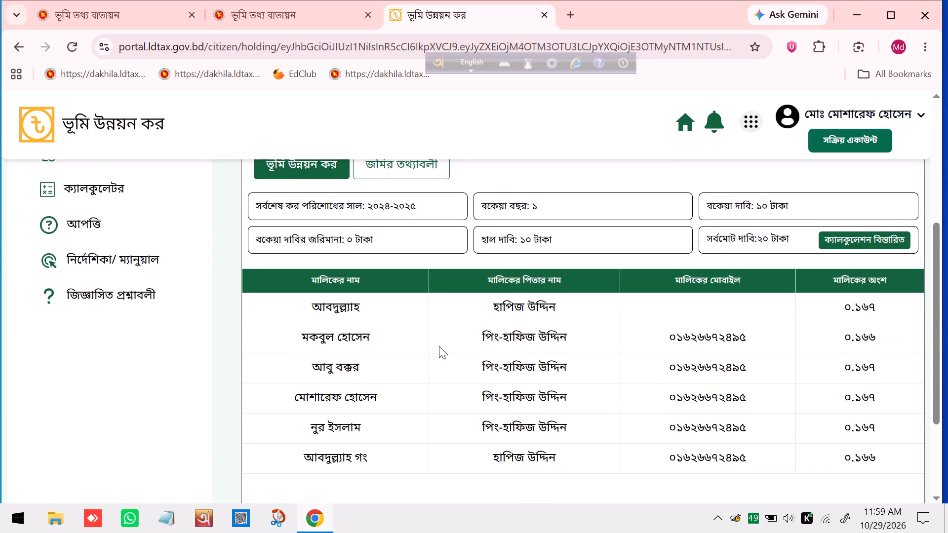
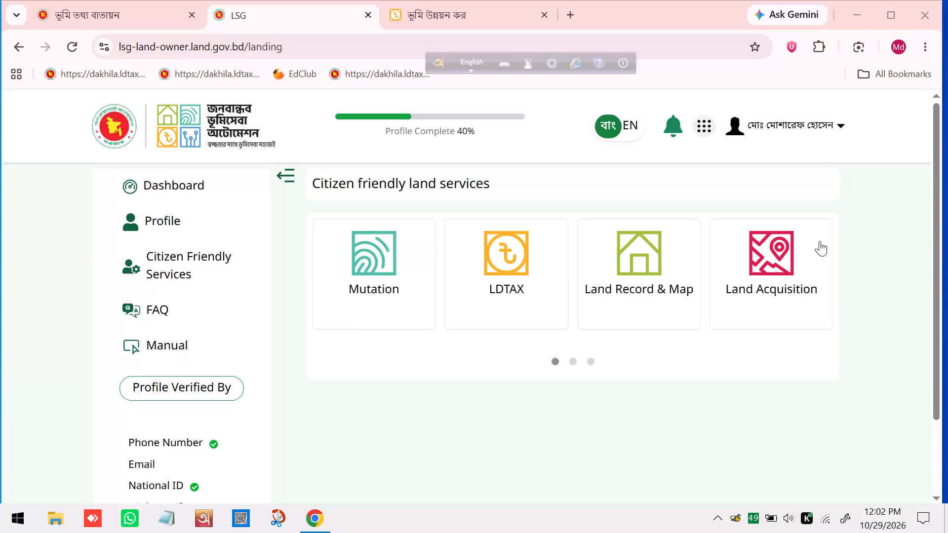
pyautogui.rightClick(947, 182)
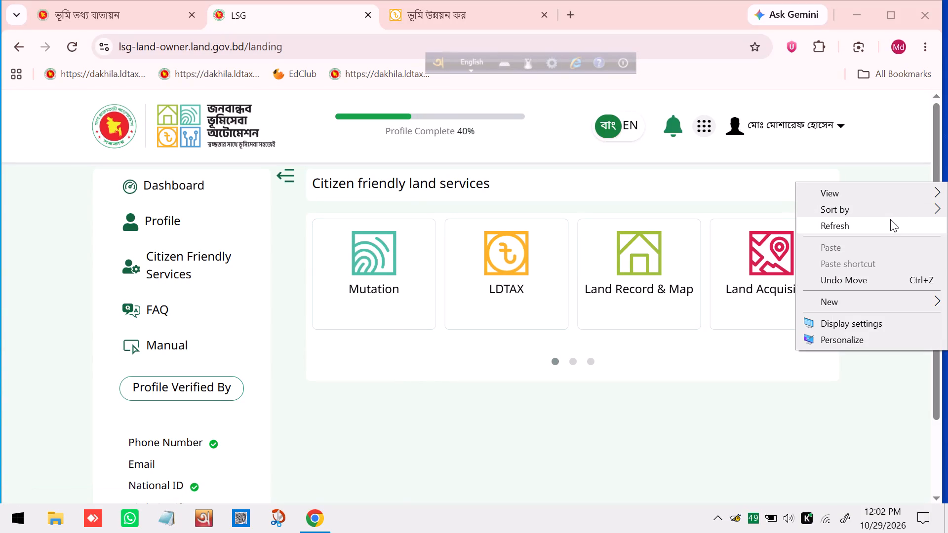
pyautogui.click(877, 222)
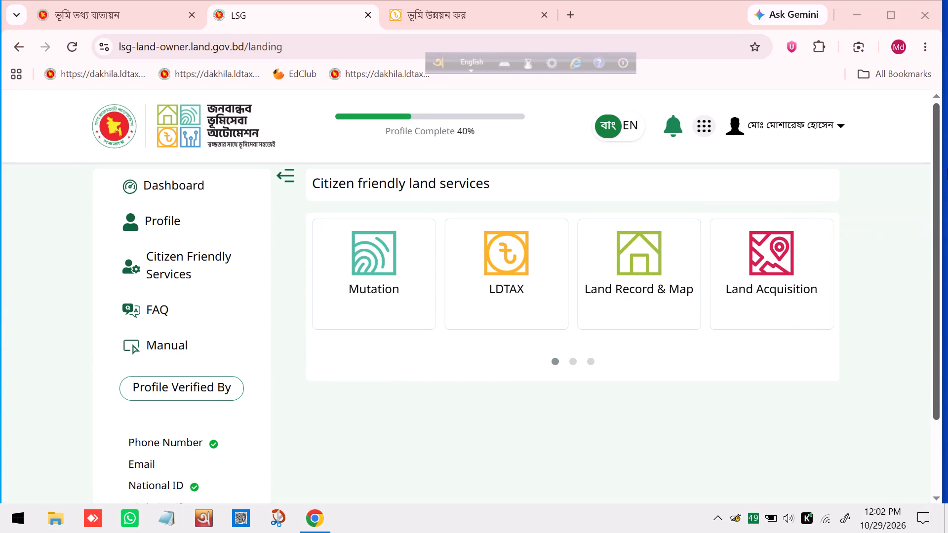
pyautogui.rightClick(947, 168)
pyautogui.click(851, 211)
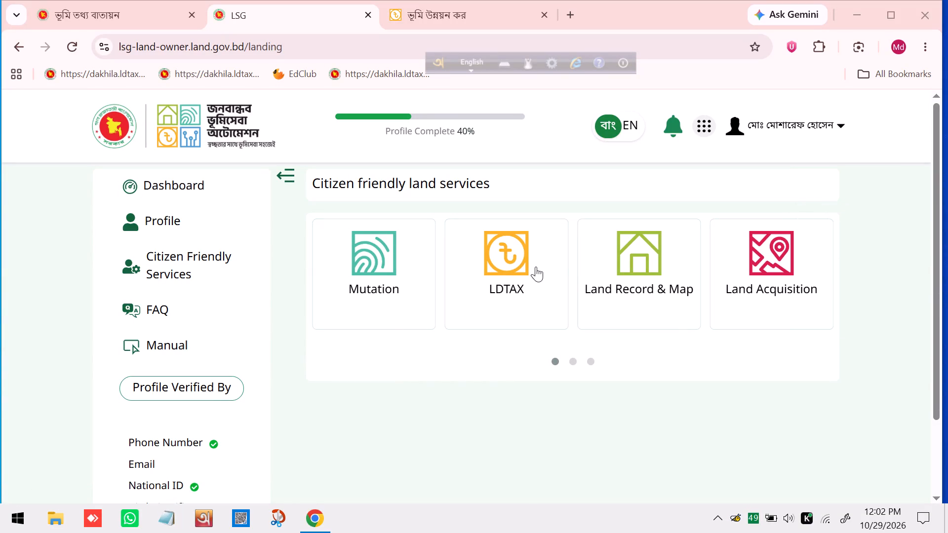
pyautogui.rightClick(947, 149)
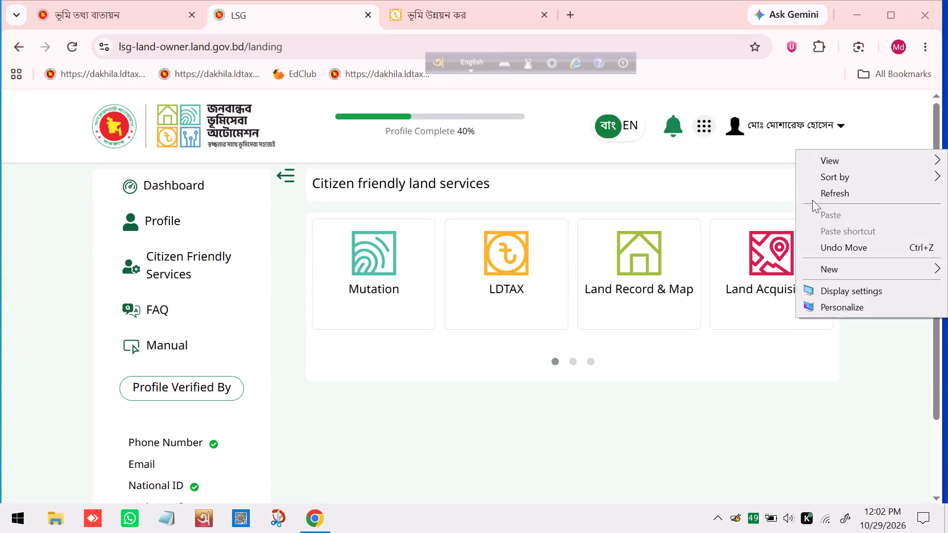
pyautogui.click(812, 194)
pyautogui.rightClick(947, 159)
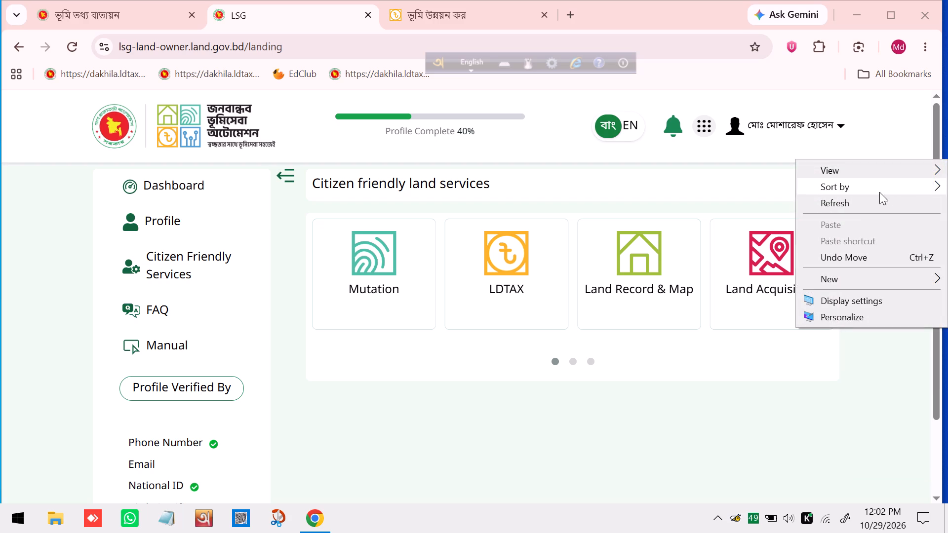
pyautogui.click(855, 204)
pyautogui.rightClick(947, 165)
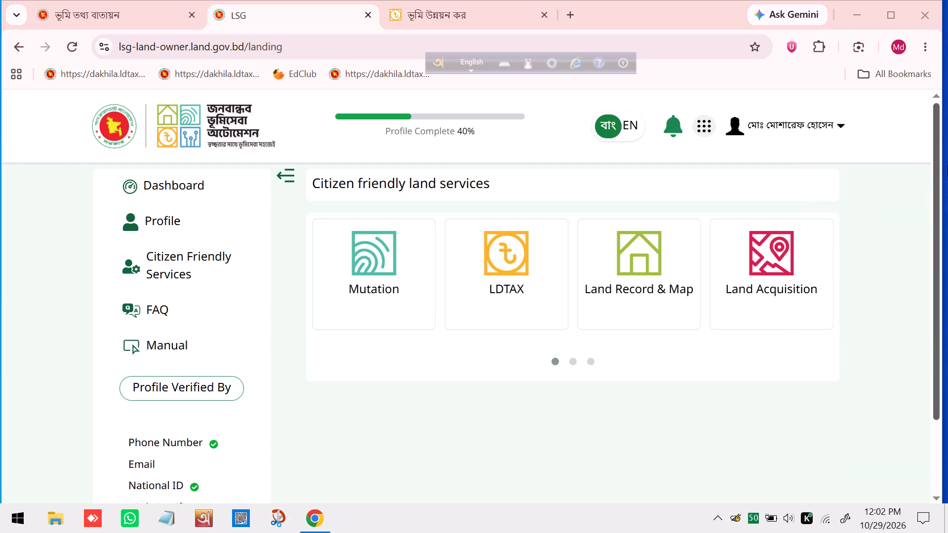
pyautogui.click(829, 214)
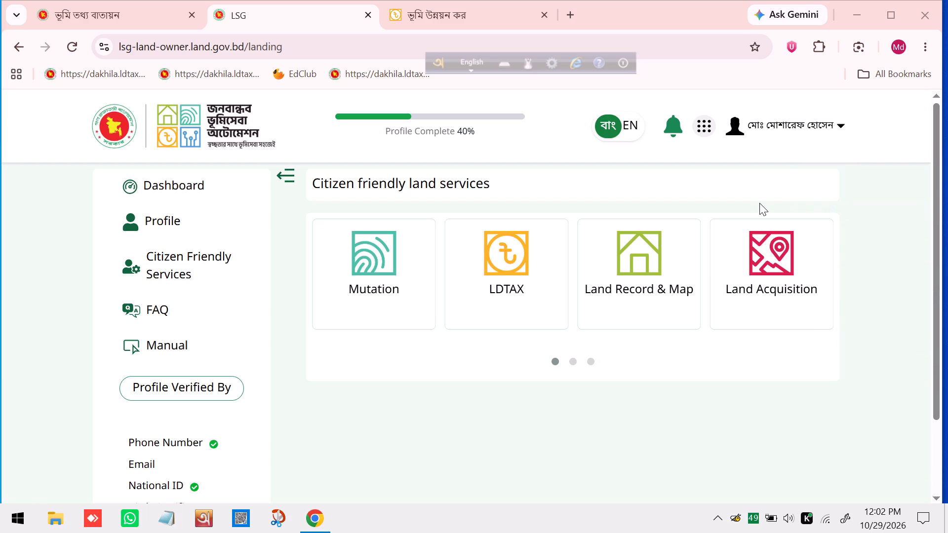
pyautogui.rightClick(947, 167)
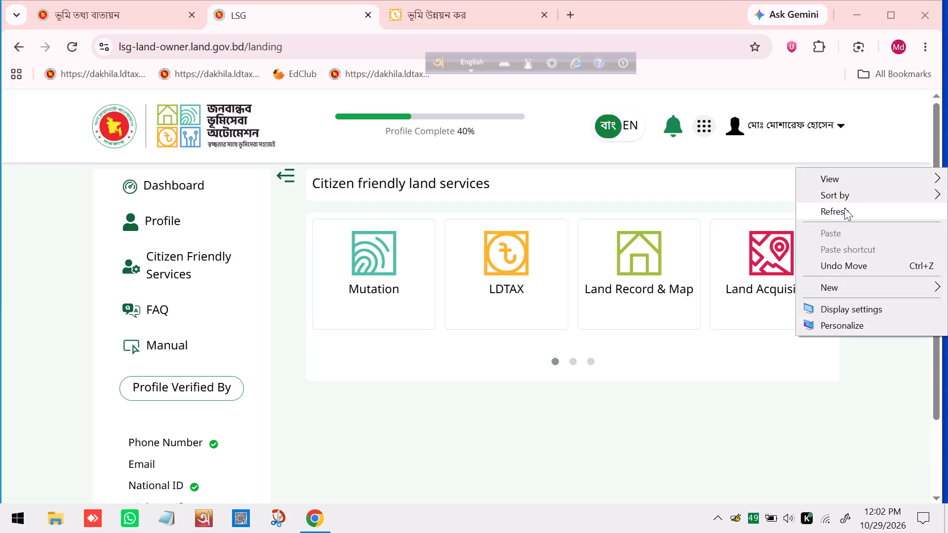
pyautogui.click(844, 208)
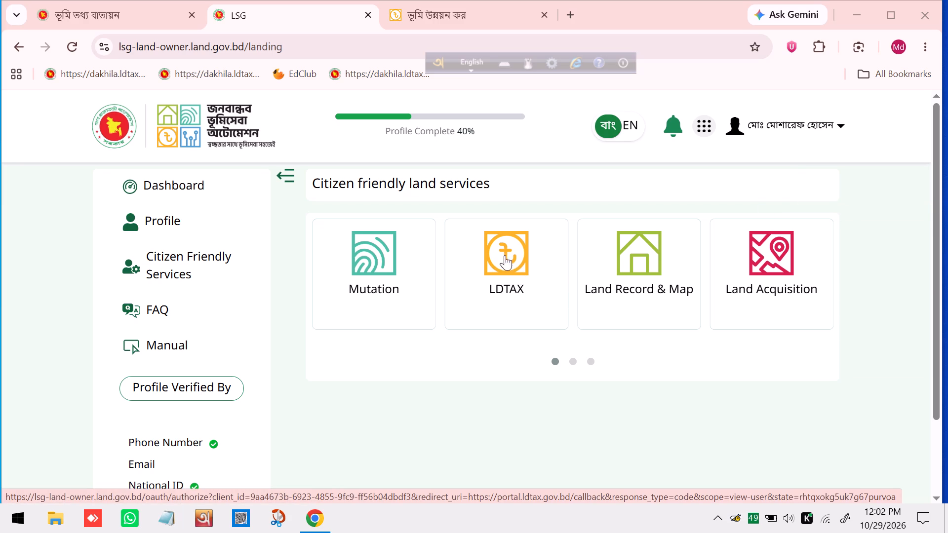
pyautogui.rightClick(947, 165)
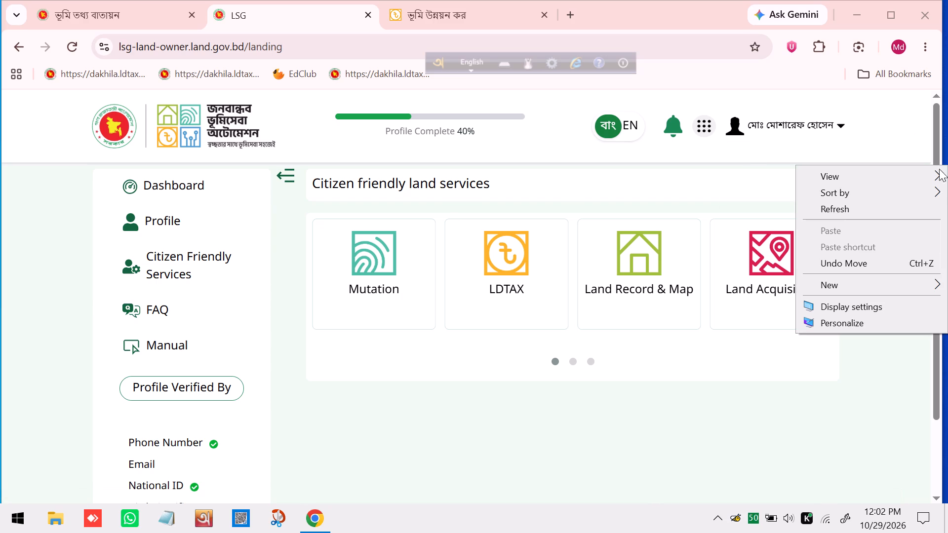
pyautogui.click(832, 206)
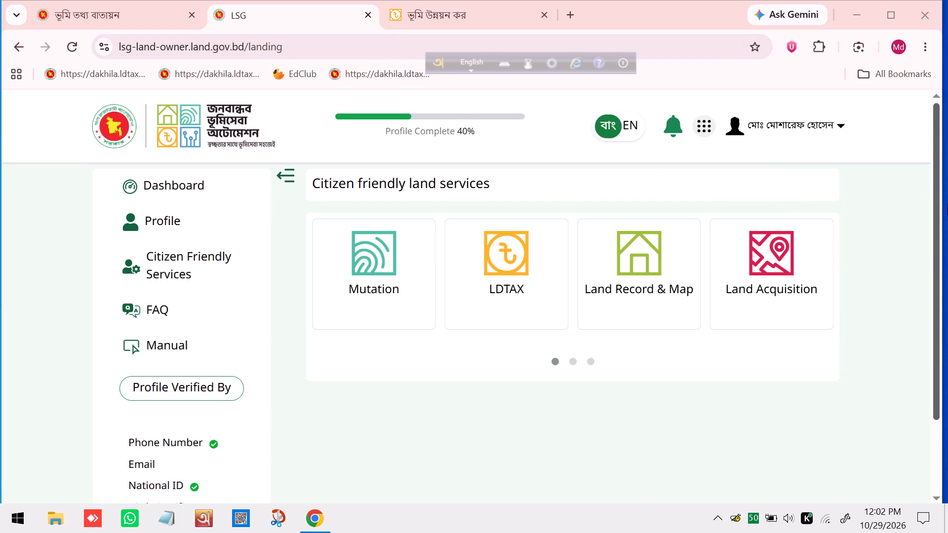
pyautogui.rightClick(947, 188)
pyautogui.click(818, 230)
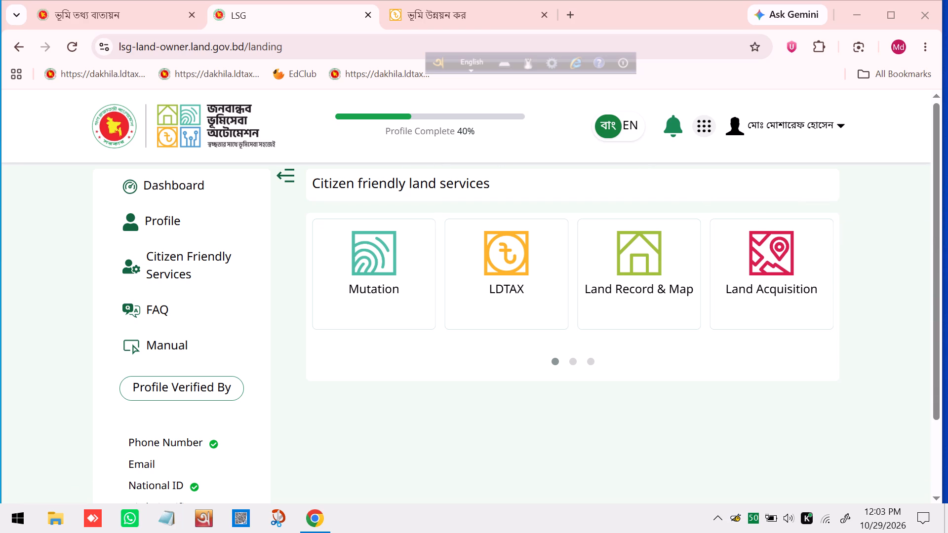
# Review the holding's land development tax dues and owners table again in the ভূমি উন্নয়ন কর portal.
pyautogui.click(327, 18)
pyautogui.click(495, 15)
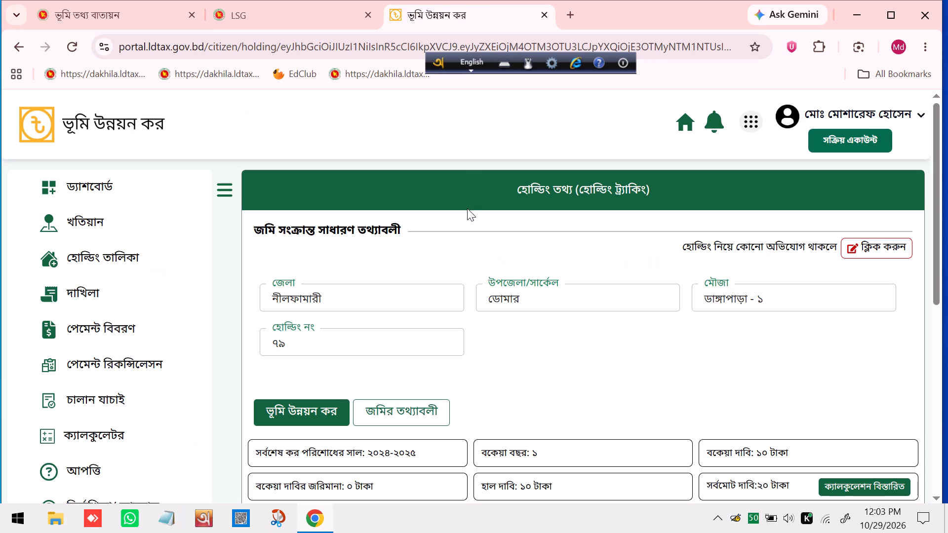
pyautogui.scroll(-2, 467, 208)
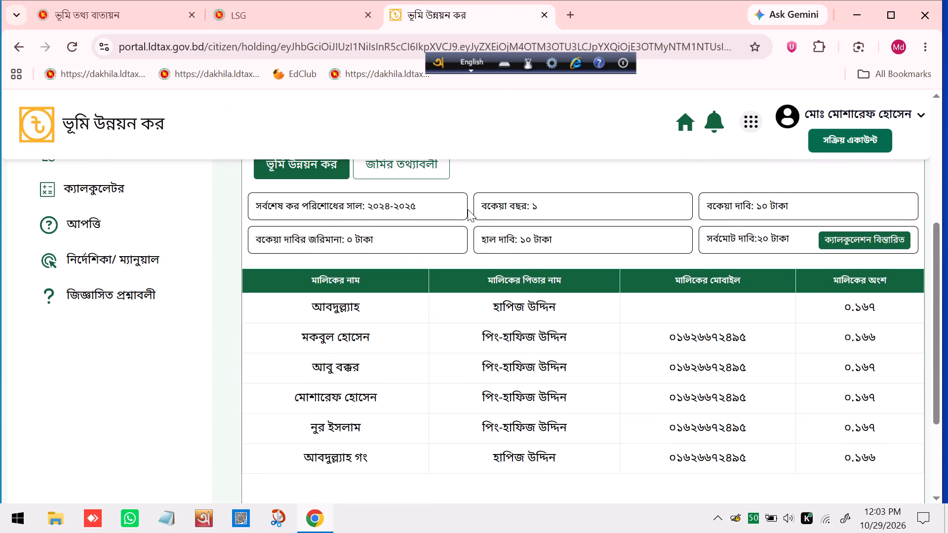
pyautogui.scroll(4, 468, 209)
pyautogui.click(303, 16)
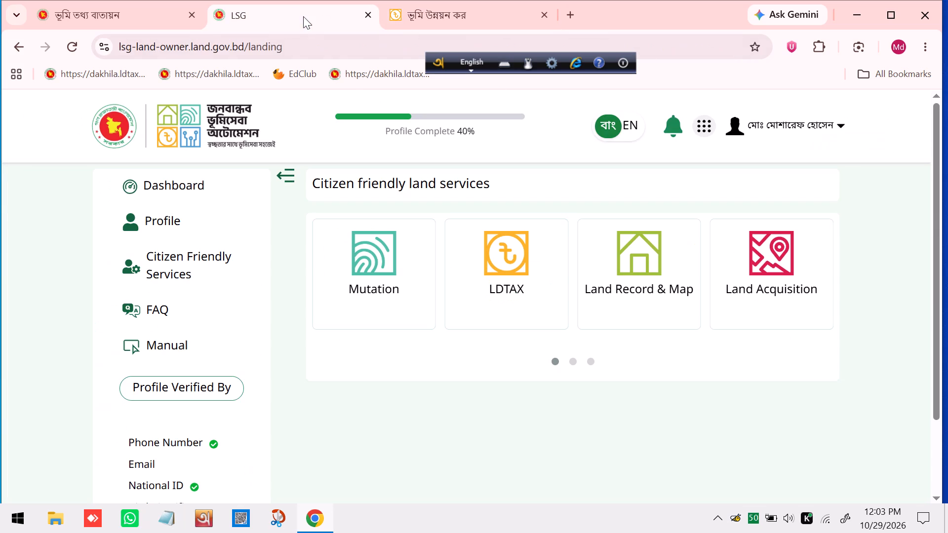
# Open land.gov.bd in a new browser tab and open the first service under ভূমি সংক্রান্ত সেবা.
pyautogui.click(570, 10)
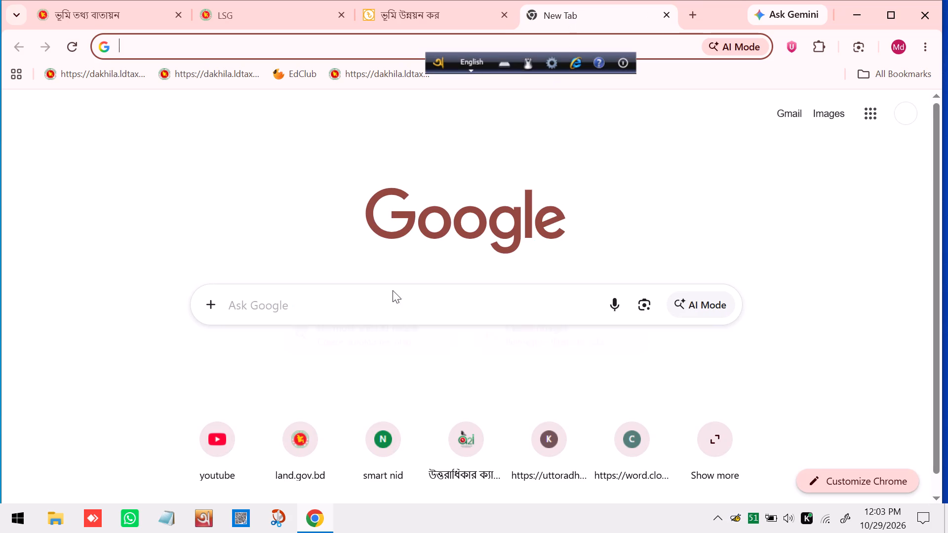
pyautogui.click(305, 439)
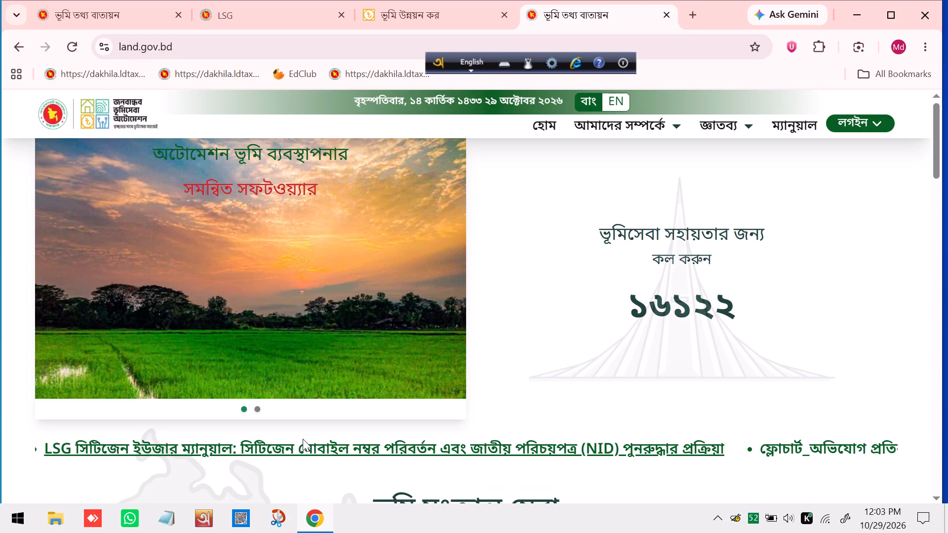
pyautogui.scroll(-2, 291, 352)
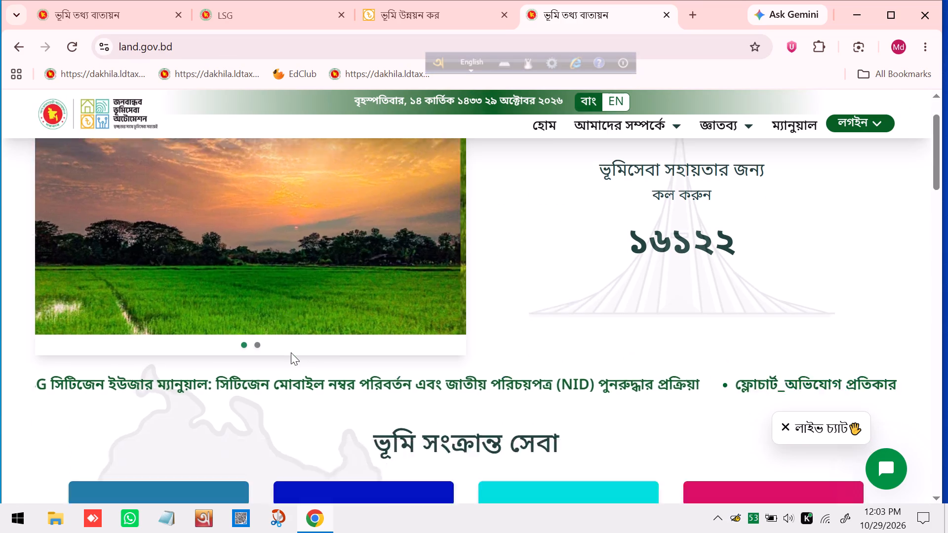
pyautogui.scroll(-1, 291, 352)
pyautogui.click(166, 266)
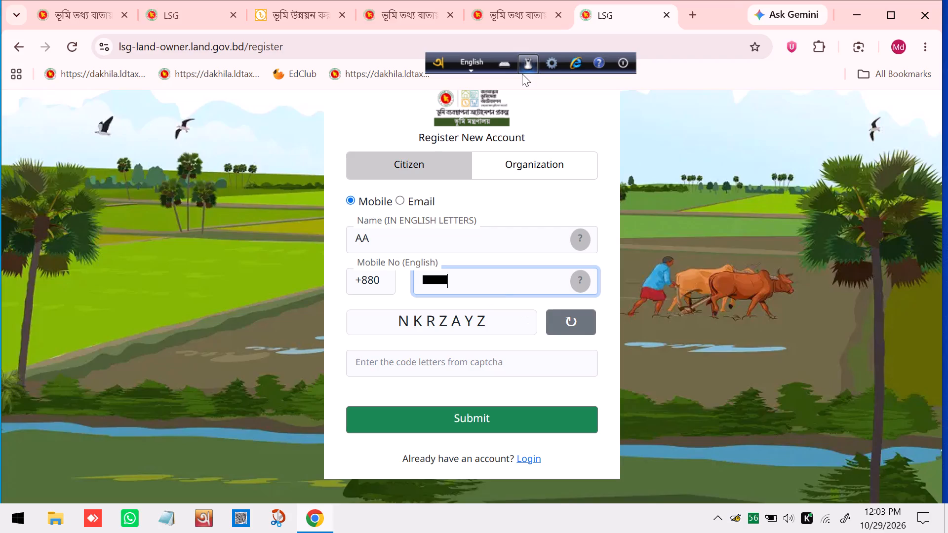
# Complete the citizen's mobile number in the Register New Account form.
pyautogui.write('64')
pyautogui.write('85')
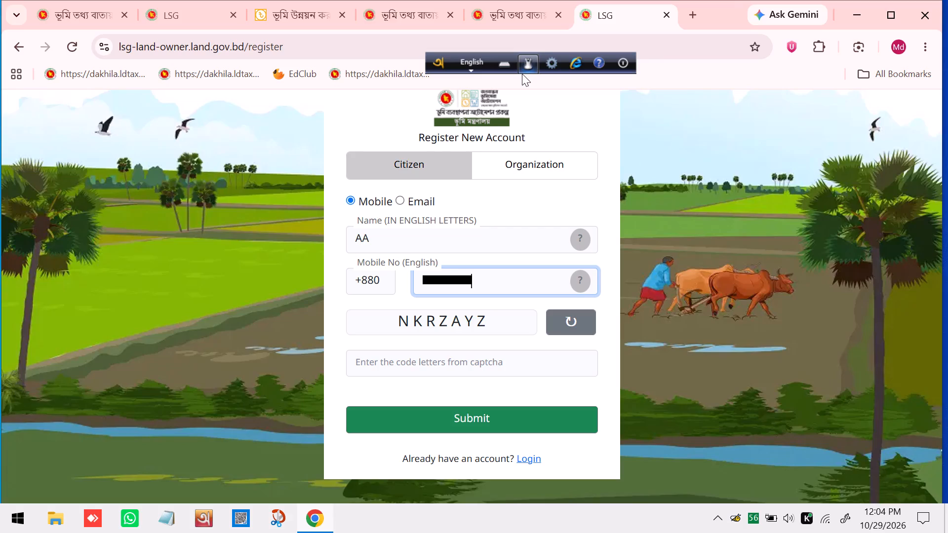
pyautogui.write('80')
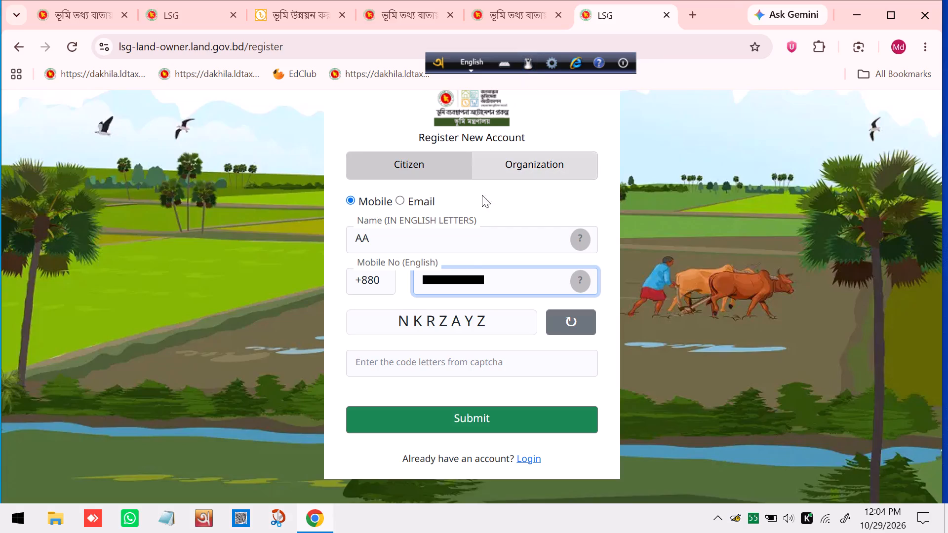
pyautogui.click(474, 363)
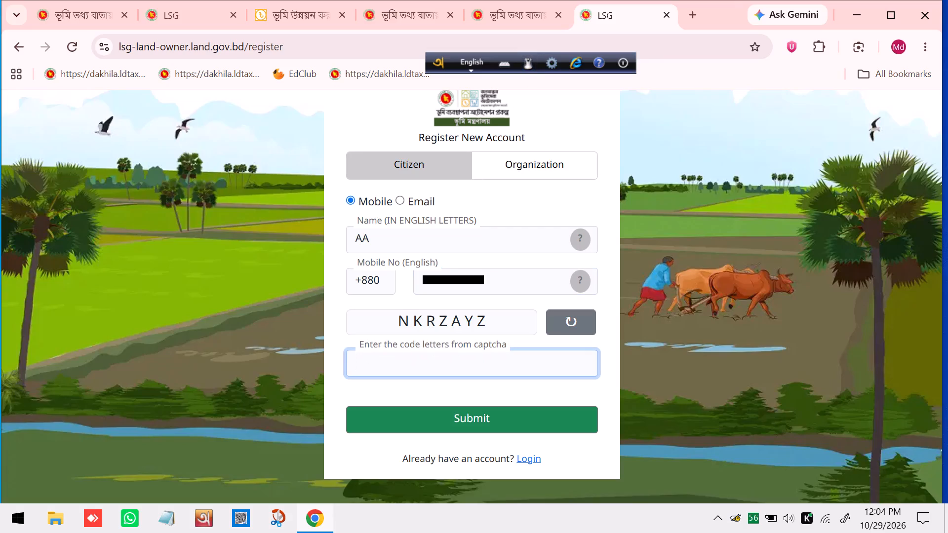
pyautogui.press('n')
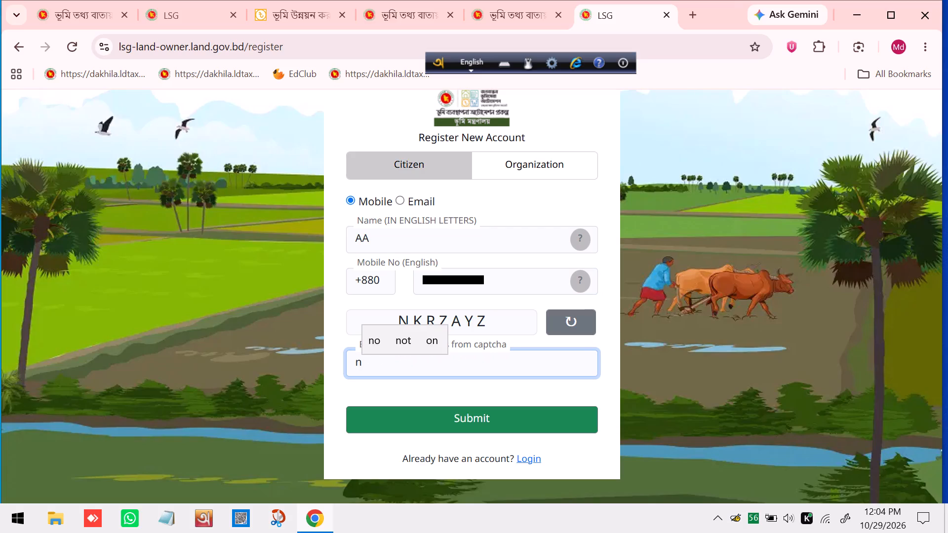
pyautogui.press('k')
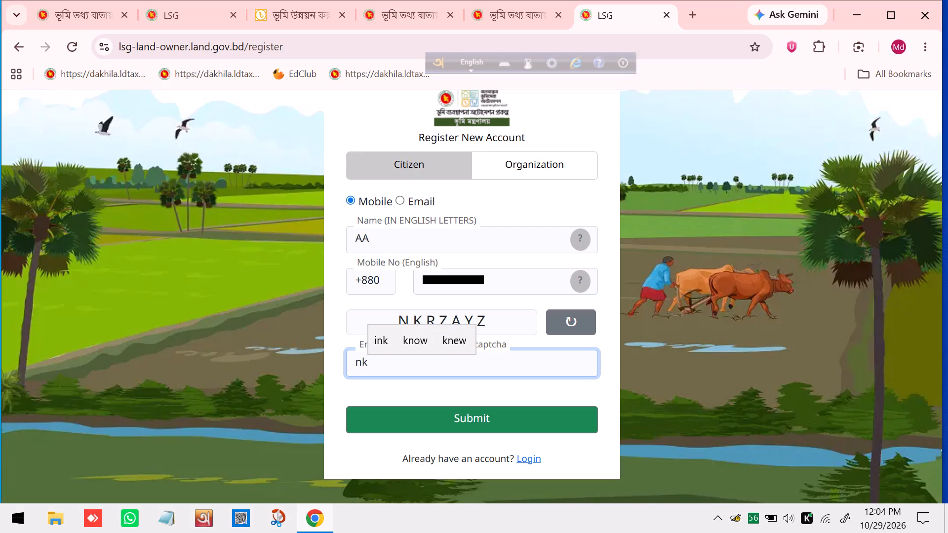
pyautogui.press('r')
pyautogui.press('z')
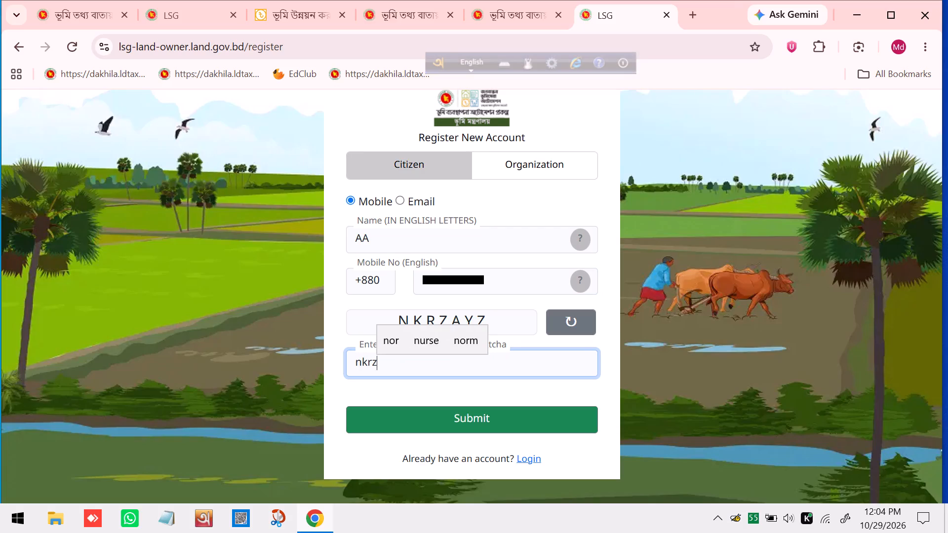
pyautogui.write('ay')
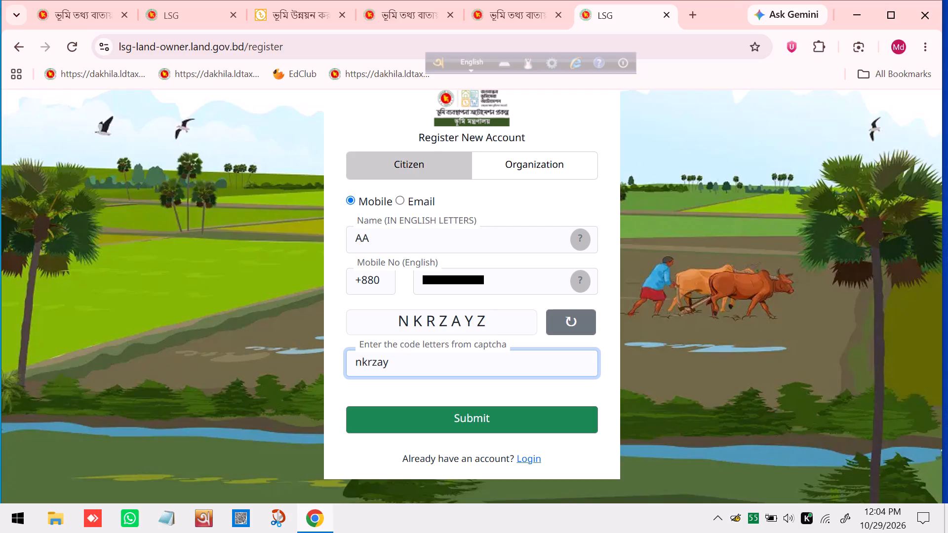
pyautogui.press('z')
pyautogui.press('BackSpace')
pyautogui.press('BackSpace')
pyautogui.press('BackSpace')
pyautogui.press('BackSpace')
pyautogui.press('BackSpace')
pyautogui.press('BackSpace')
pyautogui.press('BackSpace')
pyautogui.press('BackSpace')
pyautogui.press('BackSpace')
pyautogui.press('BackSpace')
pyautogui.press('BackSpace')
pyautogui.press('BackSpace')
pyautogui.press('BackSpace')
# Enter the displayed captcha letters in capitals and submit the citizen registration form.
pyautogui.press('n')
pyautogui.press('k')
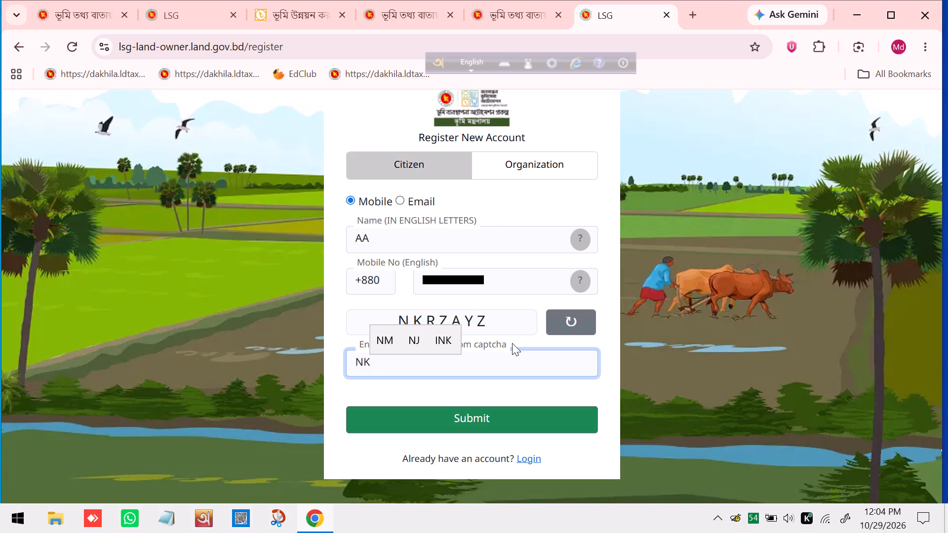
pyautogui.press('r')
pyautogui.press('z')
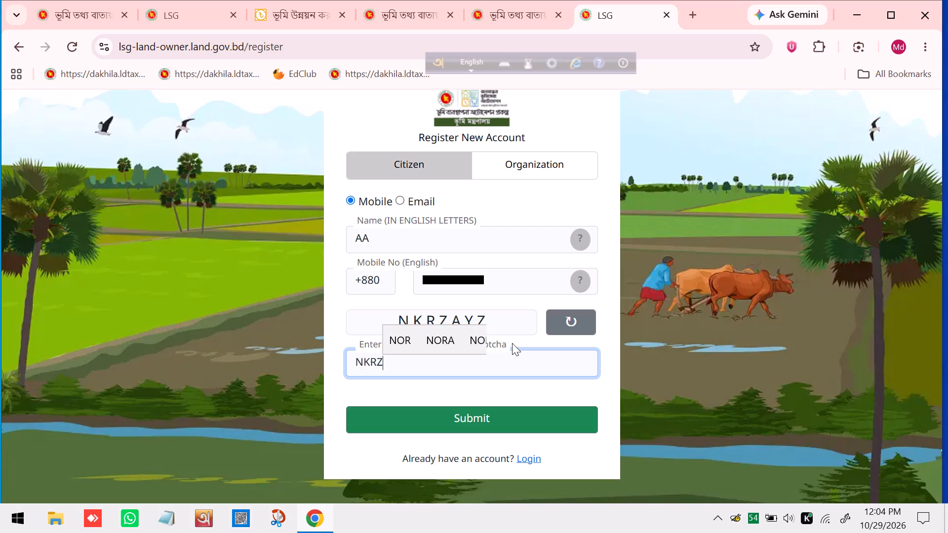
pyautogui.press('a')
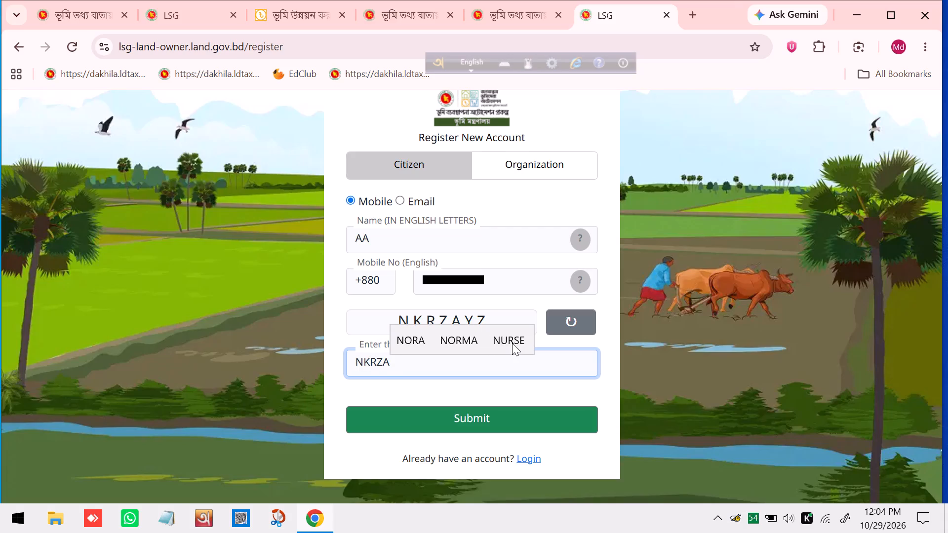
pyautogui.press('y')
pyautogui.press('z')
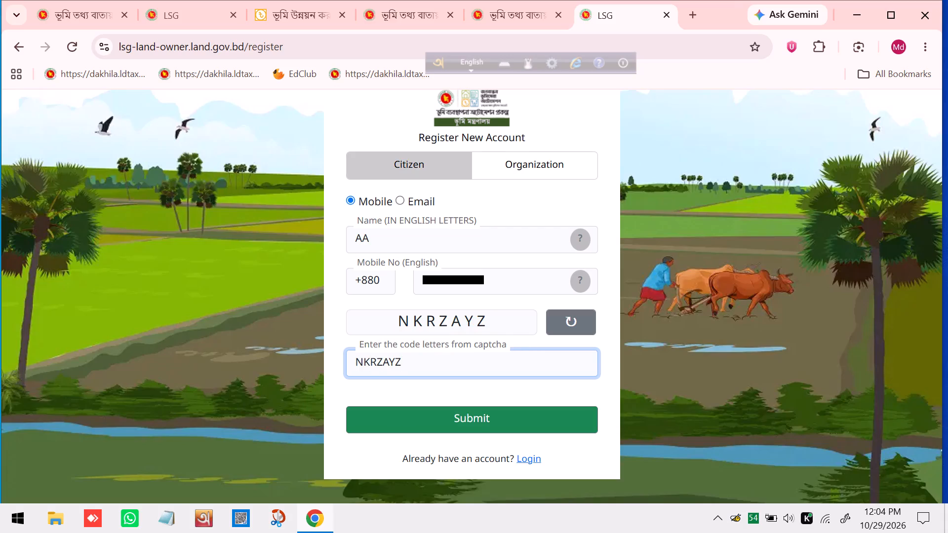
pyautogui.click(474, 418)
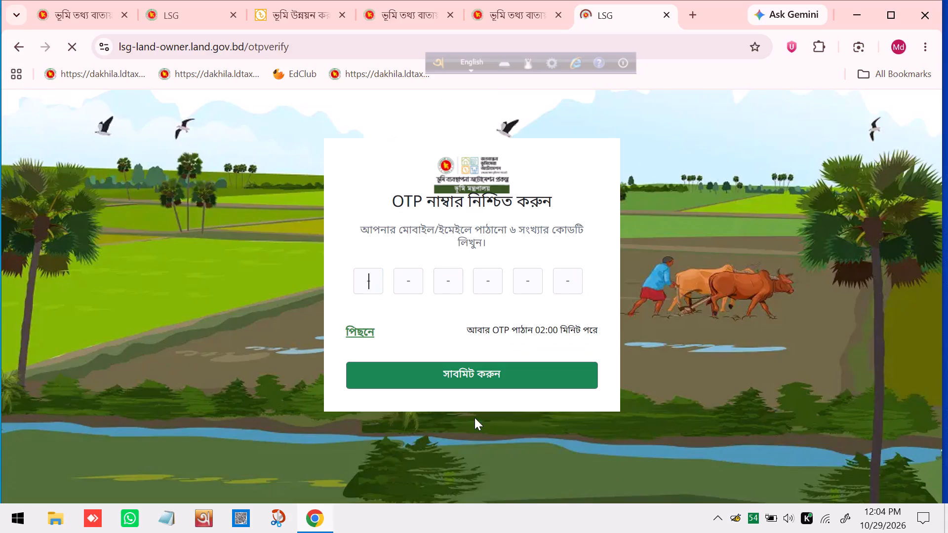
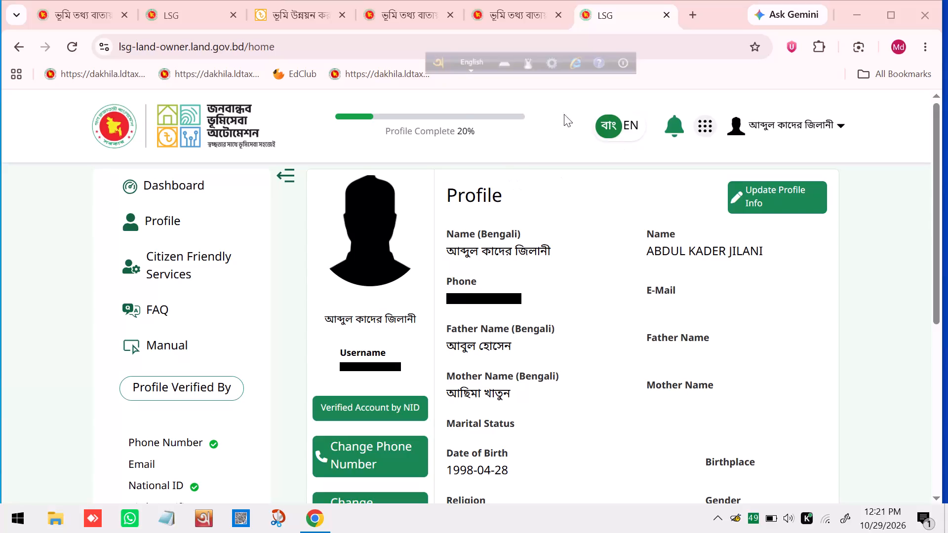
# Look over the citizen's profile details and open the portal's list of services.
pyautogui.scroll(-2, 501, 261)
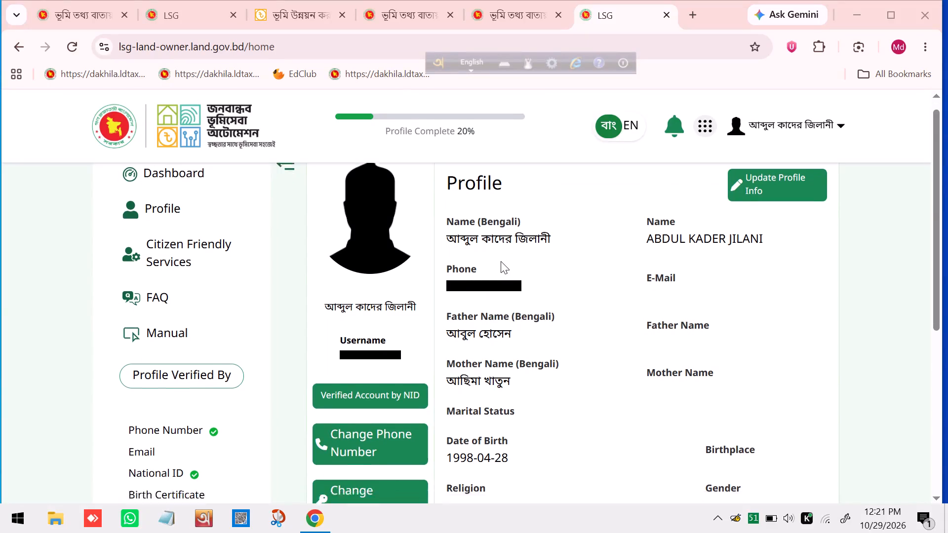
pyautogui.scroll(-2, 501, 261)
pyautogui.scroll(5, 501, 261)
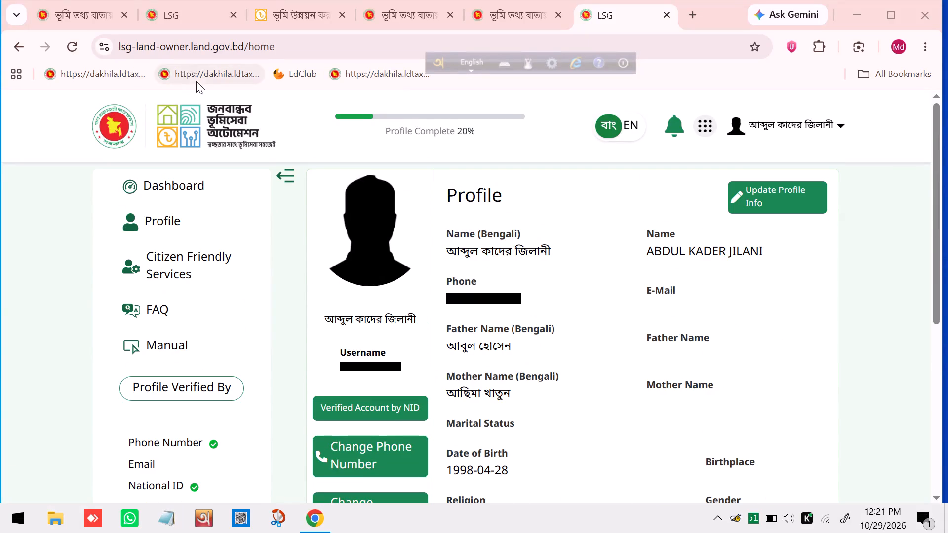
pyautogui.click(704, 127)
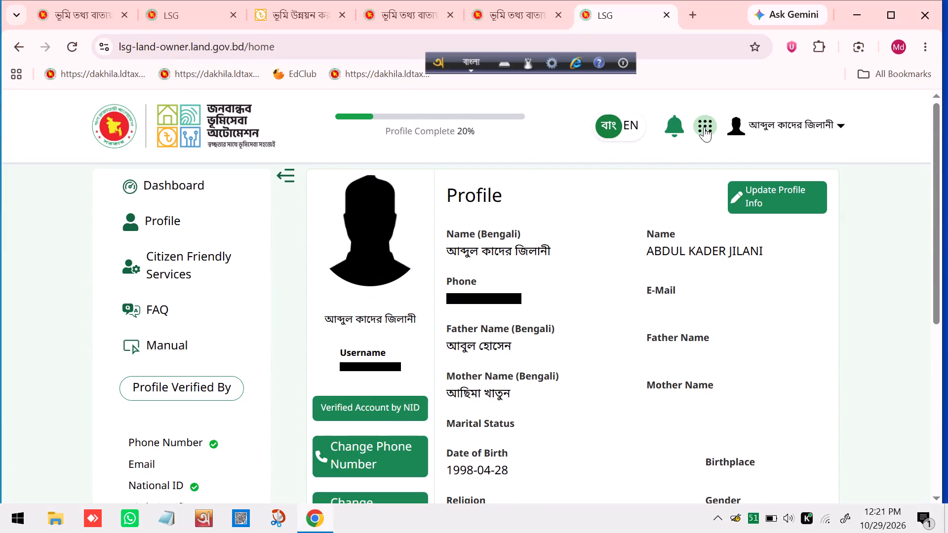
# Open the ভূমি উন্নয়ন কর service from the portal's list of services.
pyautogui.click(549, 181)
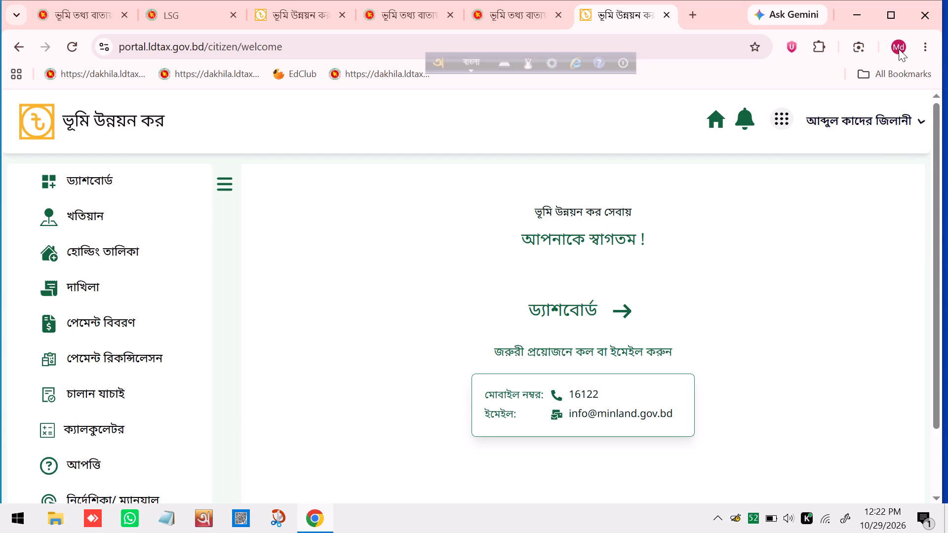
# Minimize the browser window and open WhatsApp.
pyautogui.click(852, 15)
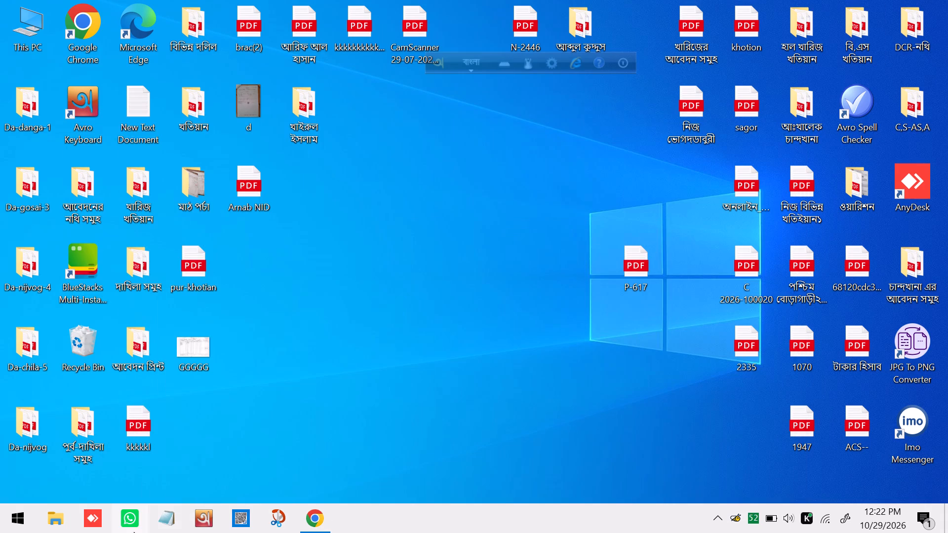
pyautogui.doubleClick(130, 513)
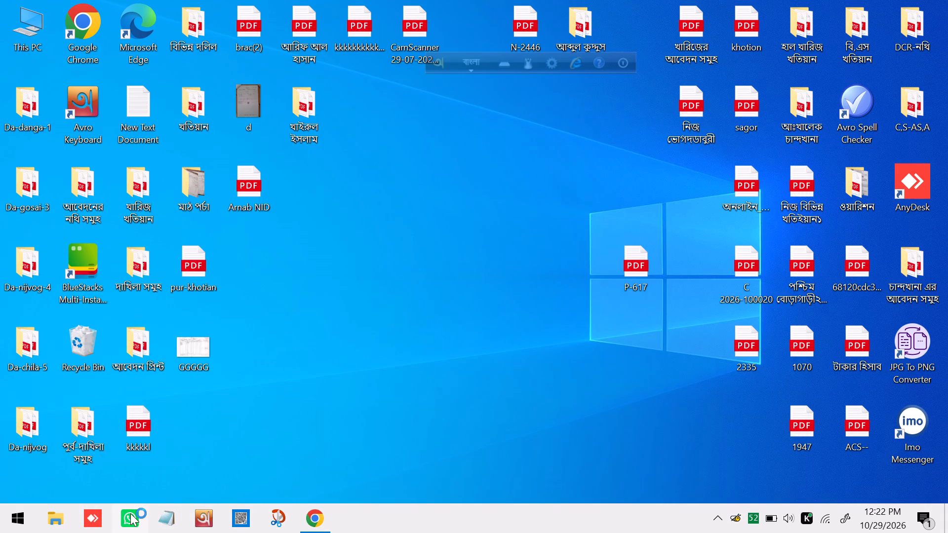
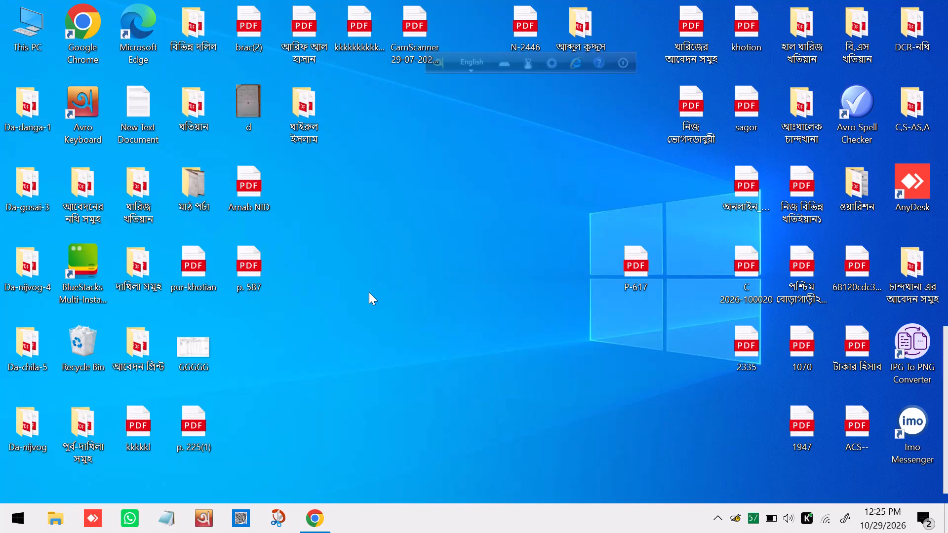
# Switch to Google Chrome and open a new khatian entry form in the খতিয়ান section of the ভূমি উন্নয়ন কর portal.
pyautogui.click(314, 518)
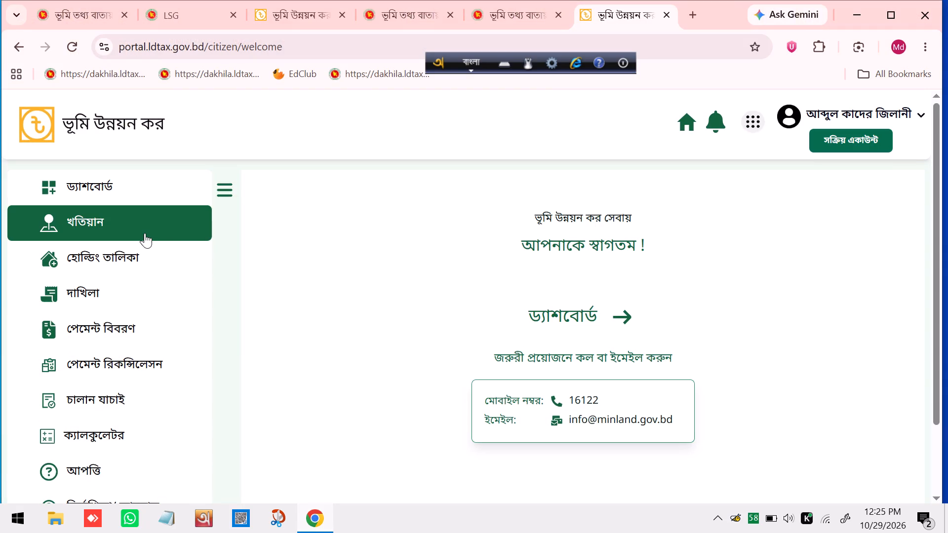
pyautogui.click(145, 233)
pyautogui.click(724, 198)
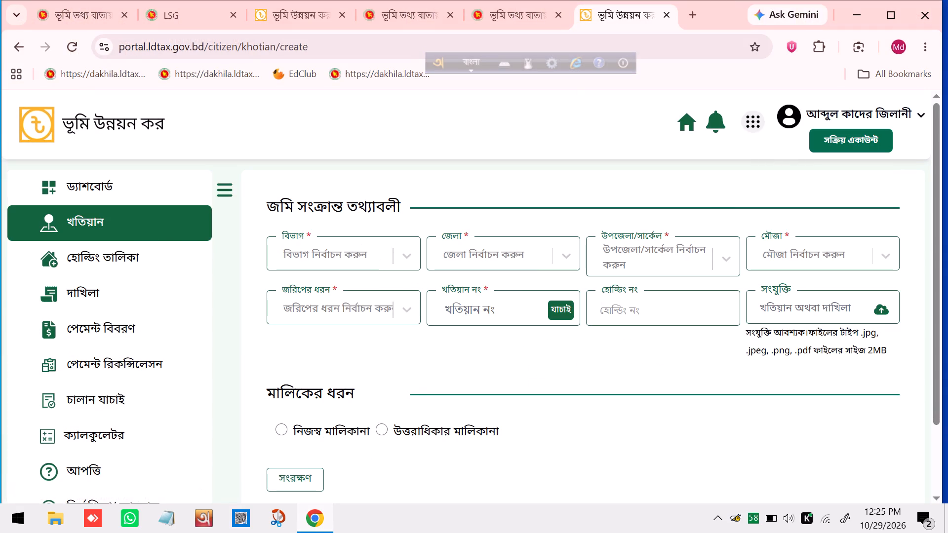
# Set the land's division to রংপুর, district to নীলফামারী and upazila/circle to ডোমার in the khatian form.
pyautogui.click(372, 253)
pyautogui.click(315, 439)
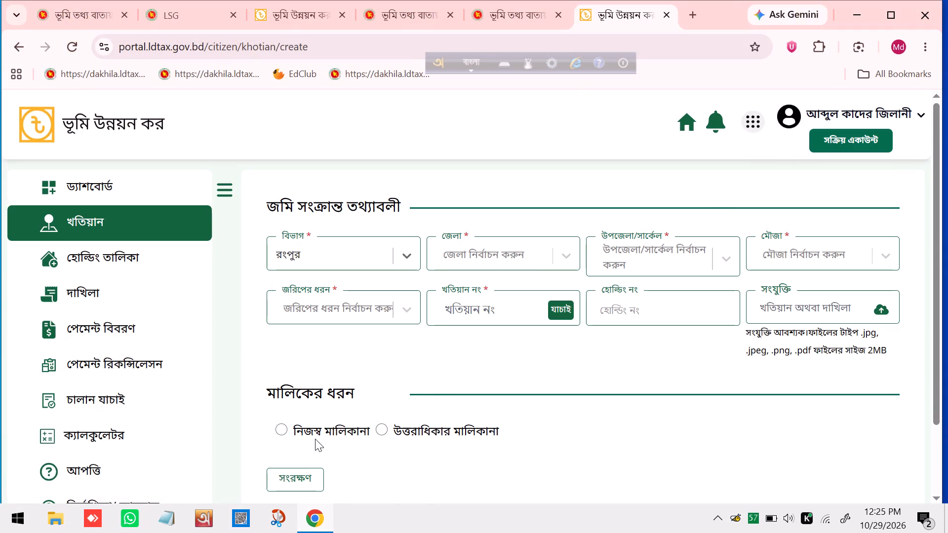
pyautogui.click(494, 255)
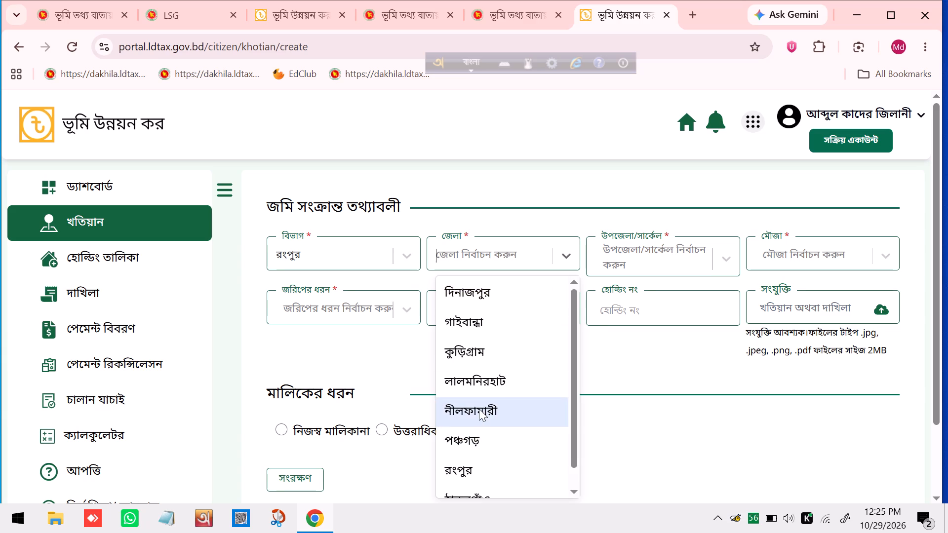
pyautogui.click(479, 409)
pyautogui.click(617, 259)
pyautogui.click(619, 307)
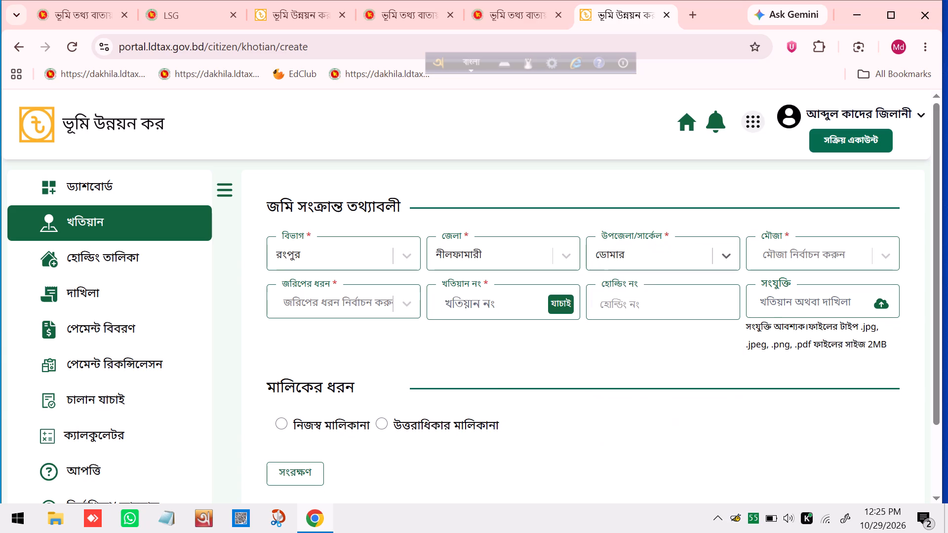
pyautogui.click(781, 255)
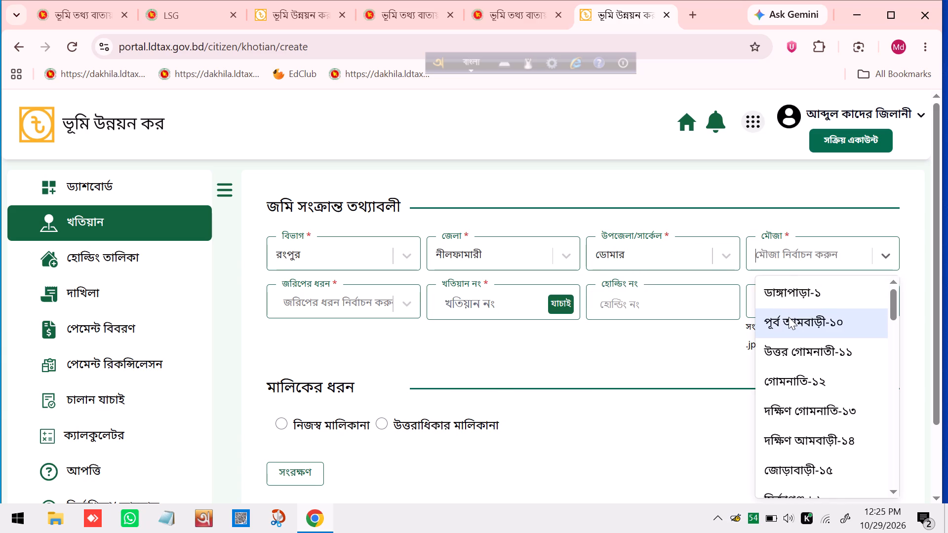
pyautogui.scroll(-1, 788, 348)
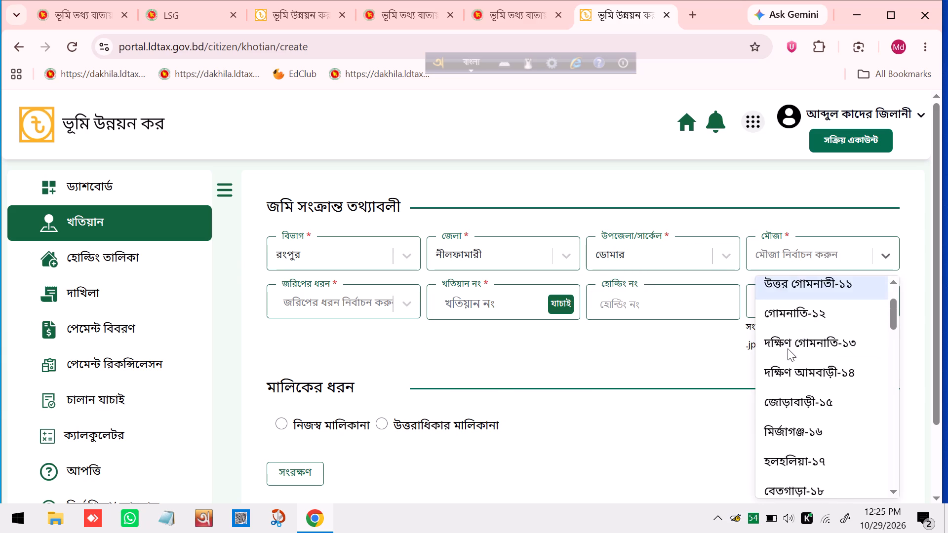
pyautogui.scroll(-1, 788, 348)
pyautogui.click(781, 371)
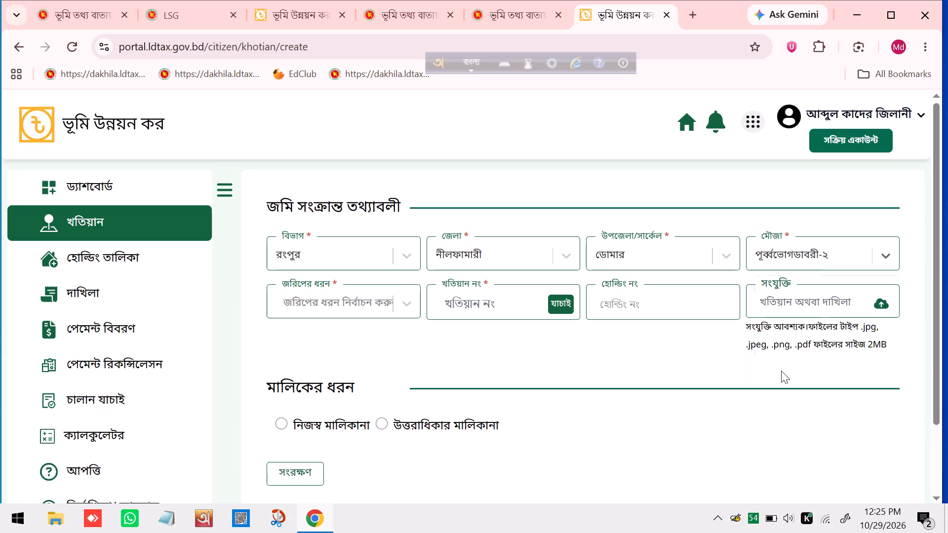
pyautogui.click(382, 304)
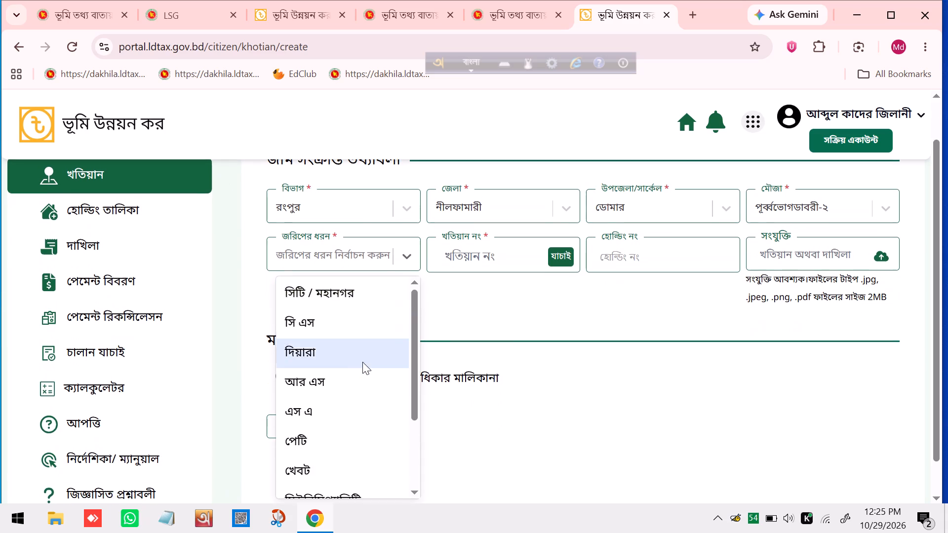
pyautogui.scroll(-3, 362, 369)
pyautogui.click(323, 458)
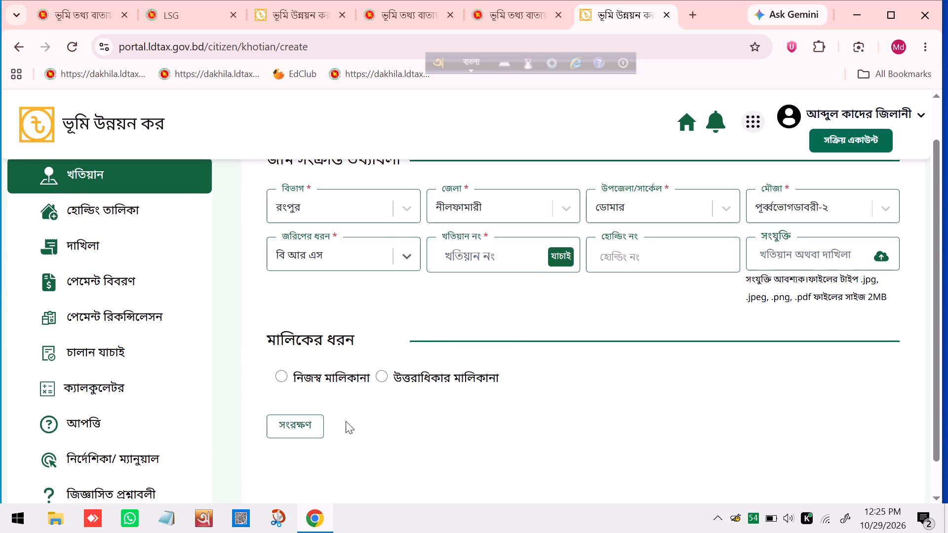
pyautogui.click(505, 256)
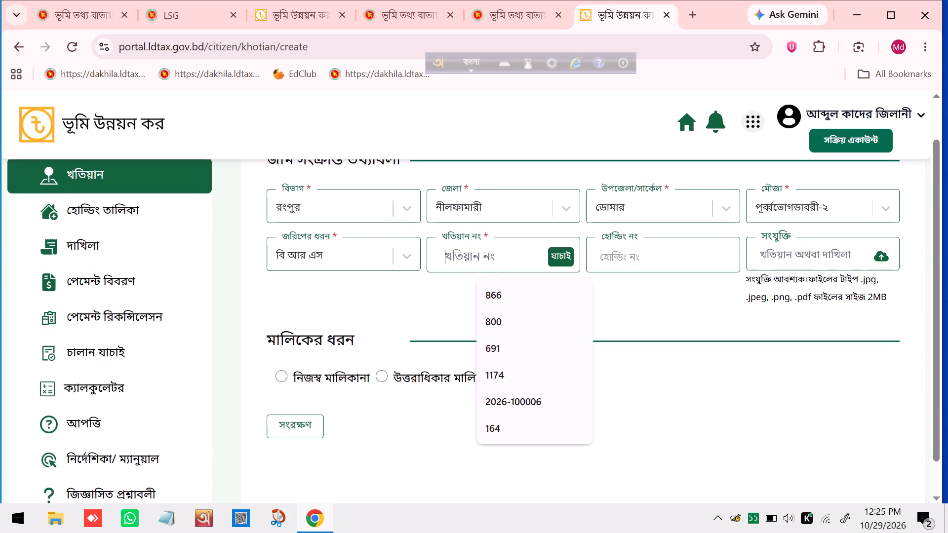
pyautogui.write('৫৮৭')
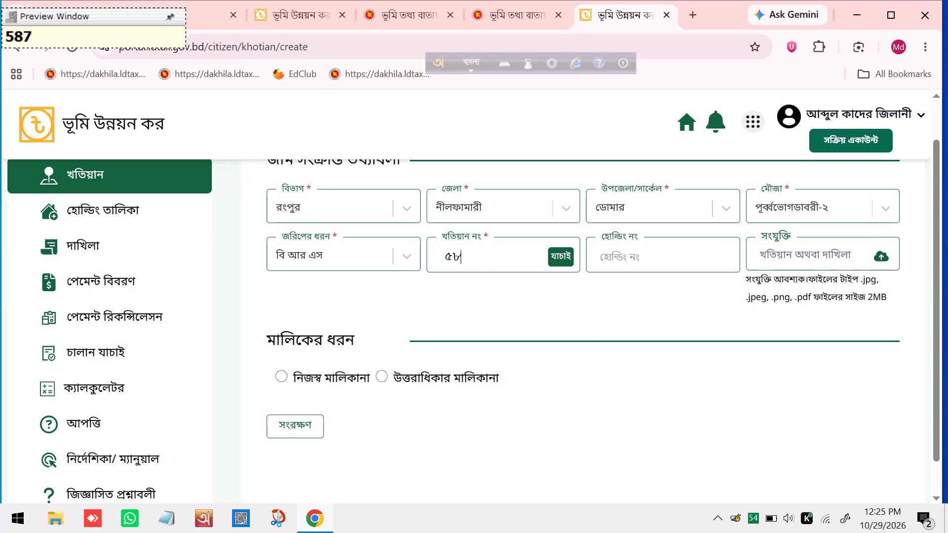
# Attach p. 587.pdf from the Desktop as the khatian or dakhila document in the land details.
pyautogui.click(764, 260)
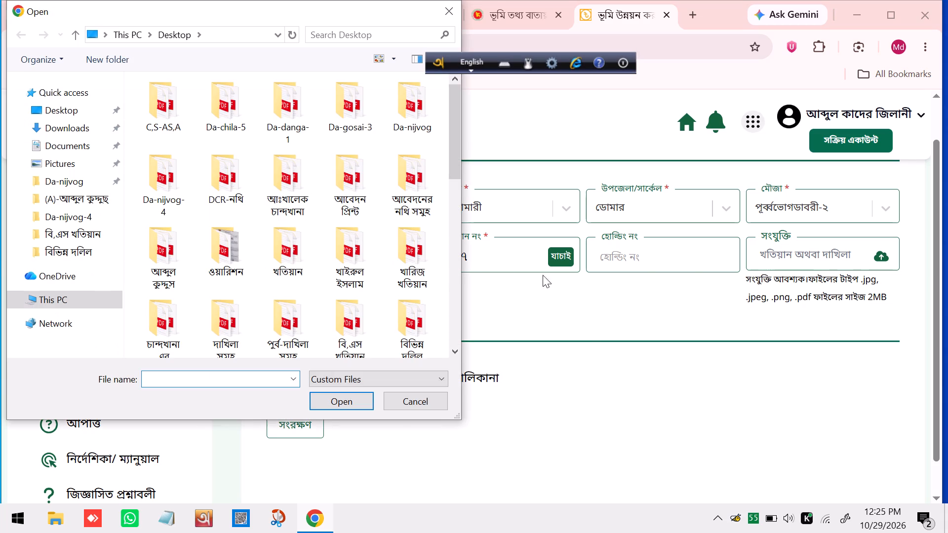
pyautogui.scroll(-2, 381, 268)
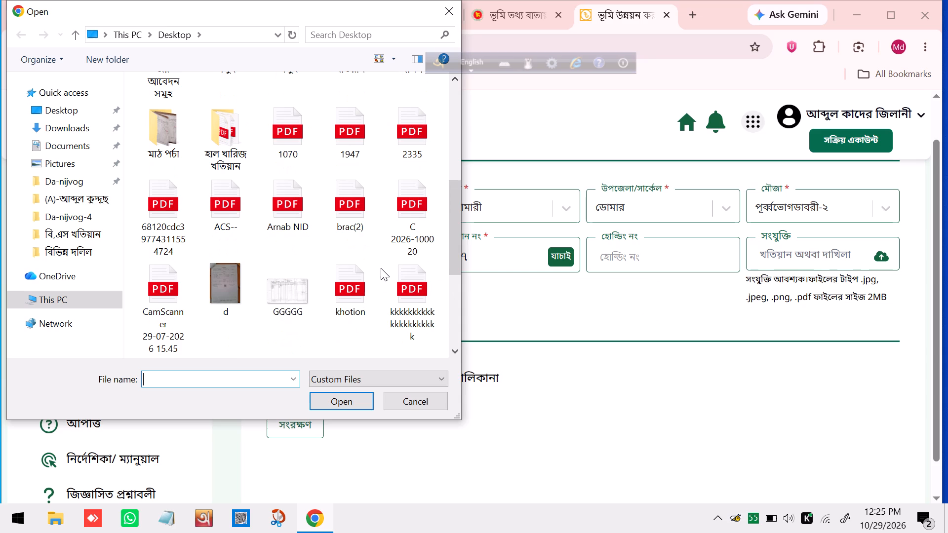
pyautogui.scroll(-1, 381, 268)
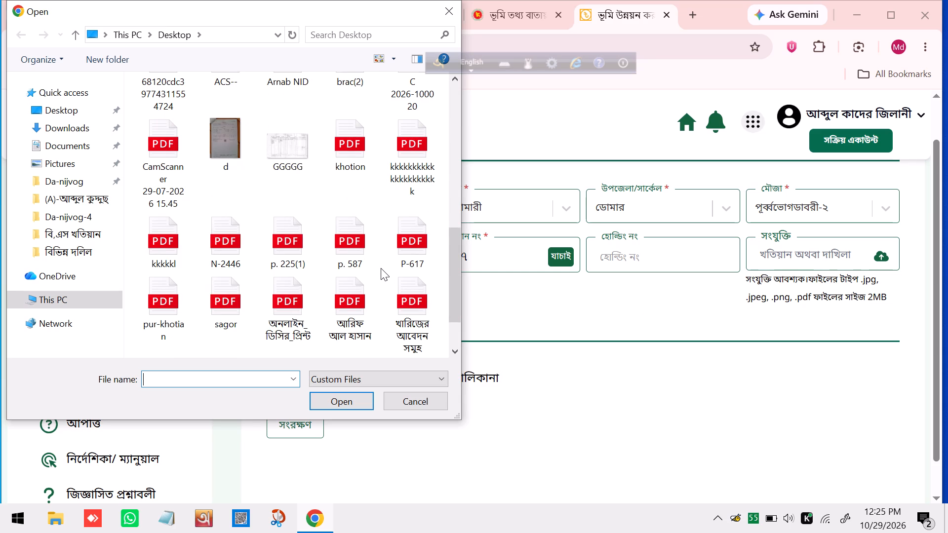
pyautogui.doubleClick(355, 250)
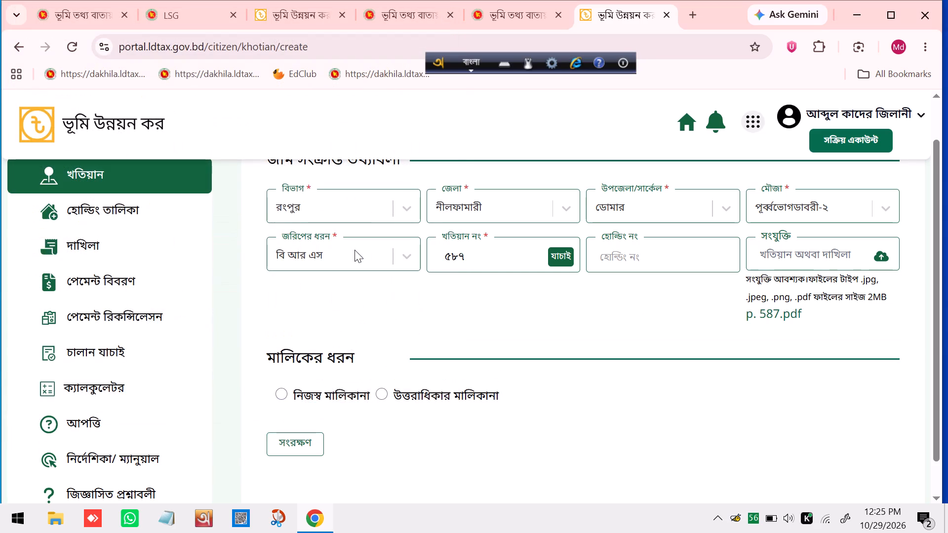
pyautogui.click(789, 256)
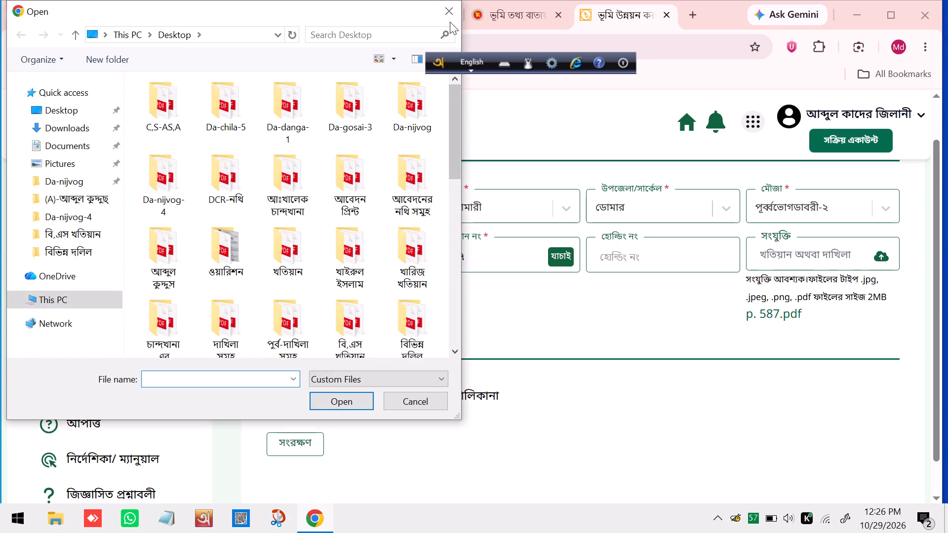
pyautogui.click(450, 13)
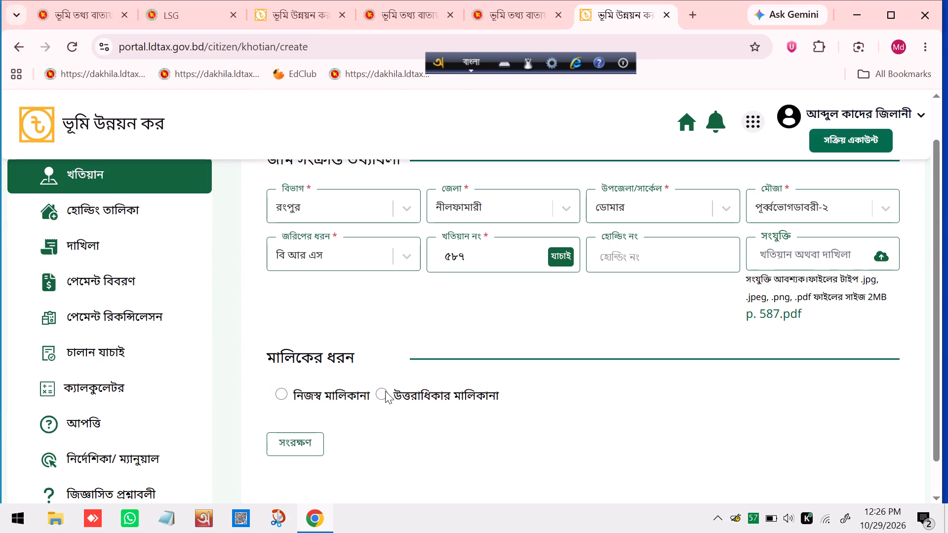
# Choose inherited ownership (উত্তরাধিকার মালিকানা) as the owner type and enter the khatian owner's name.
pyautogui.click(385, 391)
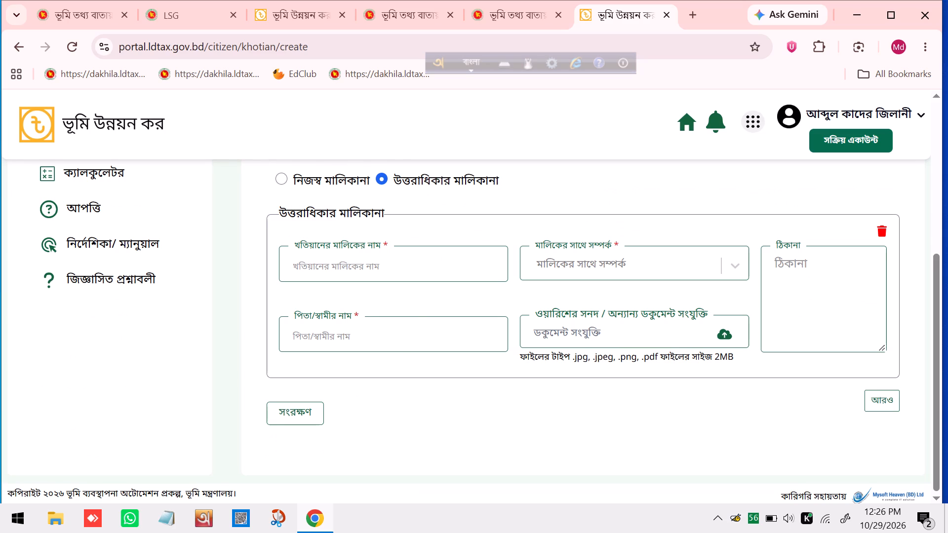
pyautogui.scroll(2, 451, 317)
pyautogui.scroll(-2, 451, 317)
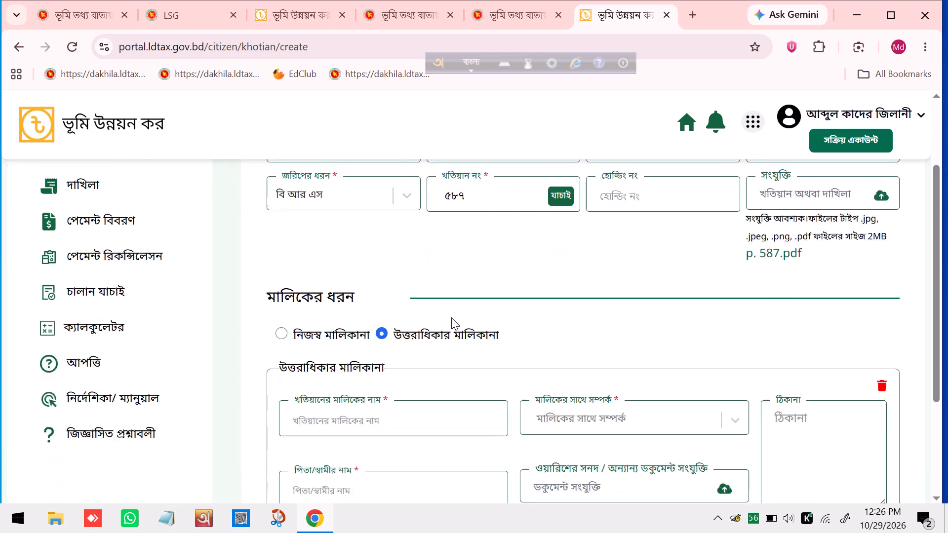
pyautogui.click(410, 271)
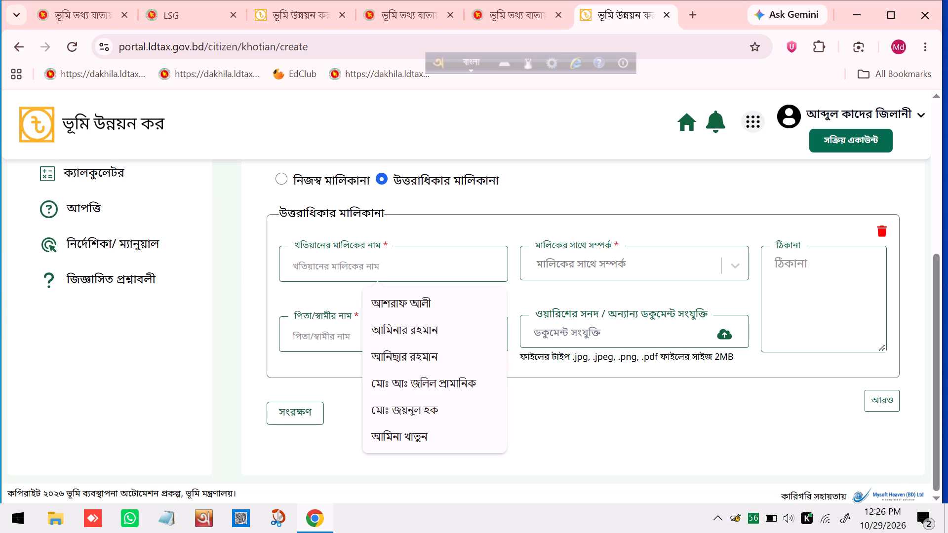
pyautogui.press('Right')
pyautogui.press('Right')
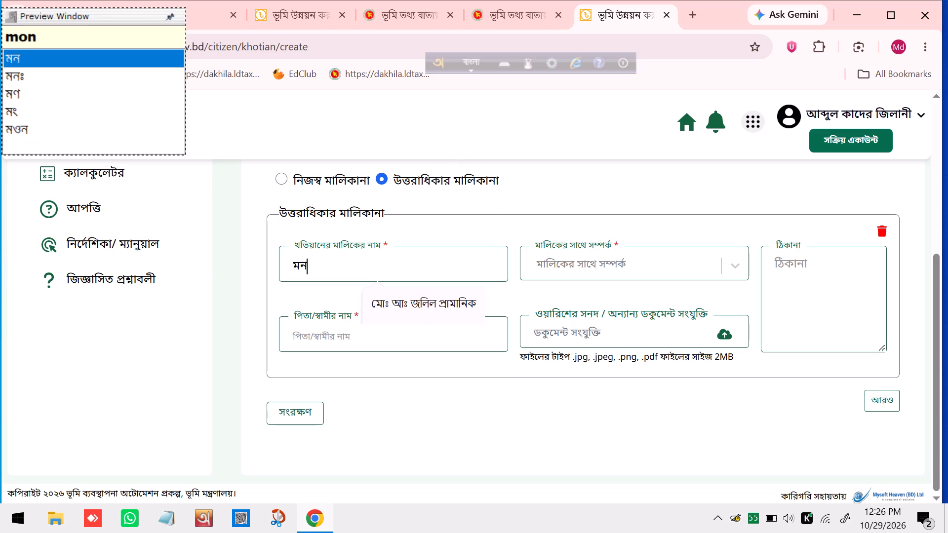
pyautogui.press('Right')
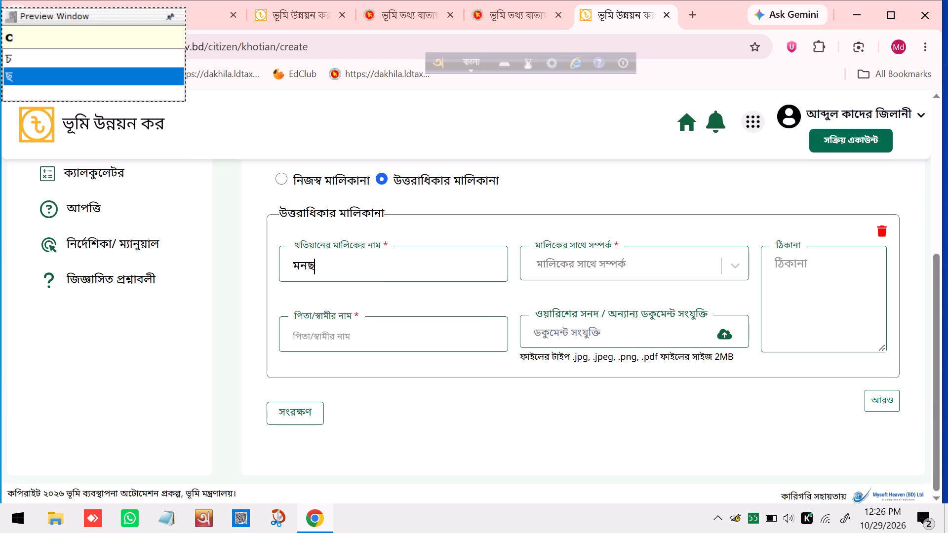
pyautogui.moveTo(464, 262); pyautogui.dragTo(464, 276)
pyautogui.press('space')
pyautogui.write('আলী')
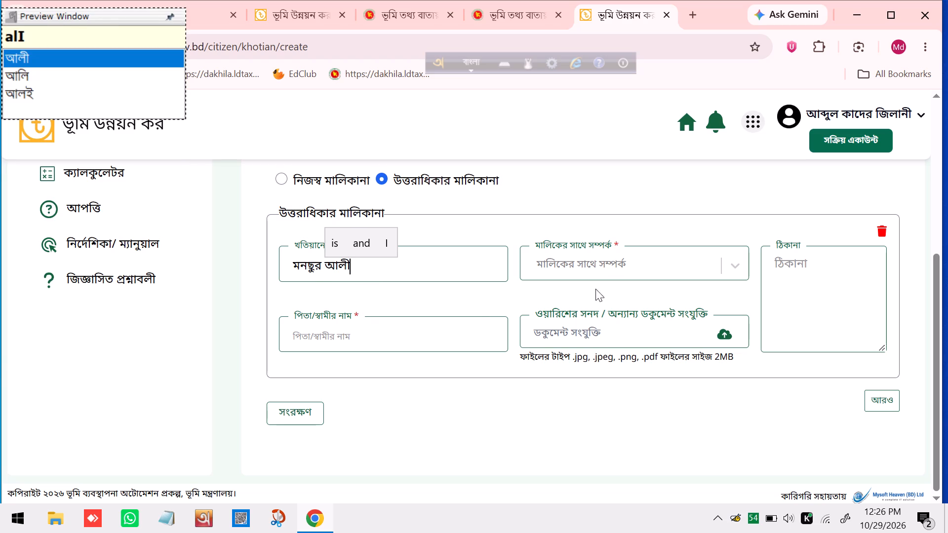
# Complete the inheritance details with relation পিতা, address নিজ and the name of the owner's father.
pyautogui.click(617, 262)
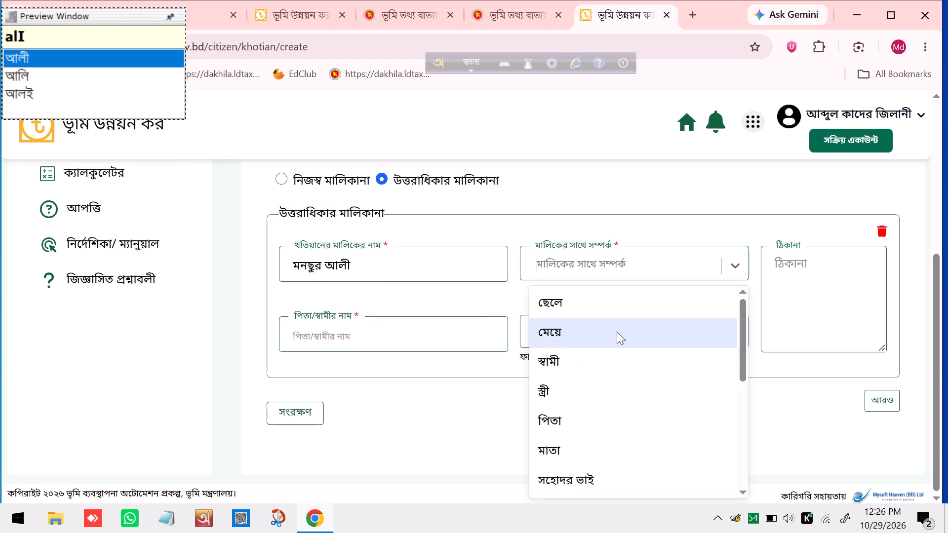
pyautogui.scroll(-1, 617, 332)
pyautogui.scroll(1, 609, 355)
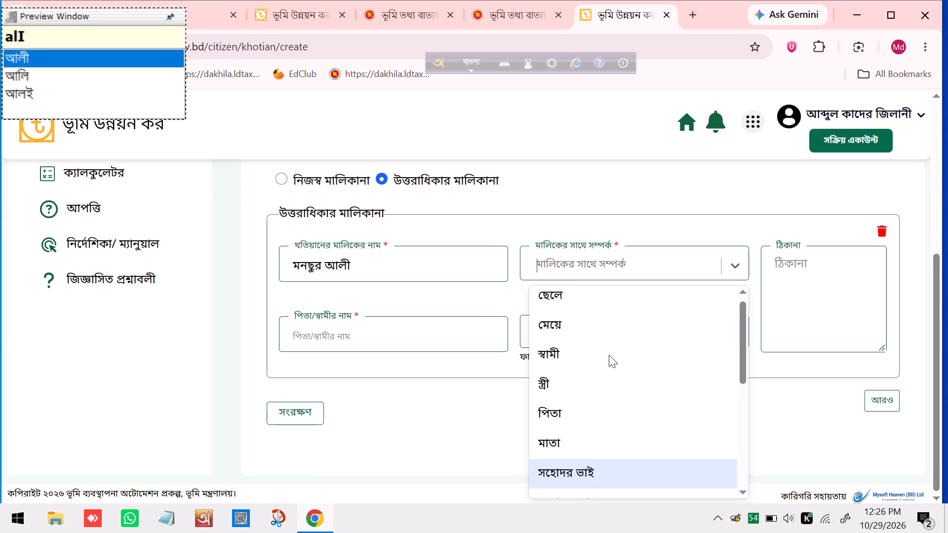
pyautogui.click(556, 417)
pyautogui.click(803, 287)
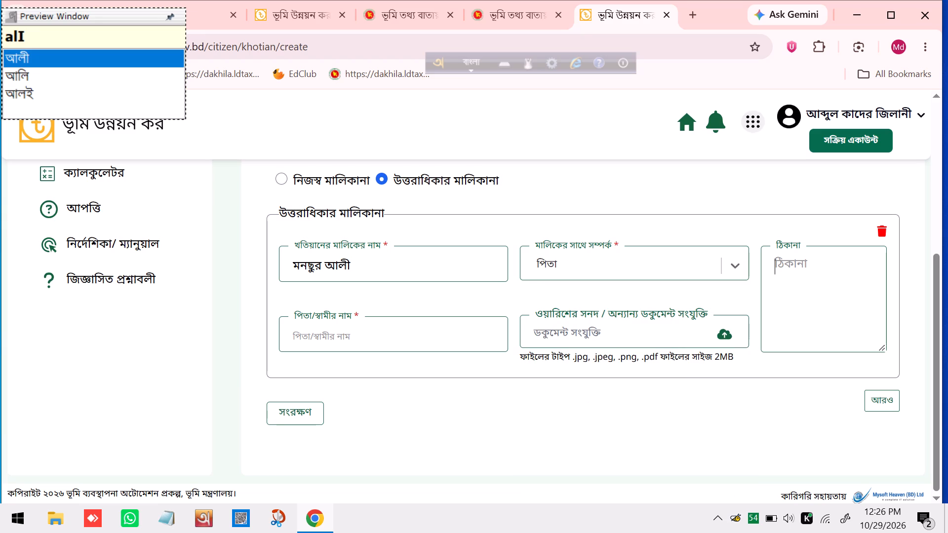
pyautogui.press('Right')
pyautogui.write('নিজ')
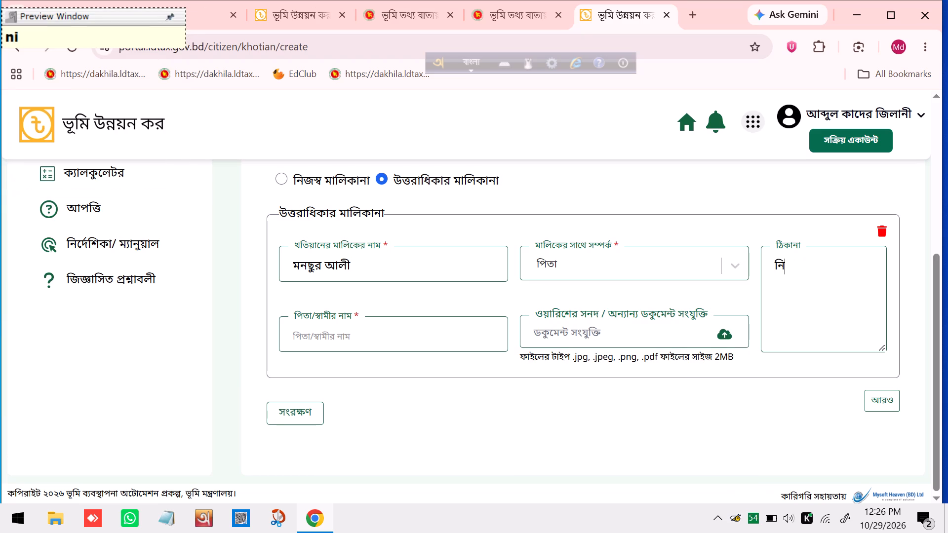
pyautogui.click(407, 335)
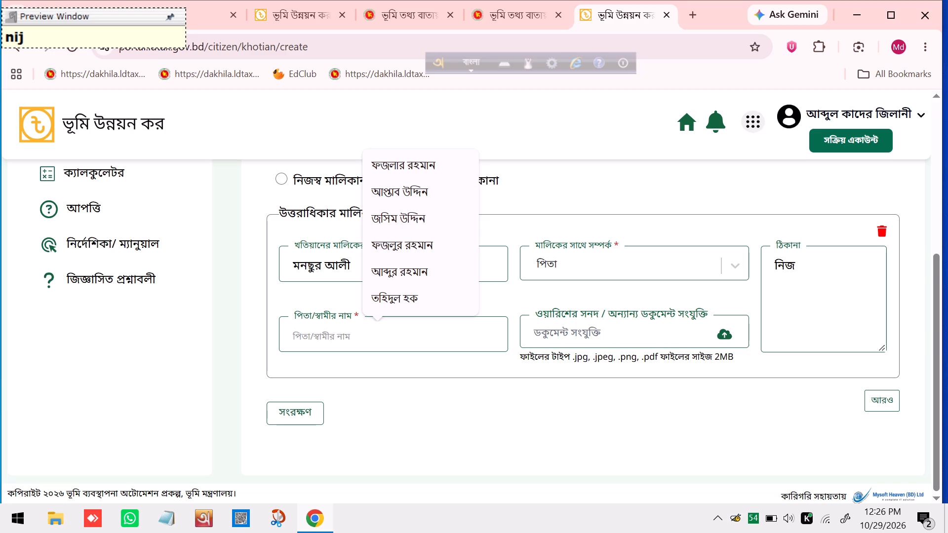
pyautogui.press('Right')
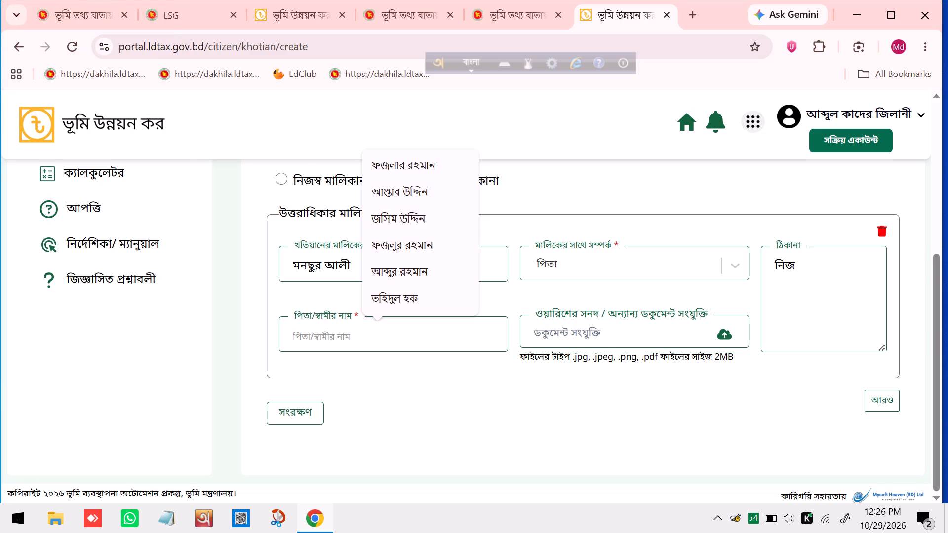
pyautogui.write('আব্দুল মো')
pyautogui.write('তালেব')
# Attach p. 587.pdf from the Desktop as the heirship certificate or other supporting document.
pyautogui.click(583, 335)
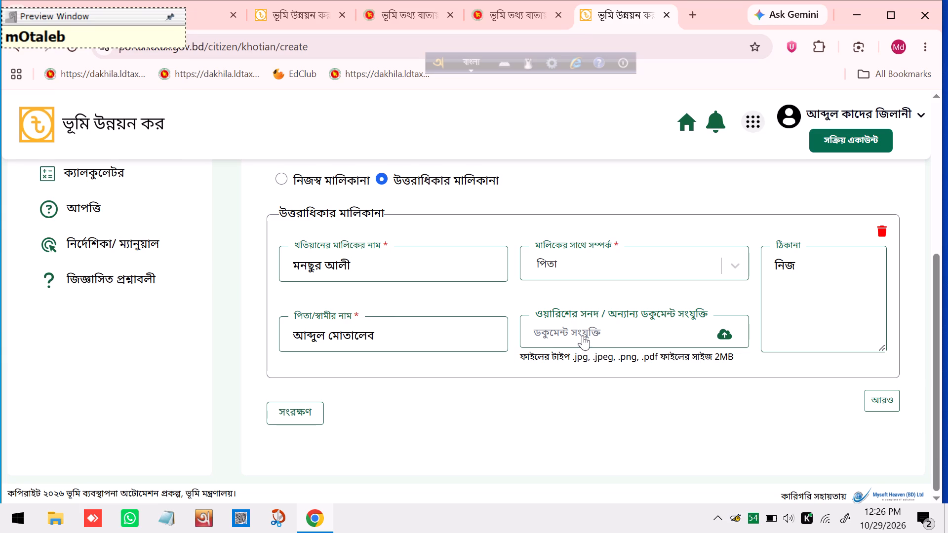
pyautogui.scroll(-2, 291, 215)
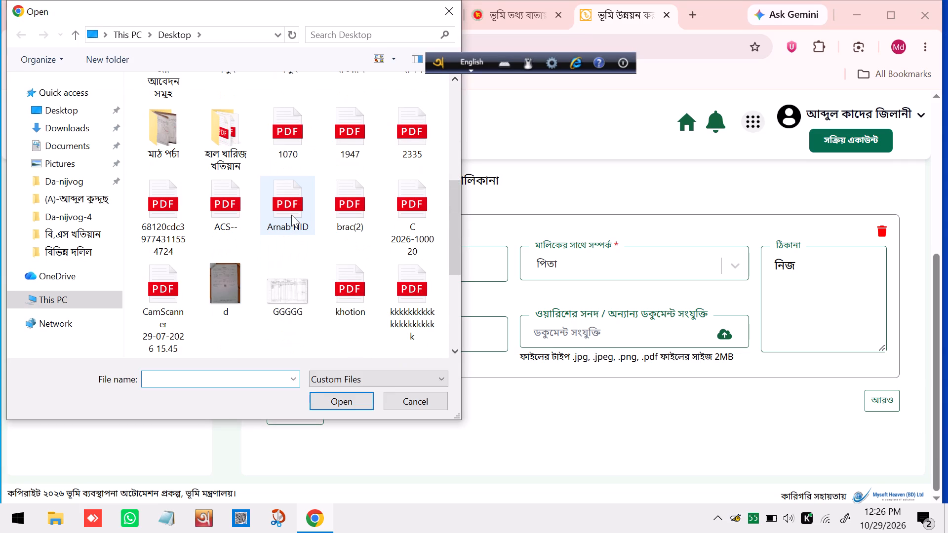
pyautogui.scroll(-1, 291, 215)
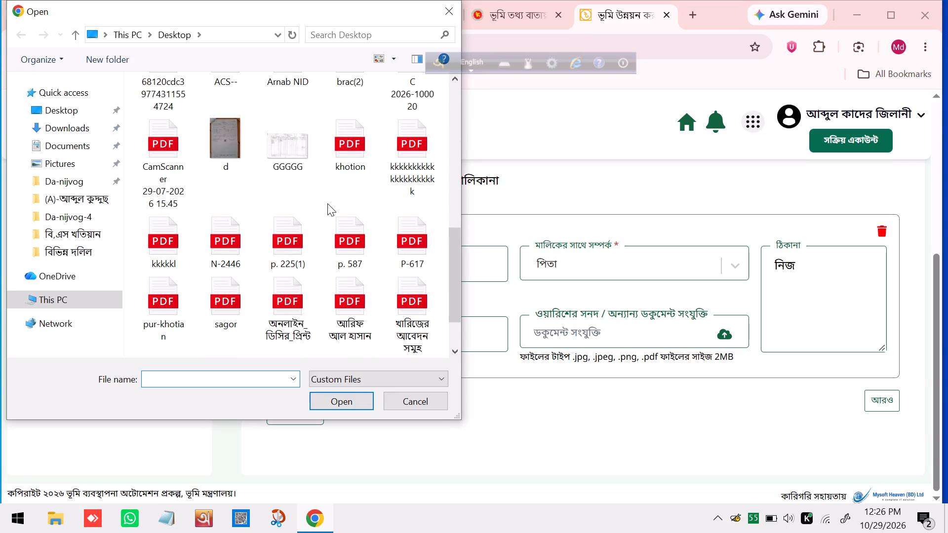
pyautogui.doubleClick(342, 236)
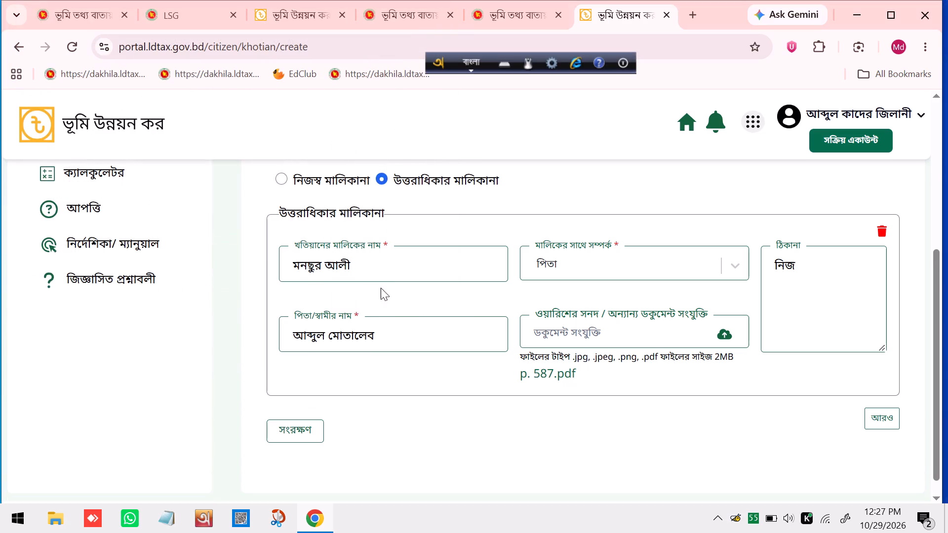
# Save the completed khatian entry.
pyautogui.scroll(-2, 398, 295)
pyautogui.click(299, 410)
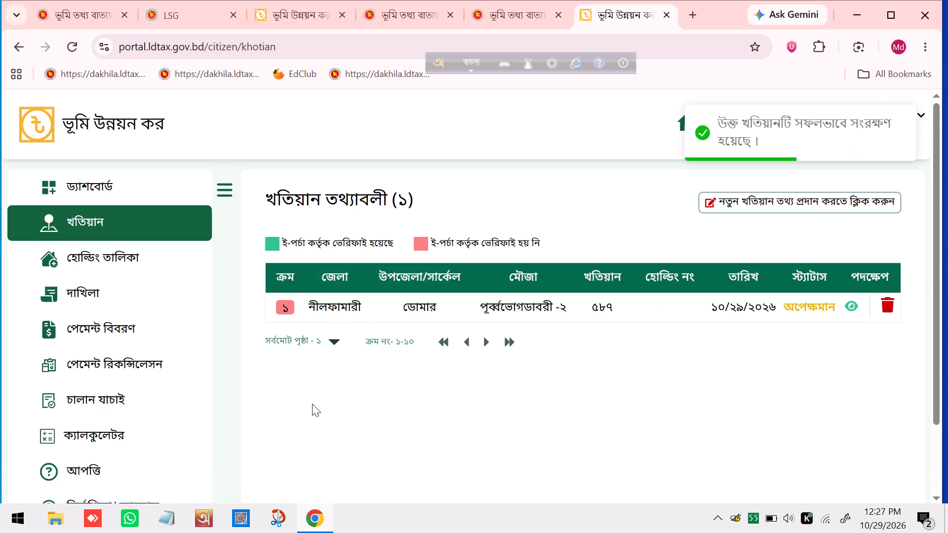
# Start a new khatian entry located in division রংপুর, district নীলফামারী, upazila ডোমার and mouza পূর্ব্বভোগডাবরী-২.
pyautogui.click(710, 202)
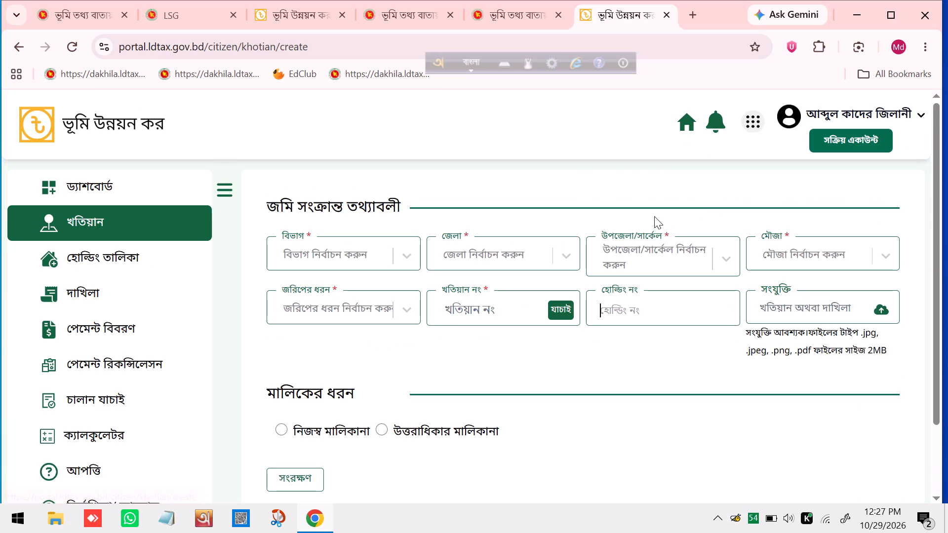
pyautogui.click(375, 258)
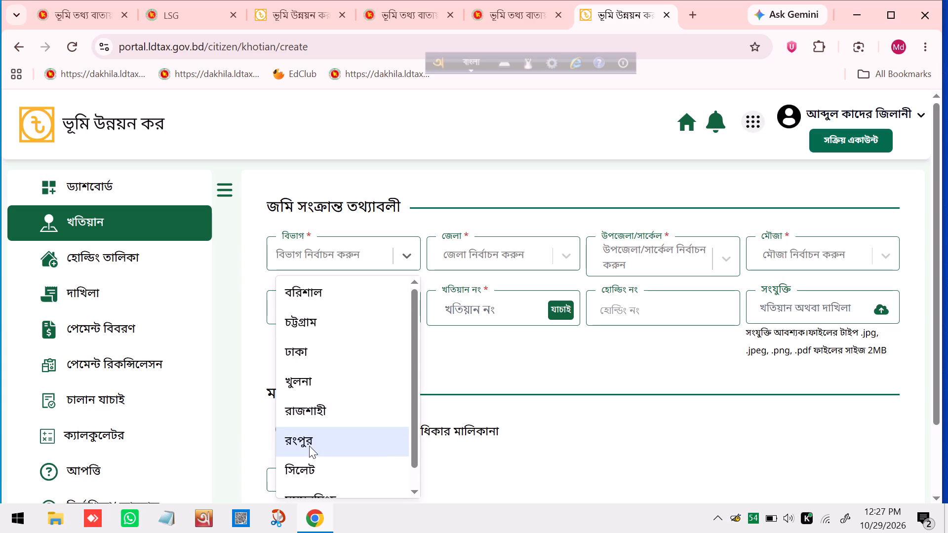
pyautogui.click(309, 446)
pyautogui.click(494, 253)
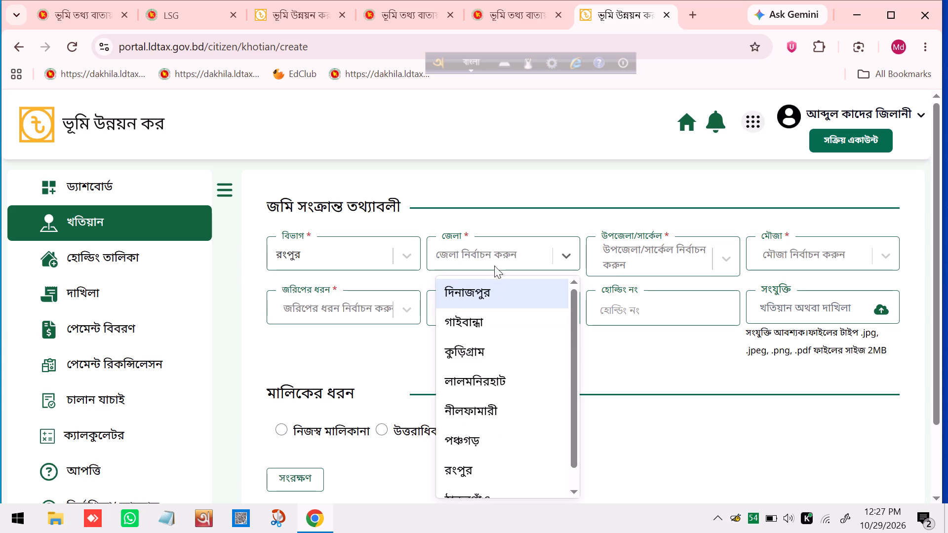
pyautogui.click(470, 410)
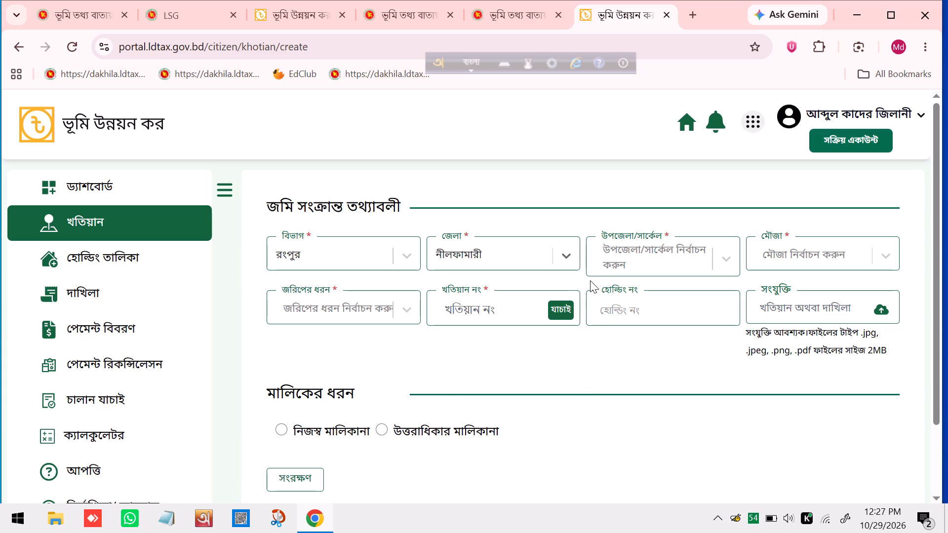
pyautogui.click(607, 259)
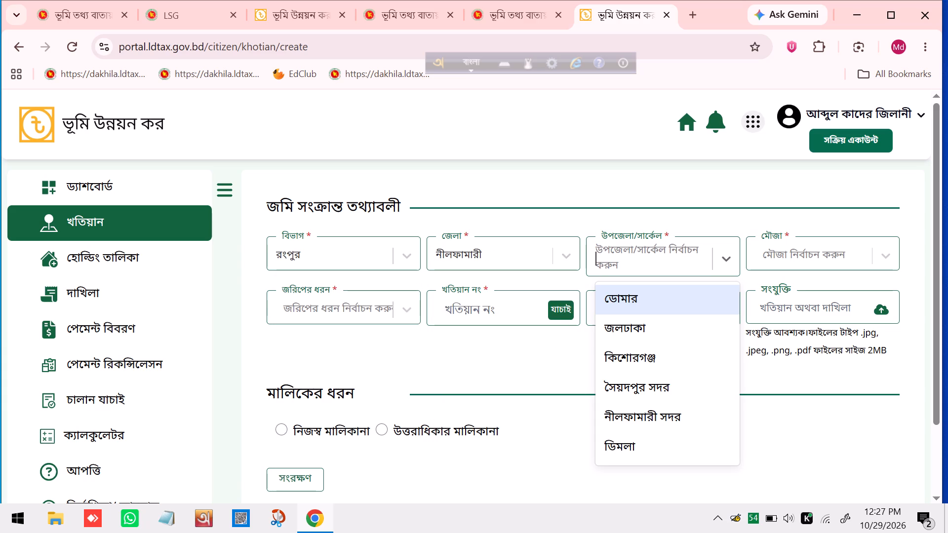
pyautogui.click(639, 301)
pyautogui.click(771, 252)
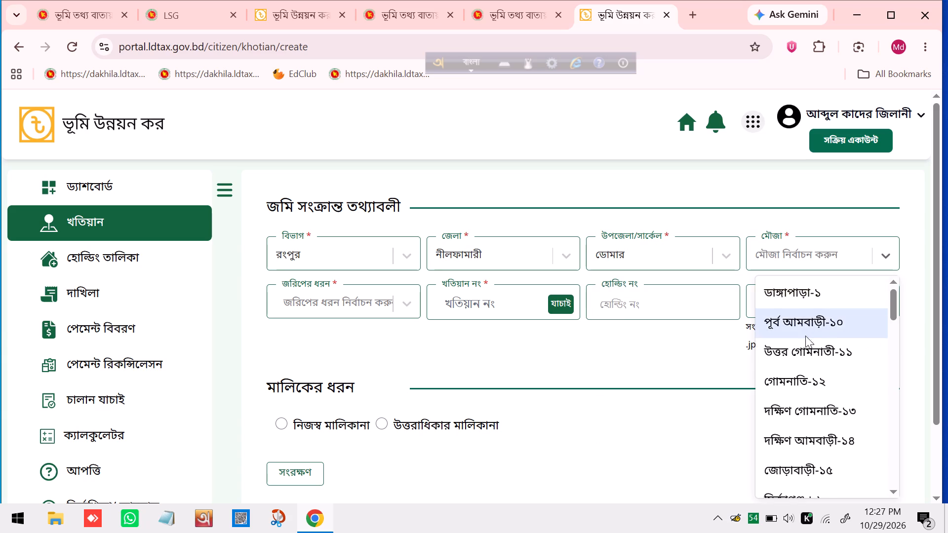
pyautogui.scroll(-2, 810, 357)
pyautogui.click(795, 368)
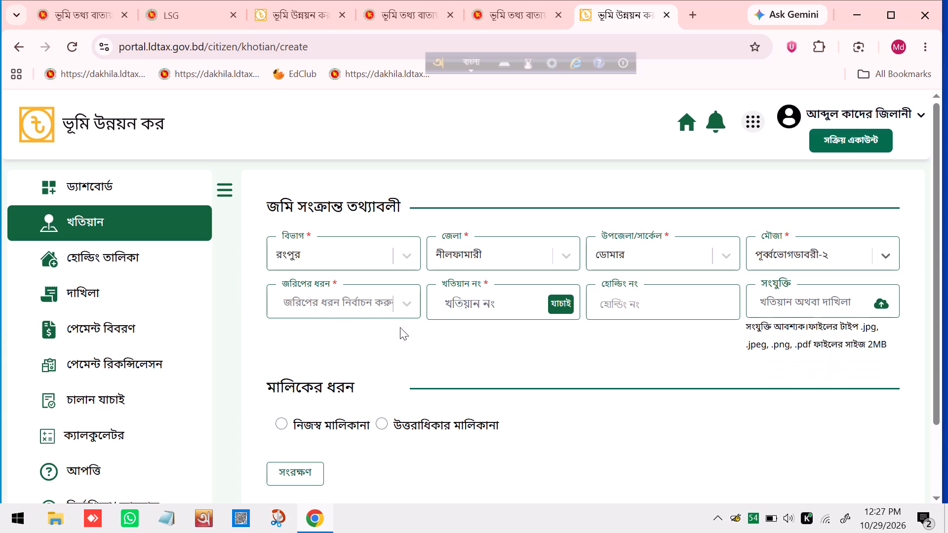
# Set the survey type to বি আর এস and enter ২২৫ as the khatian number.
pyautogui.click(335, 303)
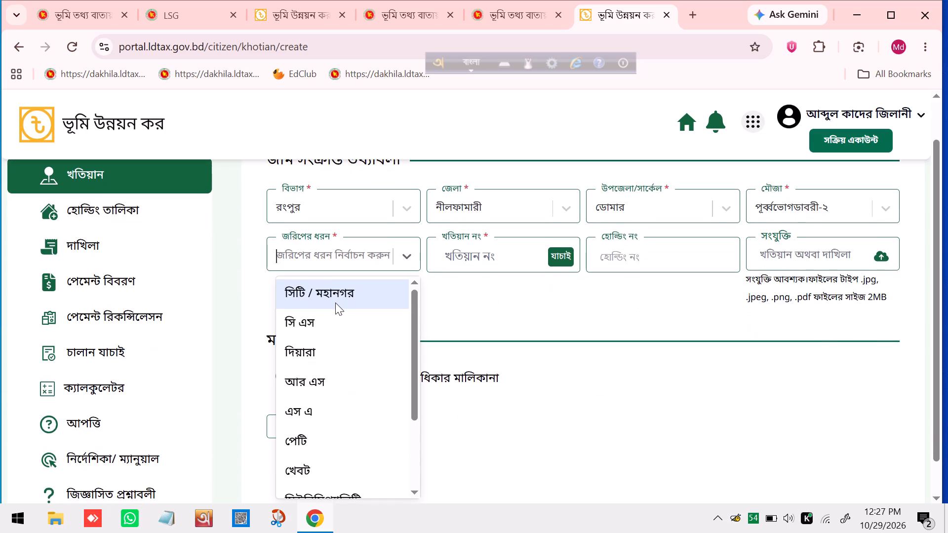
pyautogui.scroll(-4, 341, 314)
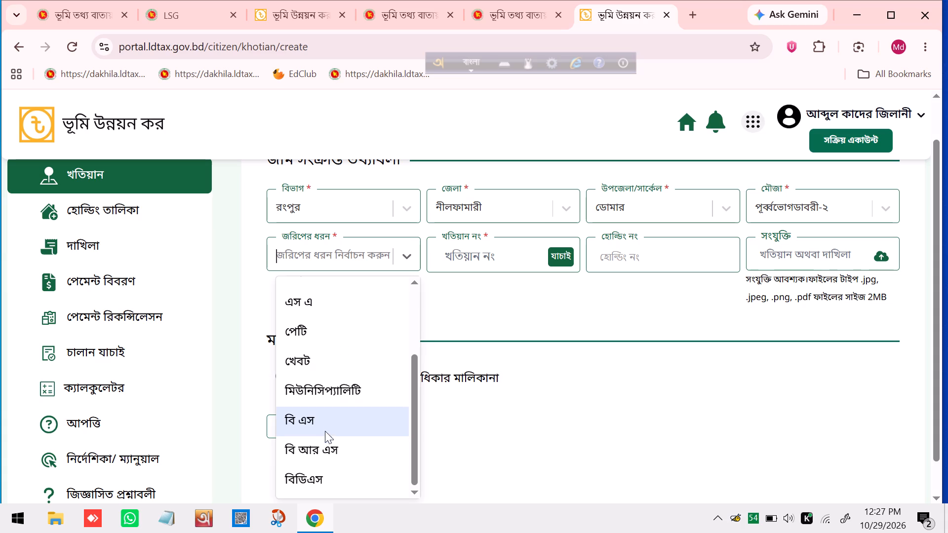
pyautogui.click(322, 451)
pyautogui.click(499, 260)
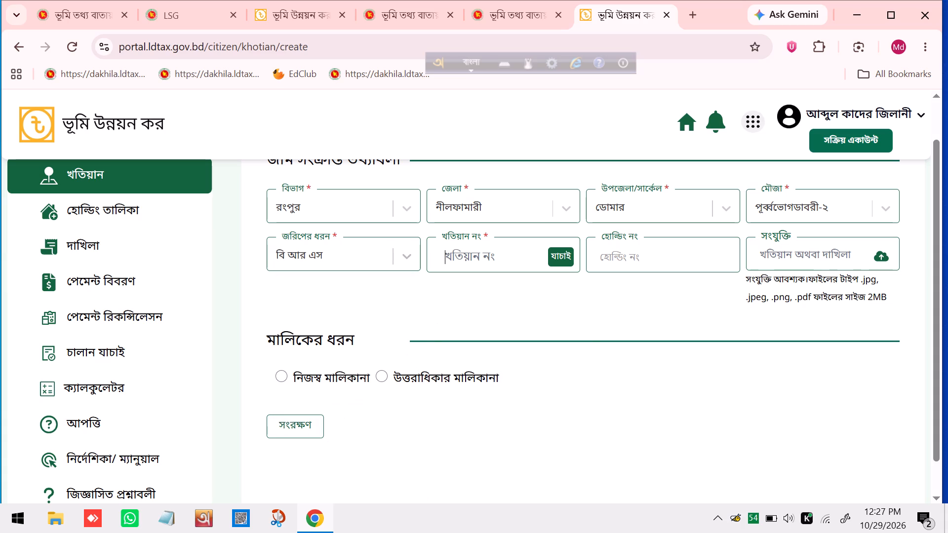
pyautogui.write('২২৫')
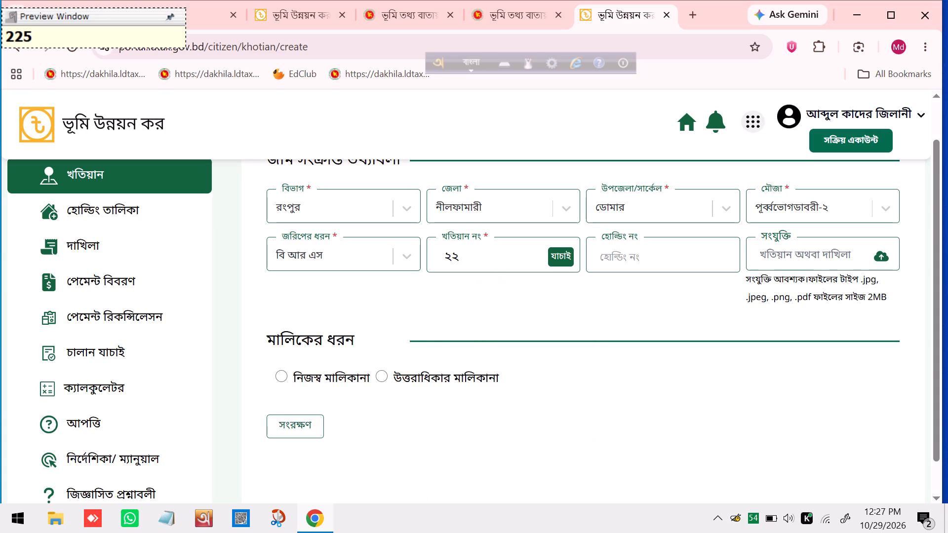
# Attach p. 225(1).pdf from the Desktop as the khatian or dakhila document.
pyautogui.click(772, 256)
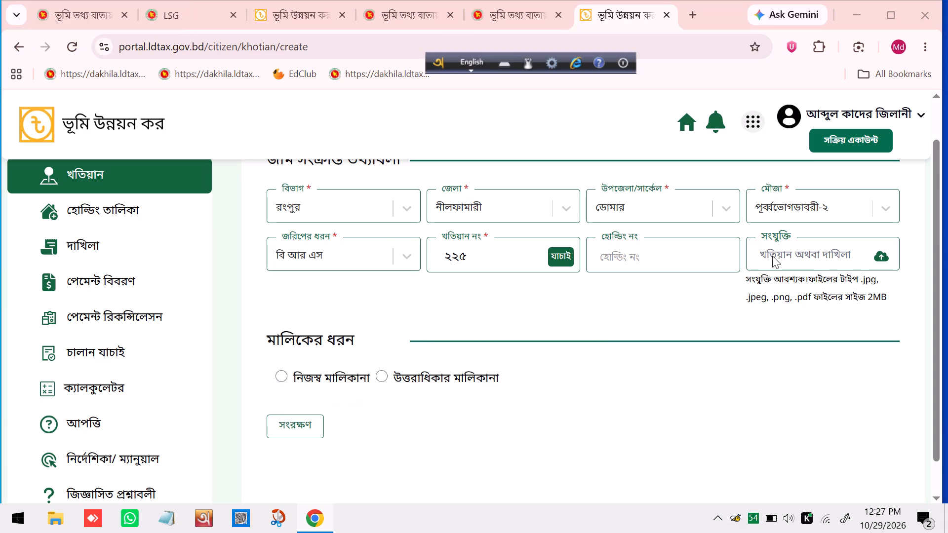
pyautogui.scroll(-2, 337, 241)
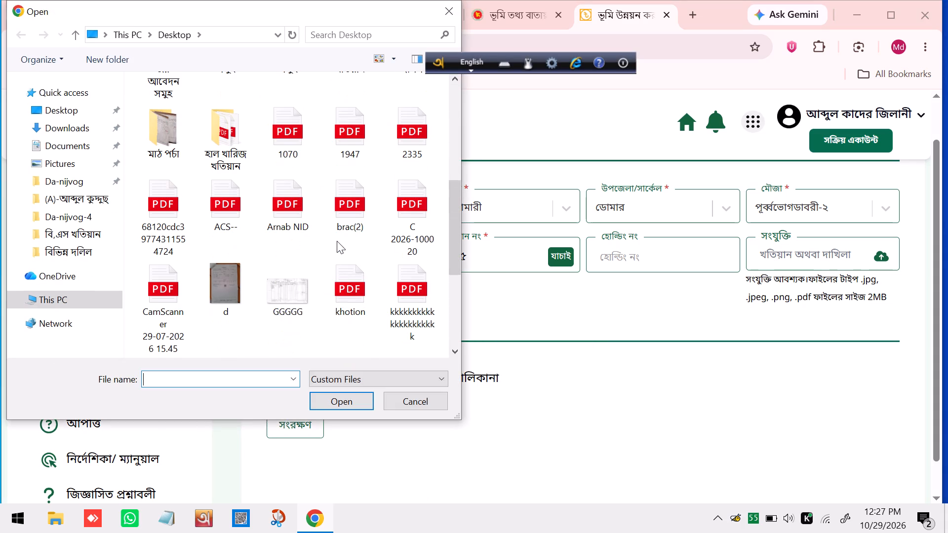
pyautogui.scroll(-2, 337, 241)
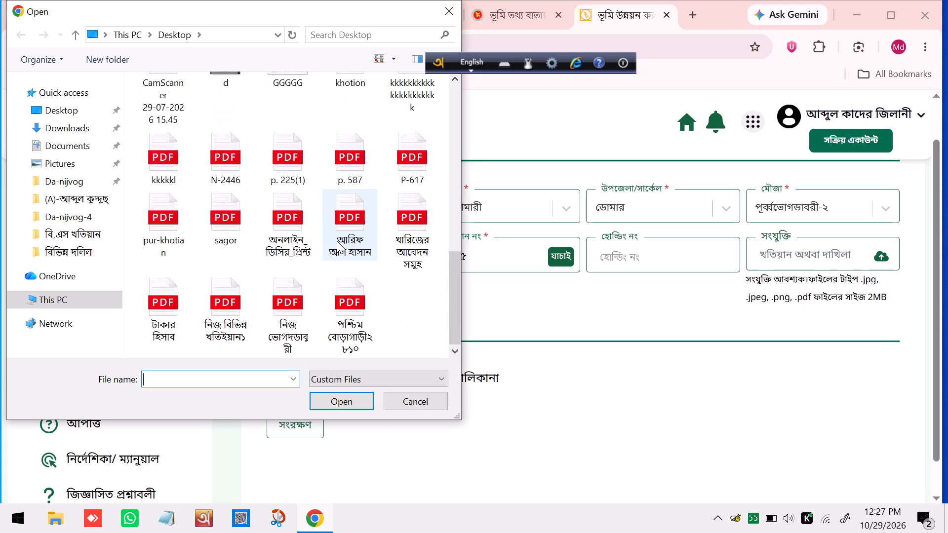
pyautogui.doubleClick(289, 159)
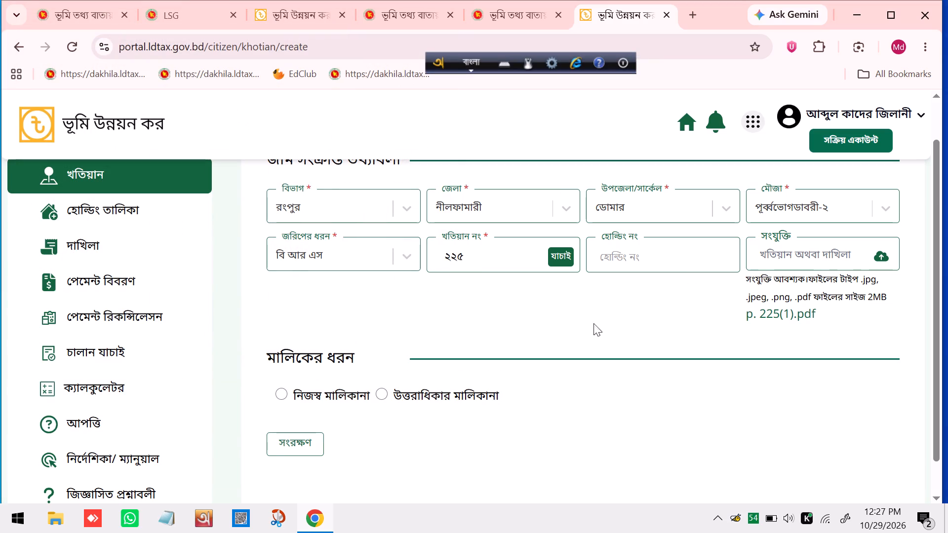
# Choose inherited ownership (উত্তরাধিকার মালিকানা) as the owner type and enter the khatian owner's name.
pyautogui.click(377, 393)
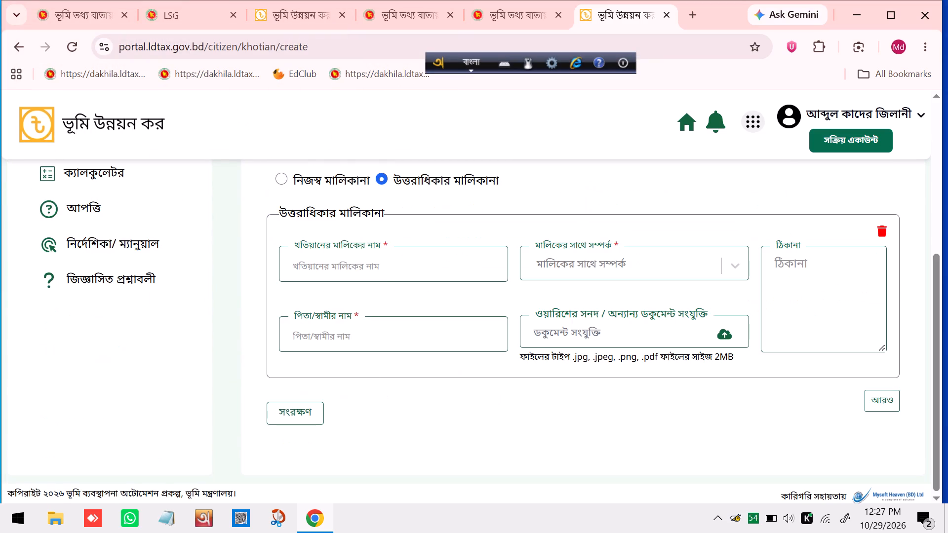
pyautogui.click(410, 264)
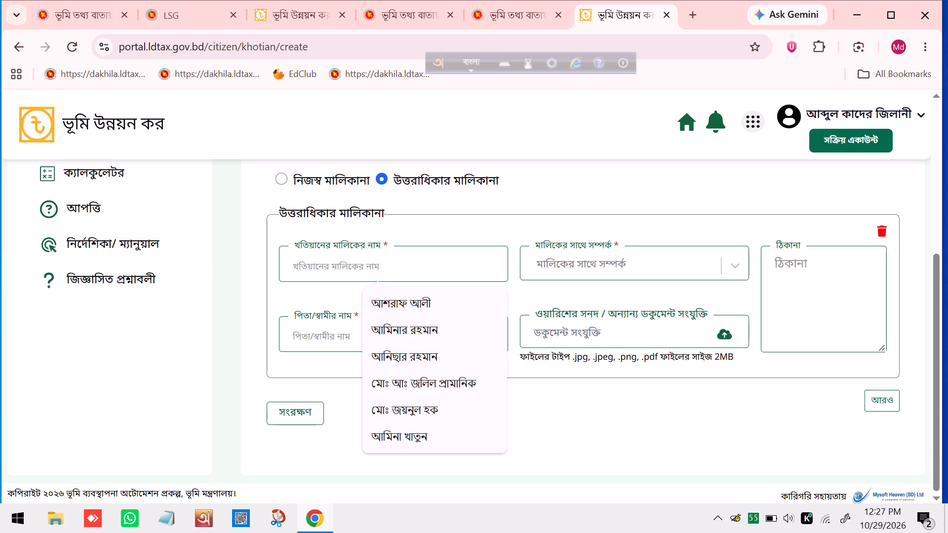
pyautogui.press('Right')
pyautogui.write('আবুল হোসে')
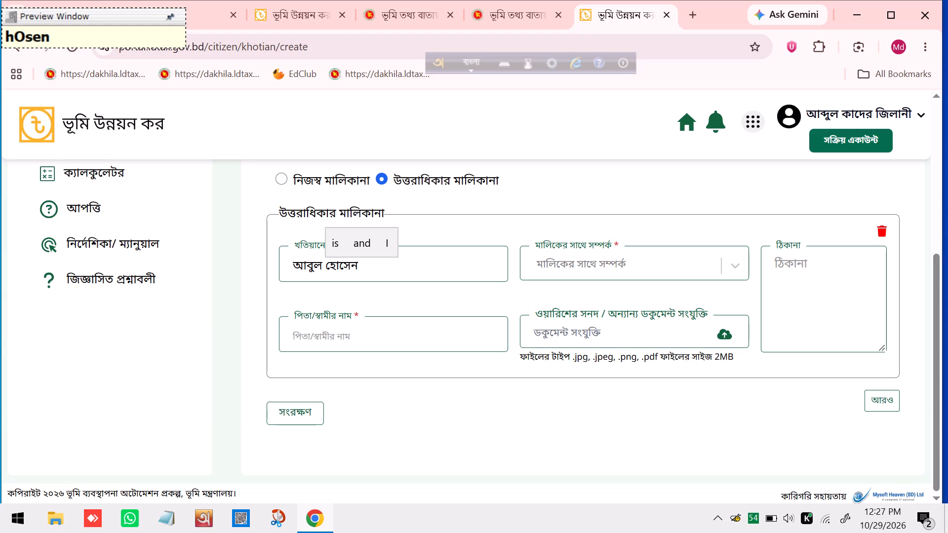
# Complete the inheritance details with relation পিতা, address নিজ and the name of the owner's father.
pyautogui.click(563, 264)
pyautogui.click(560, 420)
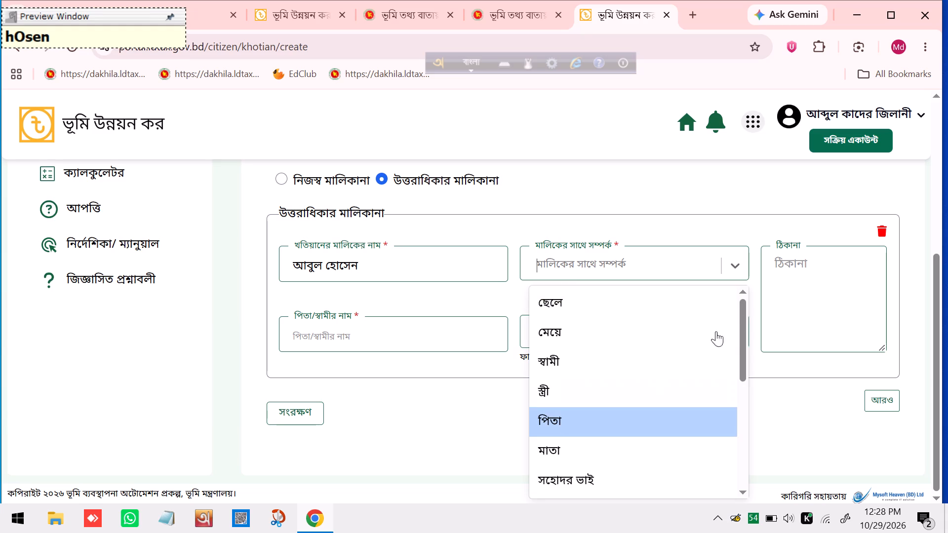
pyautogui.click(797, 275)
pyautogui.press('Right')
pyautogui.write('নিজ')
pyautogui.click(399, 336)
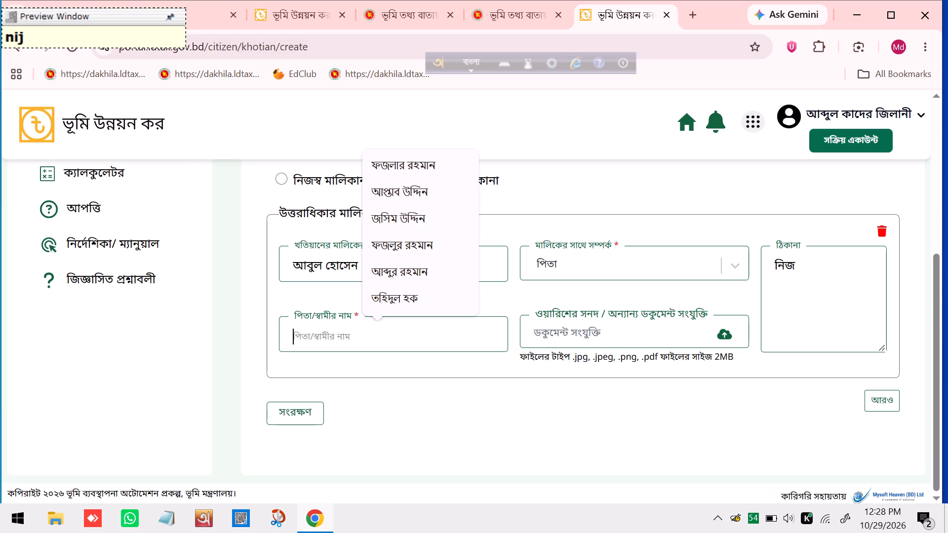
pyautogui.press('Right')
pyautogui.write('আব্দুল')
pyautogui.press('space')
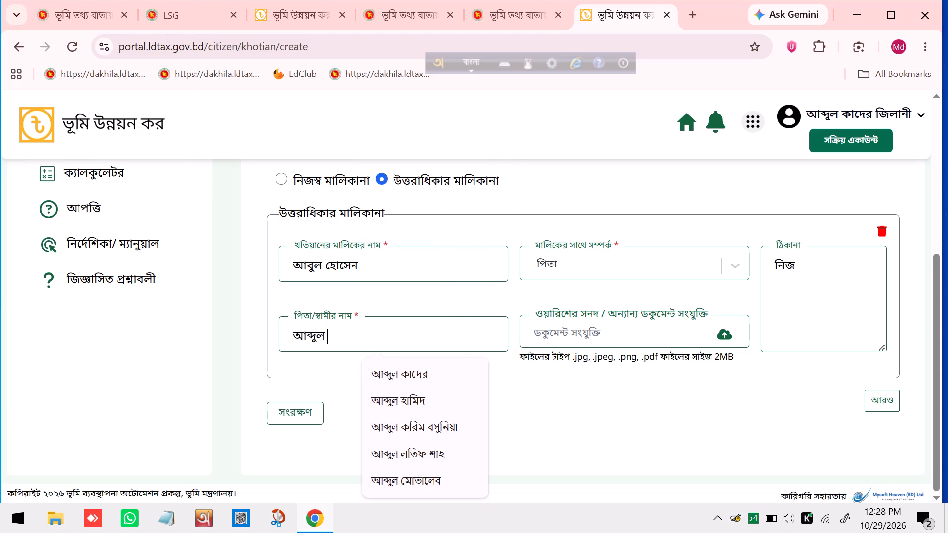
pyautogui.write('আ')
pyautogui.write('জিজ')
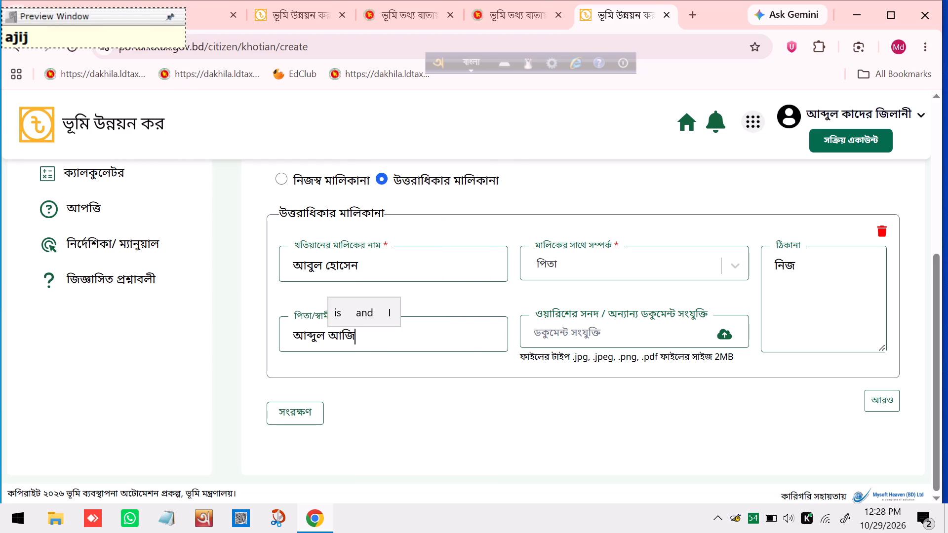
# Attach p. 225(1).pdf from the Desktop as the heirship certificate or other supporting document.
pyautogui.click(574, 337)
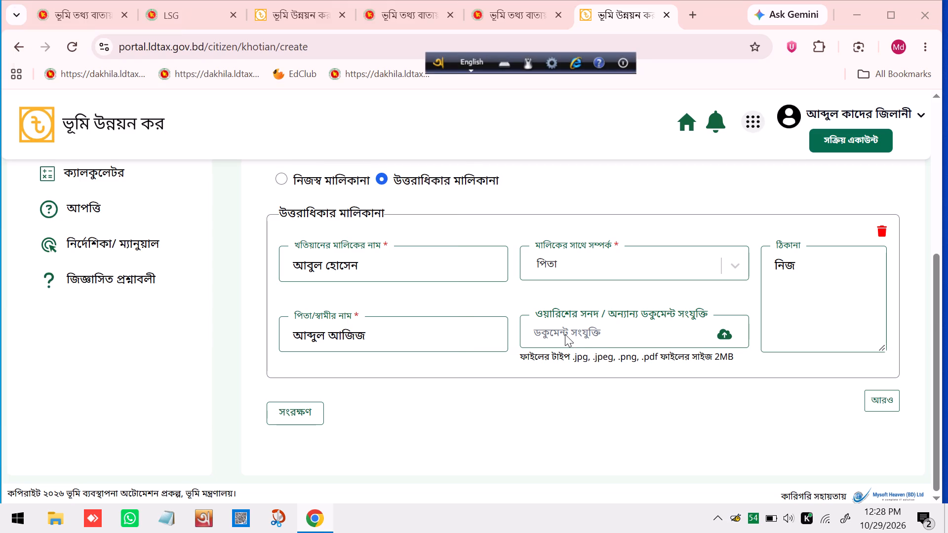
pyautogui.scroll(-2, 313, 236)
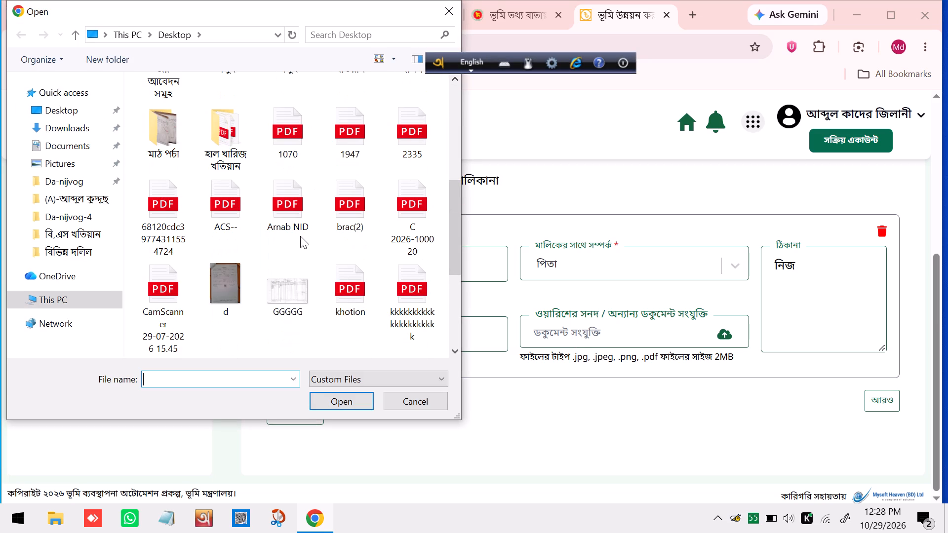
pyautogui.scroll(-2, 300, 236)
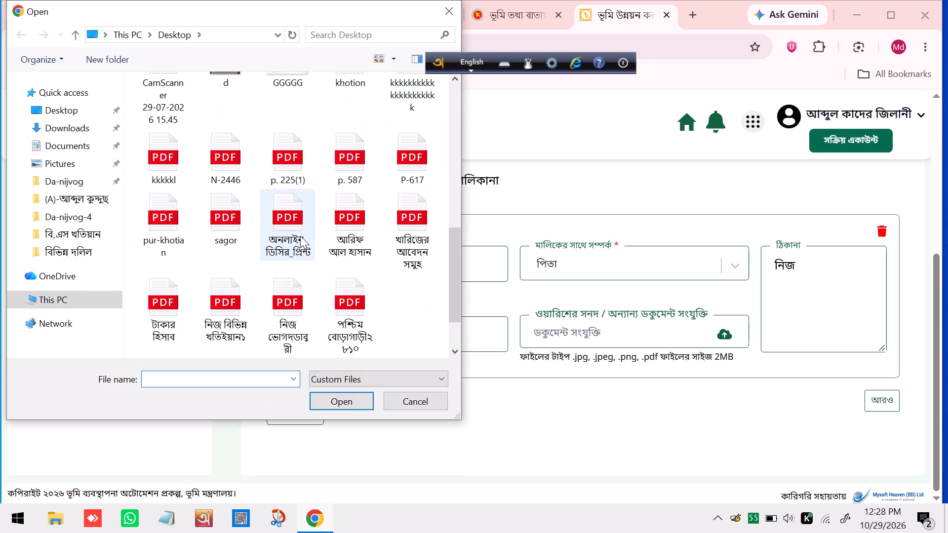
pyautogui.doubleClick(289, 164)
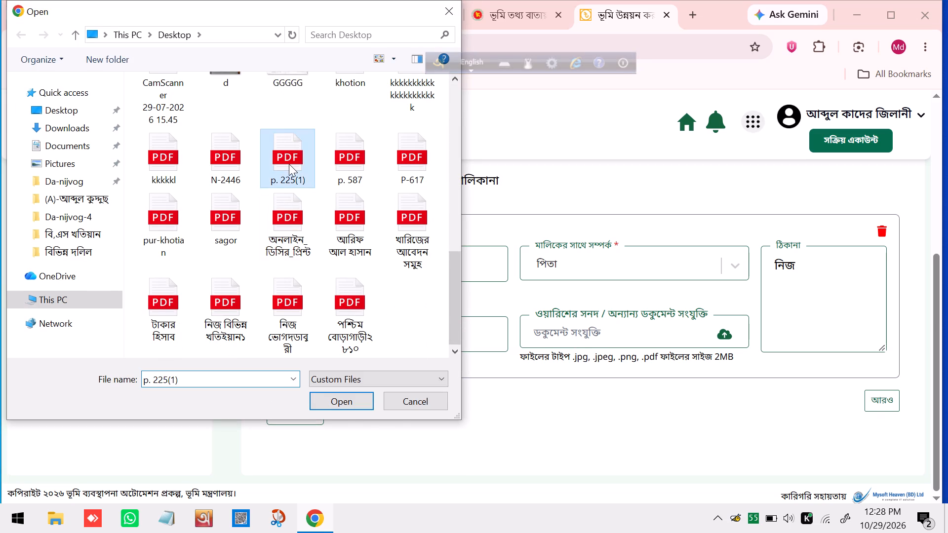
pyautogui.click(301, 428)
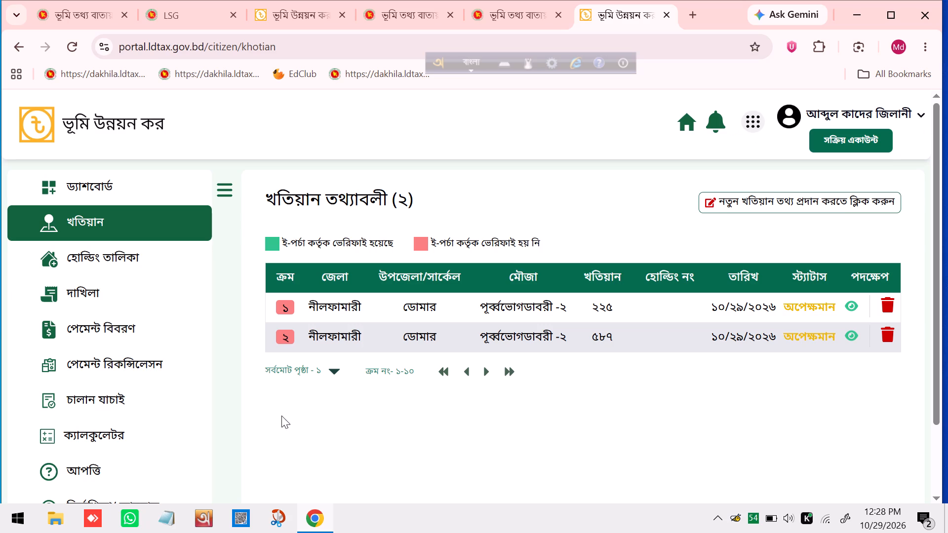
# Close the finished land tax portal pages and the whole browser window.
pyautogui.click(667, 15)
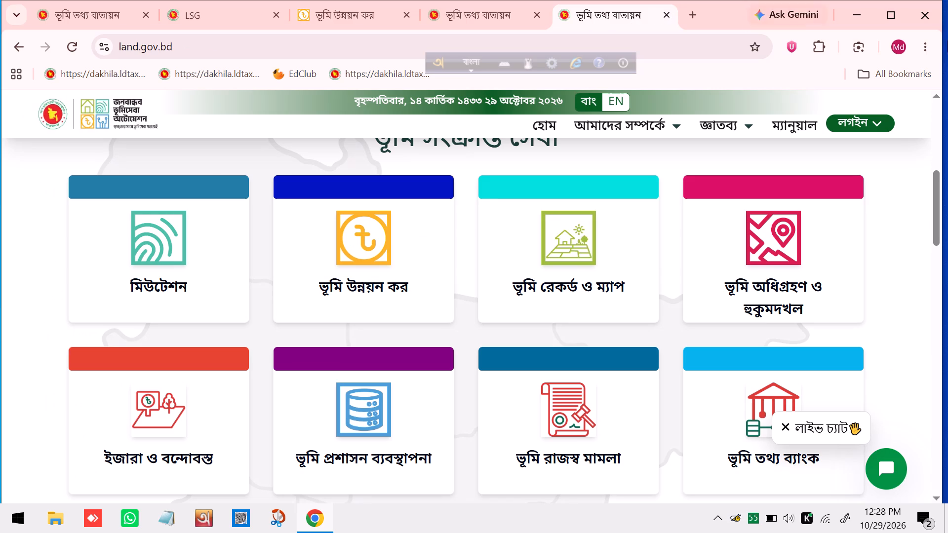
pyautogui.click(661, 16)
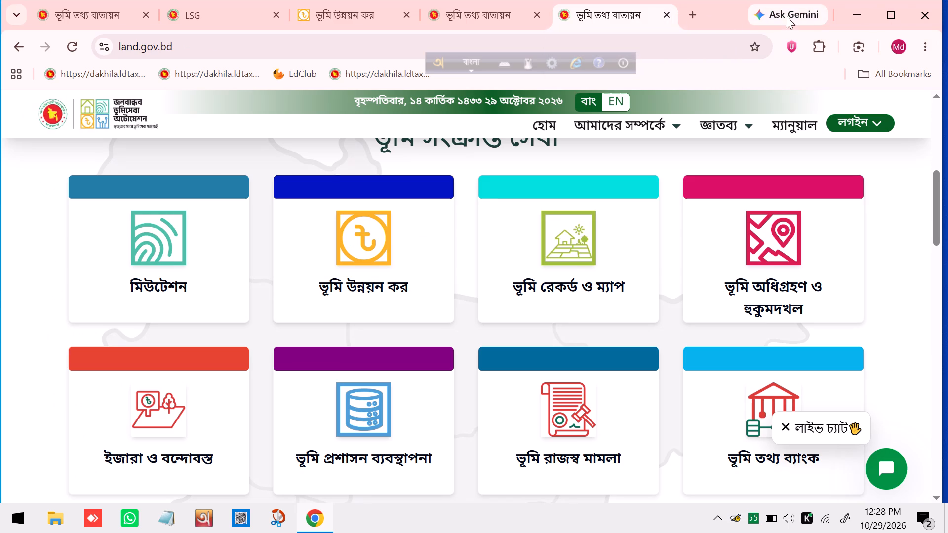
pyautogui.click(917, 19)
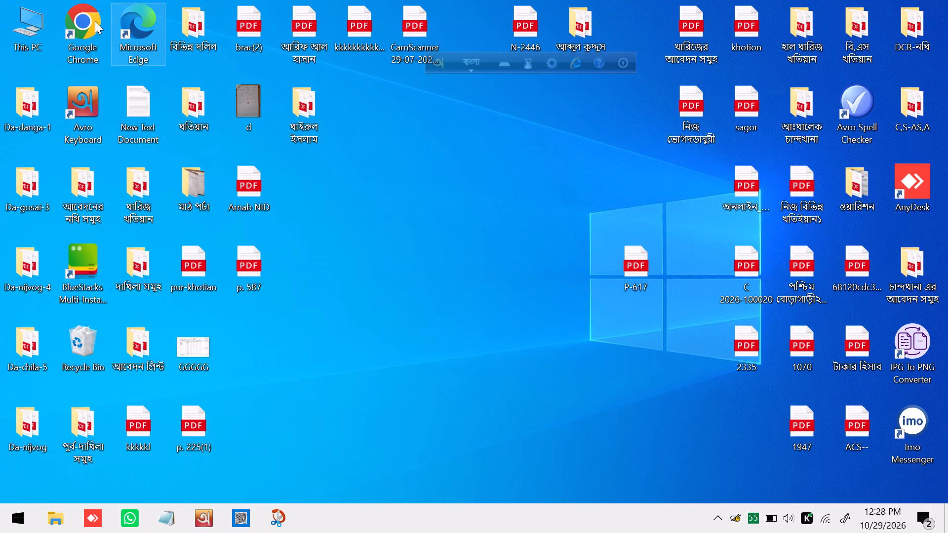
# Reopen Google Chrome from the desktop and go to the land.gov.bd site.
pyautogui.click(95, 21)
pyautogui.click(95, 21)
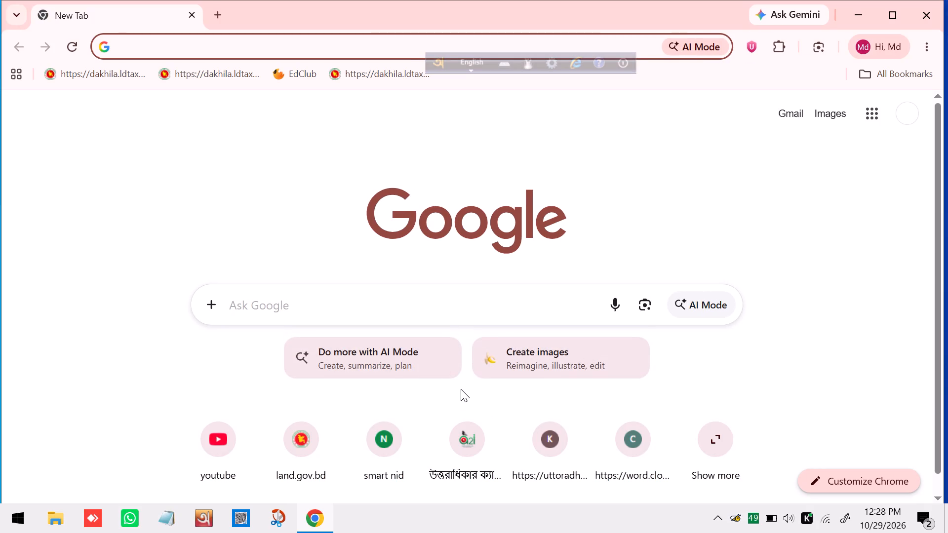
pyautogui.click(299, 443)
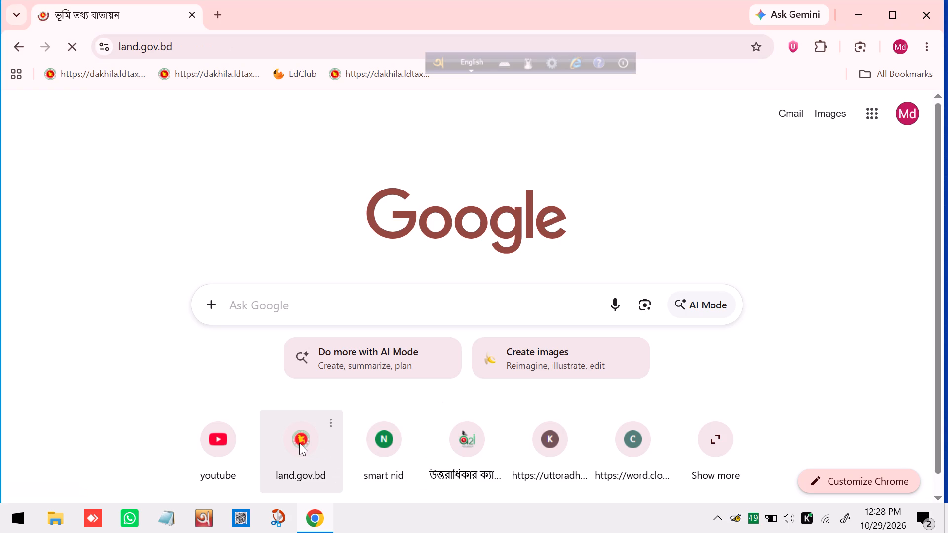
# Open the mutation (মিউটেশন) service, dismiss its notice and start a new application.
pyautogui.scroll(-3, 428, 321)
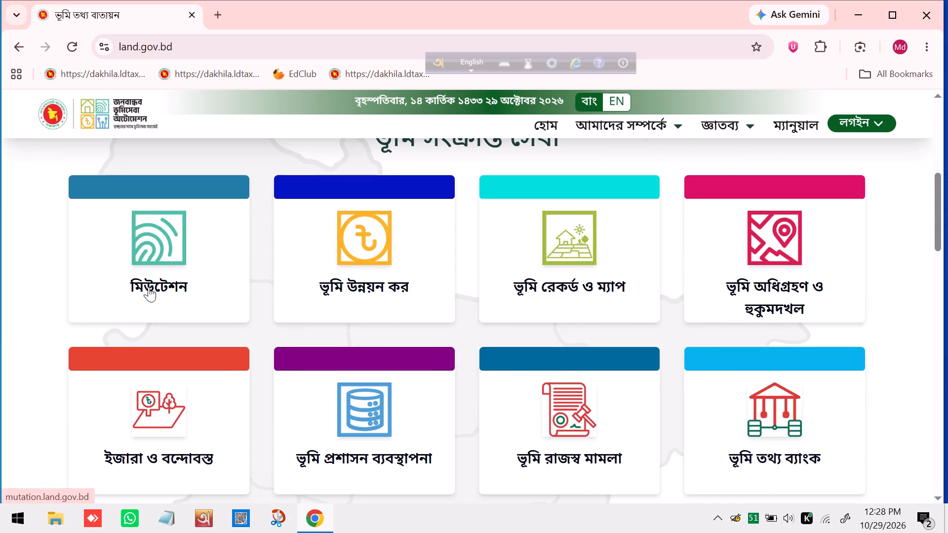
pyautogui.click(172, 261)
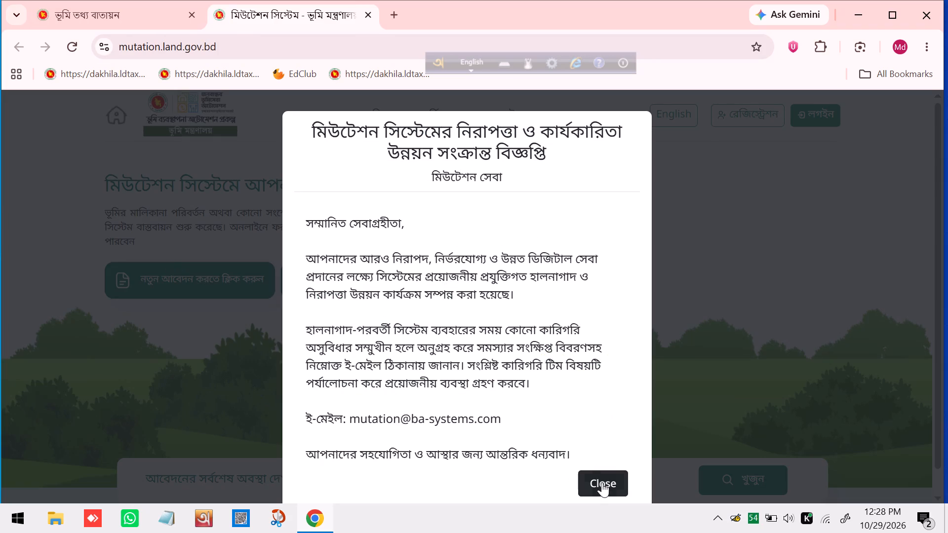
pyautogui.click(602, 487)
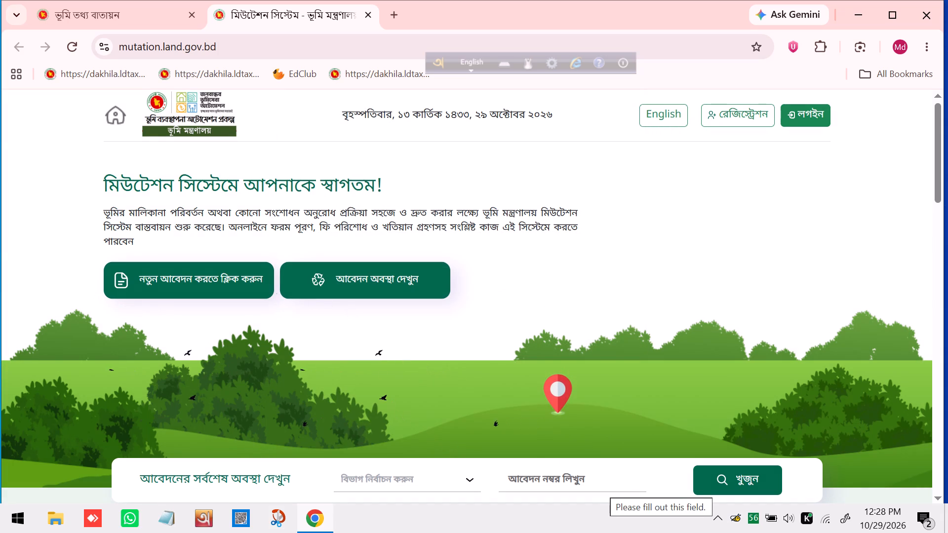
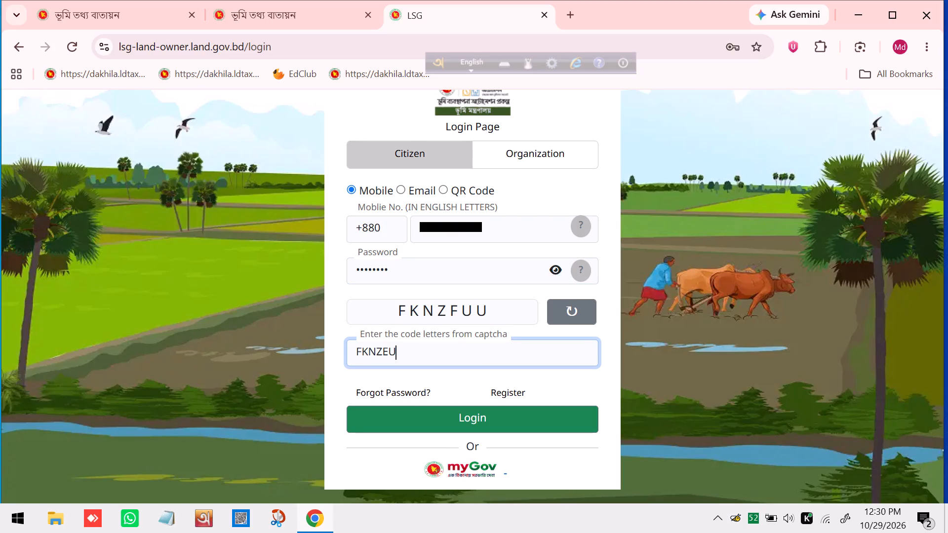
# Complete and correct the captcha code, and log in to the citizen account.
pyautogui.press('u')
pyautogui.click(387, 354)
pyautogui.press('BackSpace')
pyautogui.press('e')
pyautogui.press('BackSpace')
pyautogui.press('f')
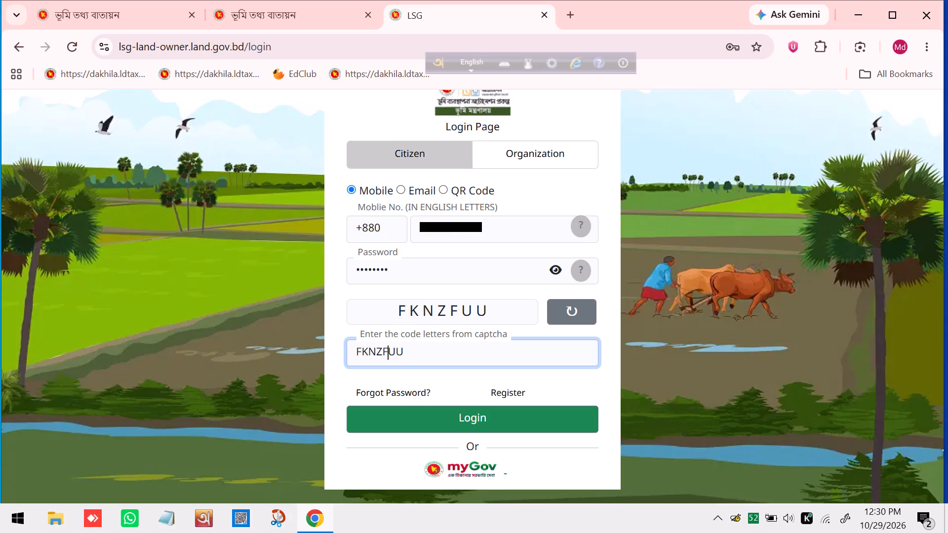
pyautogui.click(473, 416)
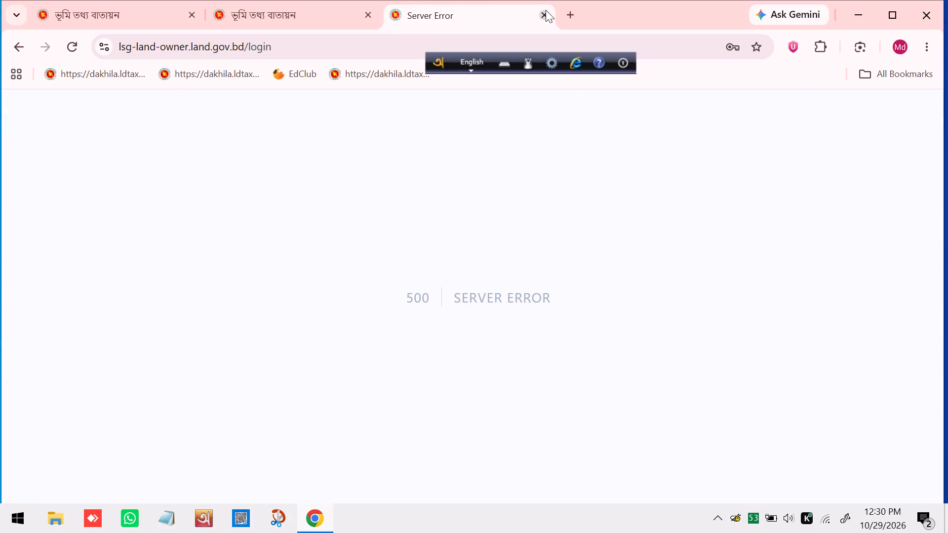
# Close the login page, reopen the mutation service, dismiss its notice and start a new application.
pyautogui.click(546, 10)
pyautogui.click(163, 362)
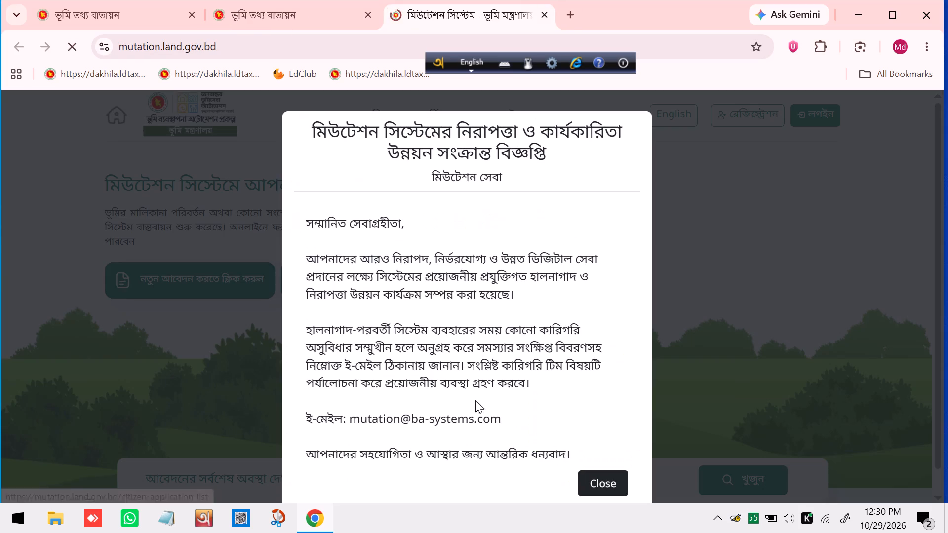
pyautogui.click(598, 477)
pyautogui.click(260, 289)
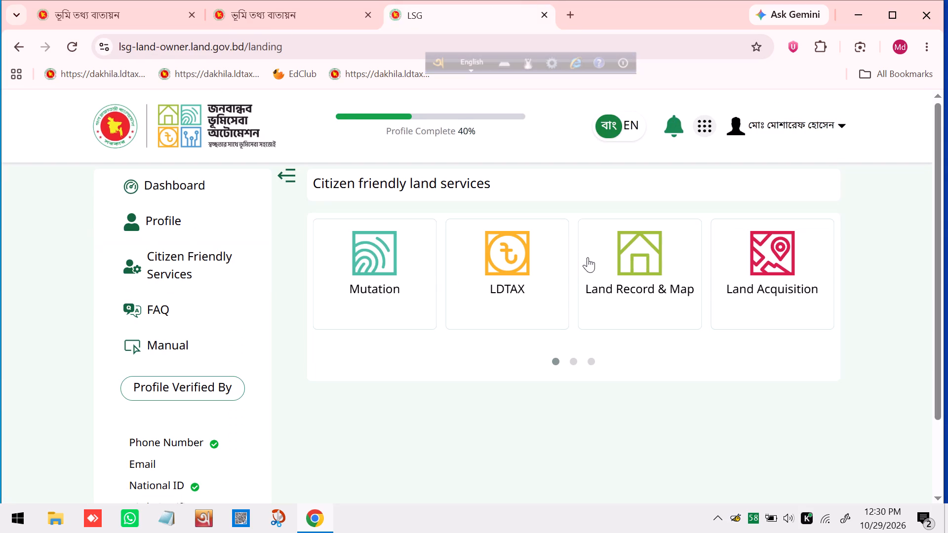
# Open the LDTAX land tax service from the citizen services page.
pyautogui.click(519, 262)
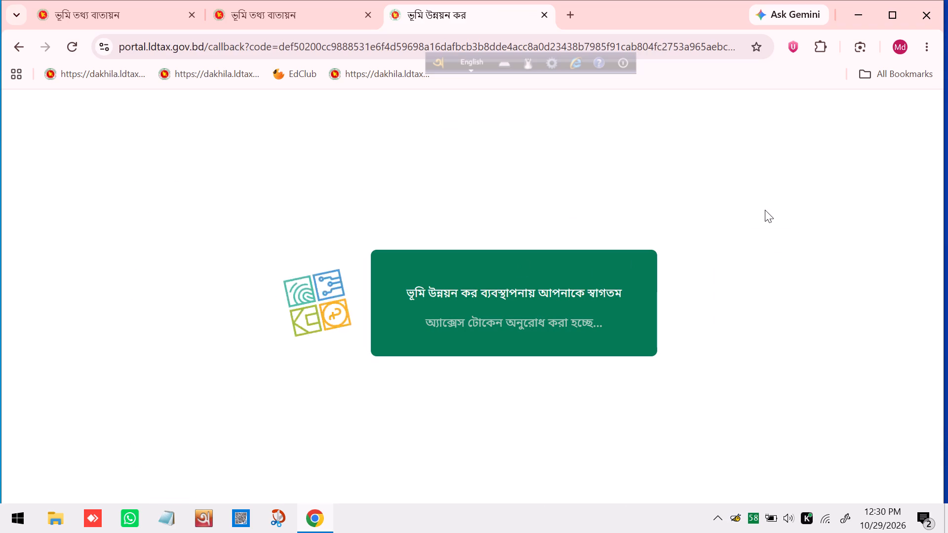
pyautogui.rightClick(947, 172)
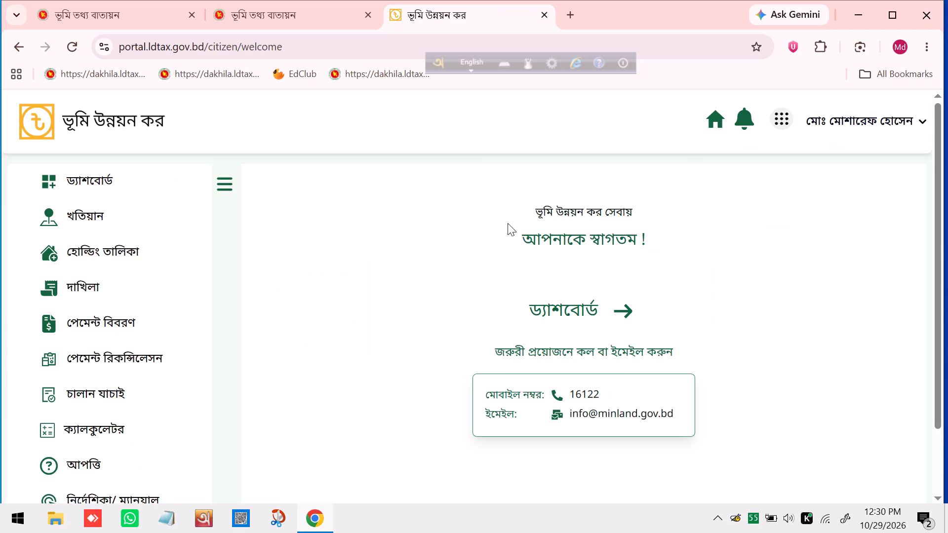
# Check the citizen's khatian (খতিয়ান) list, holding list (হোল্ডিং তালিকা) and dashboard on the land tax portal.
pyautogui.click(112, 219)
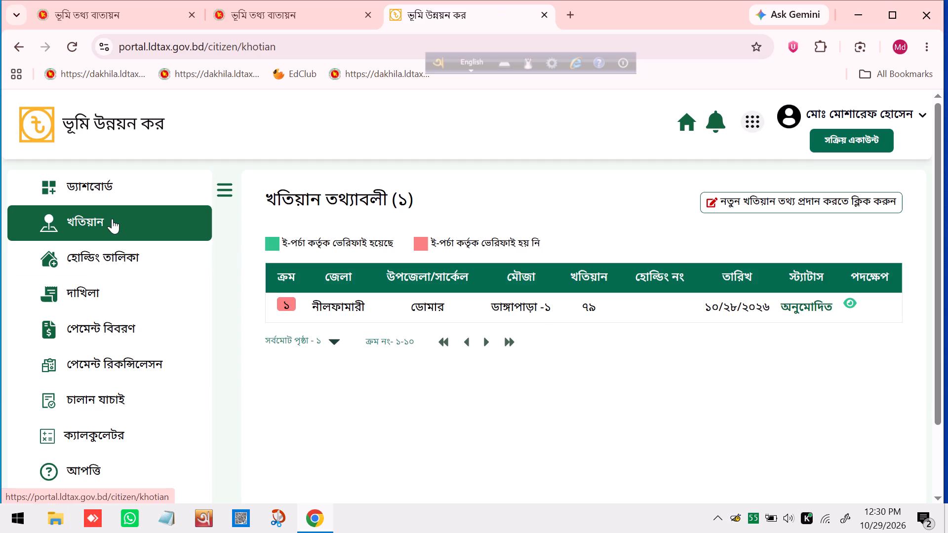
pyautogui.click(128, 261)
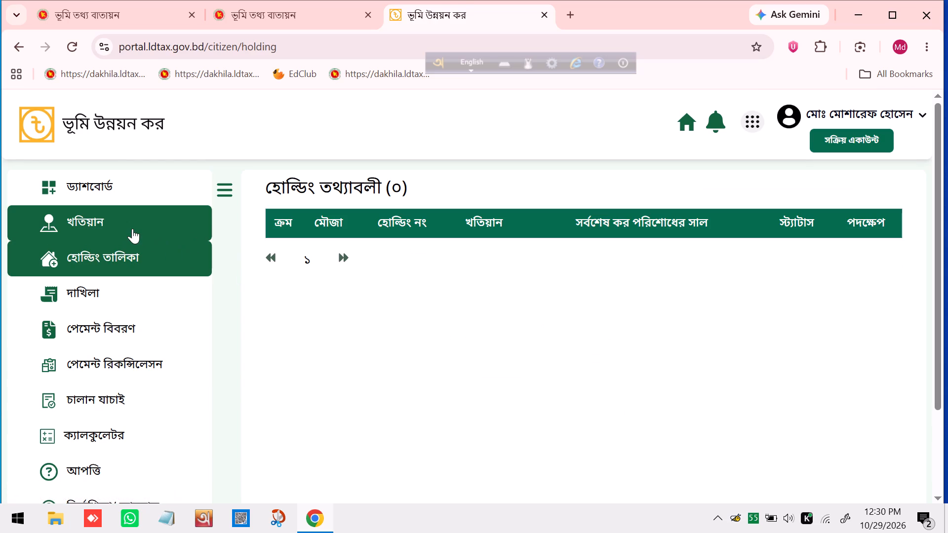
pyautogui.click(114, 218)
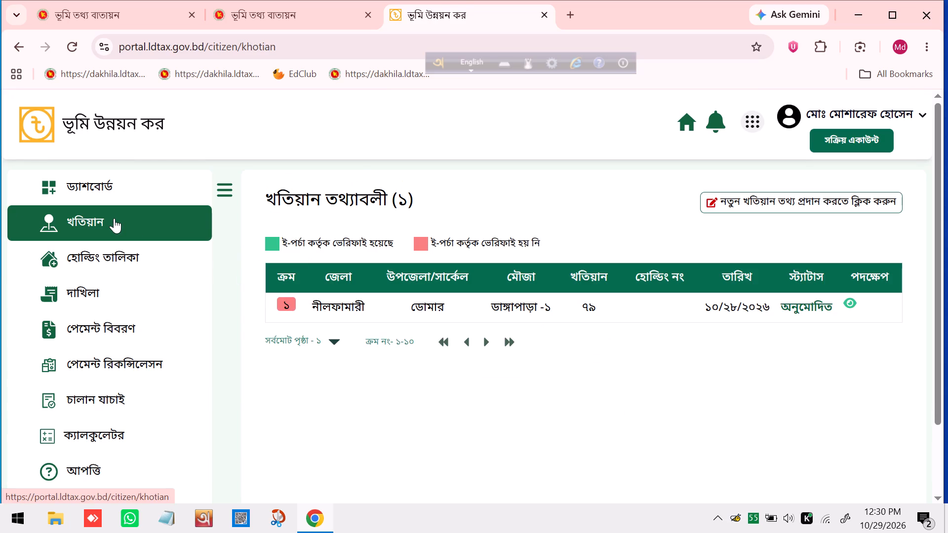
pyautogui.click(123, 258)
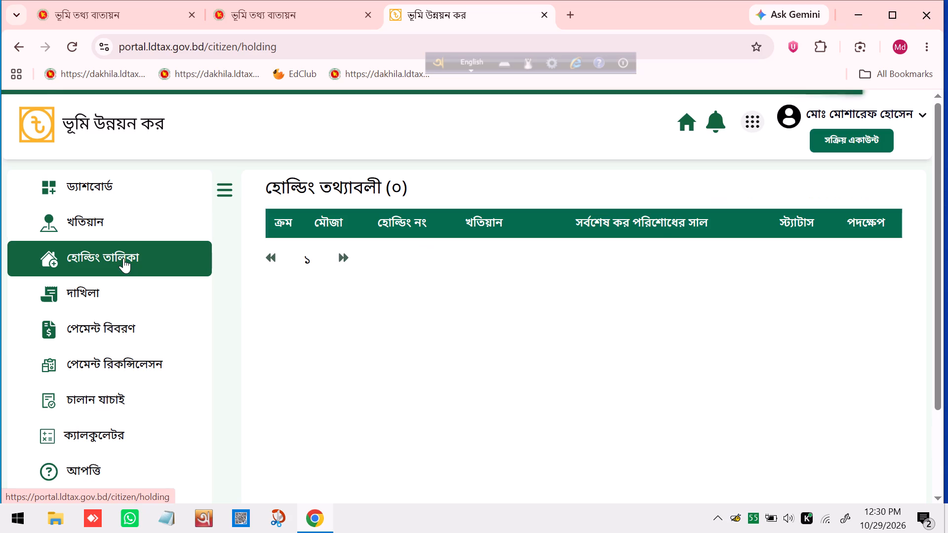
pyautogui.click(120, 223)
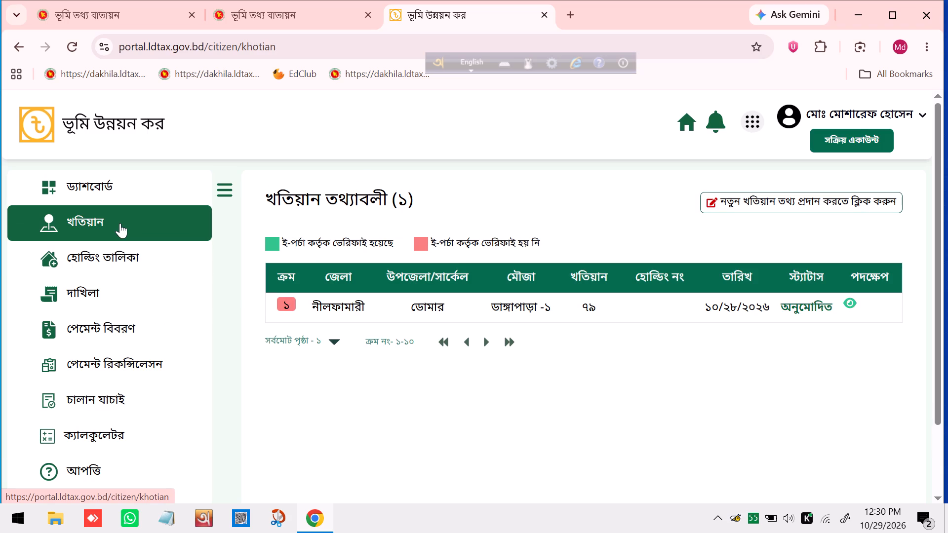
pyautogui.click(120, 223)
pyautogui.click(121, 189)
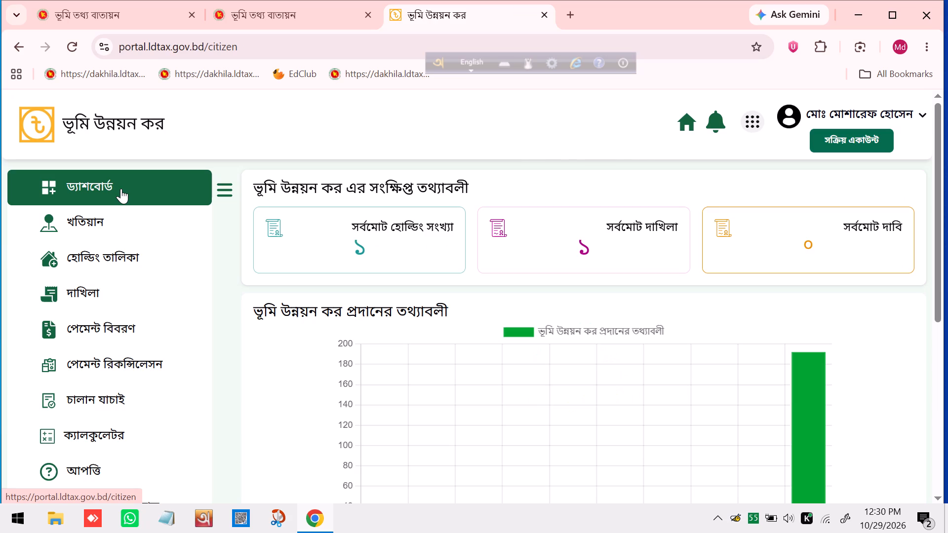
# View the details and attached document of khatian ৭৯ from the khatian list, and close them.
pyautogui.click(130, 225)
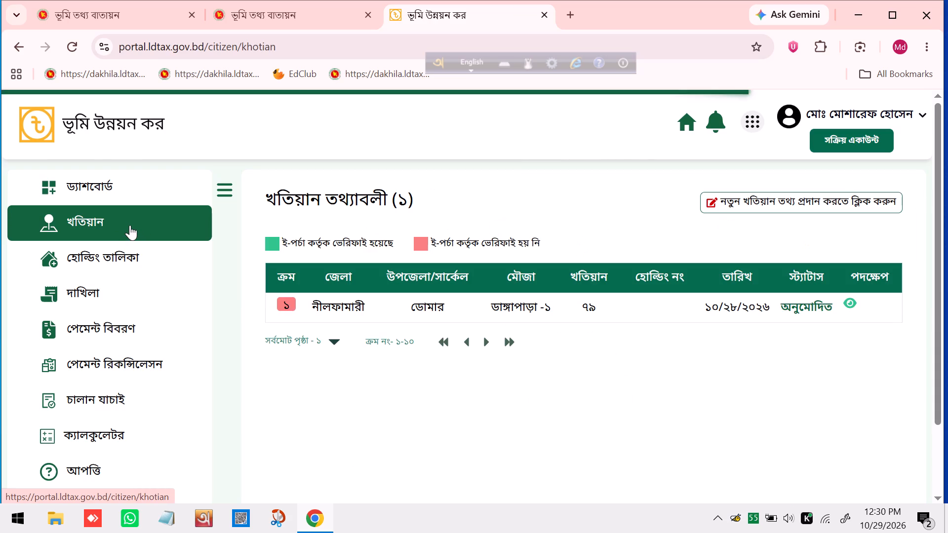
pyautogui.click(853, 302)
pyautogui.scroll(-3, 701, 285)
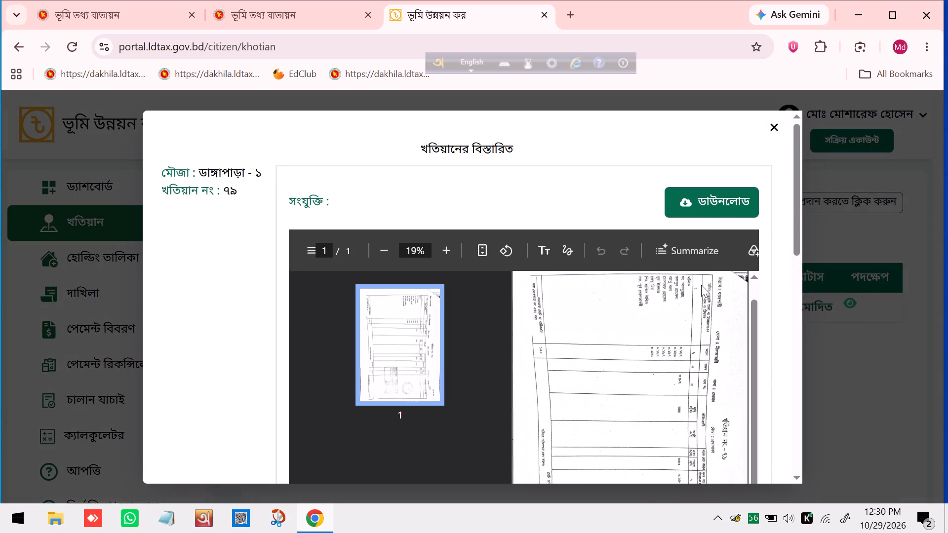
pyautogui.scroll(-4, 701, 285)
pyautogui.scroll(4, 701, 285)
pyautogui.click(772, 124)
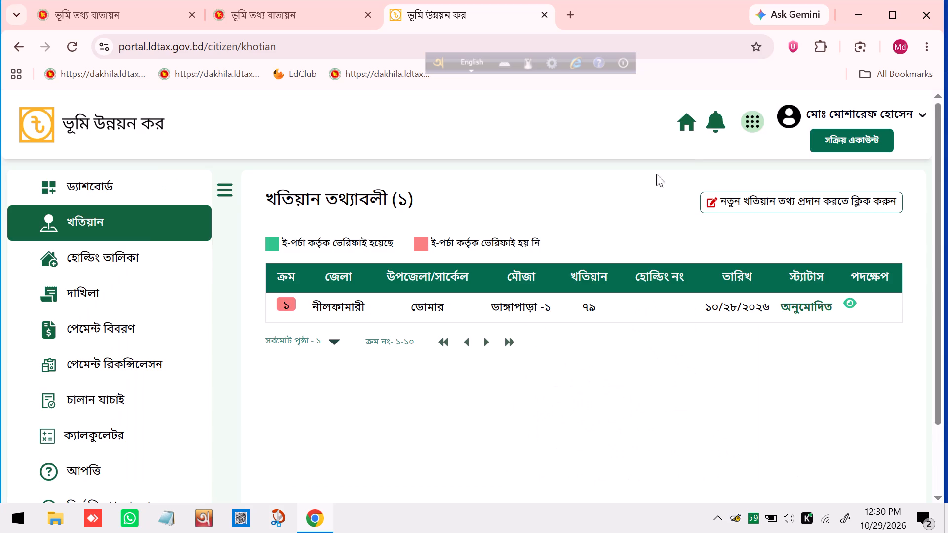
# Compare the holding list, khatian list and dakhila (দাখিলা) list for the citizen's records.
pyautogui.click(100, 258)
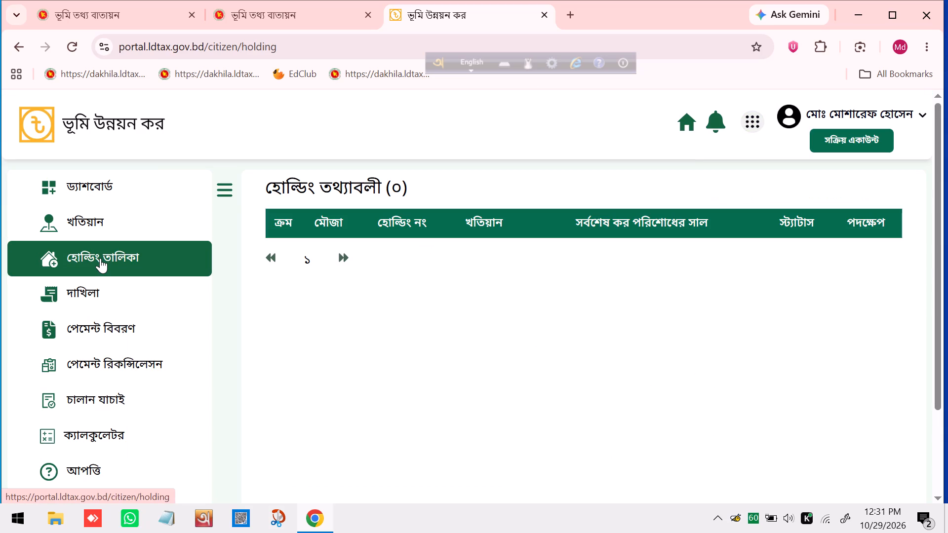
pyautogui.click(100, 258)
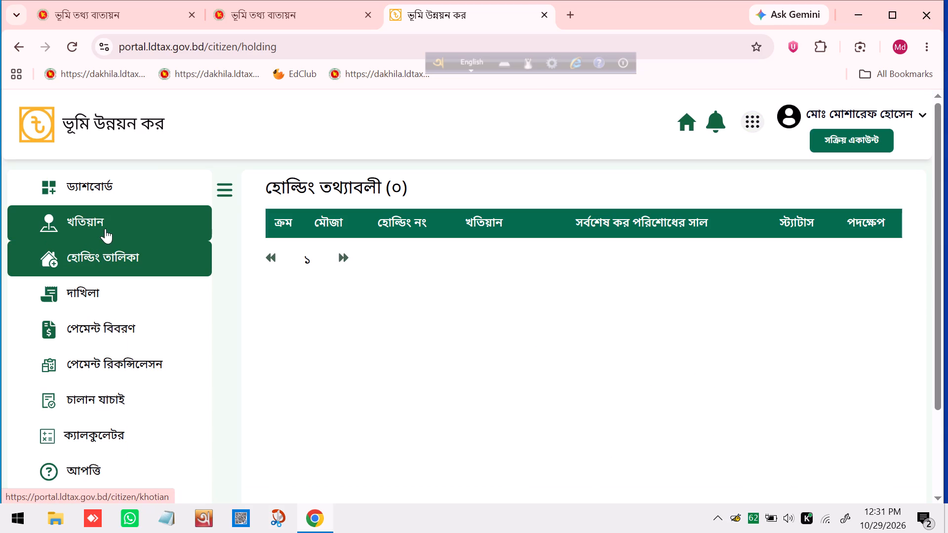
pyautogui.click(105, 228)
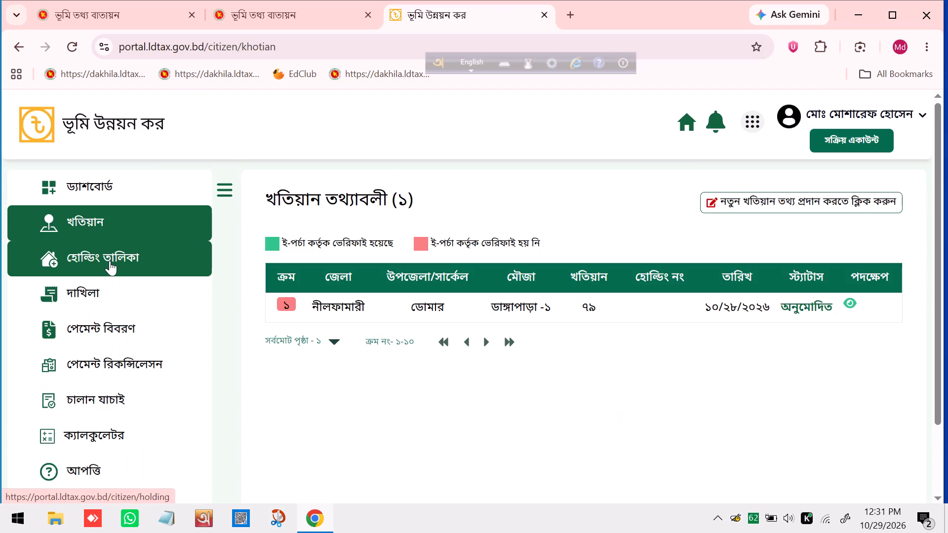
pyautogui.click(110, 261)
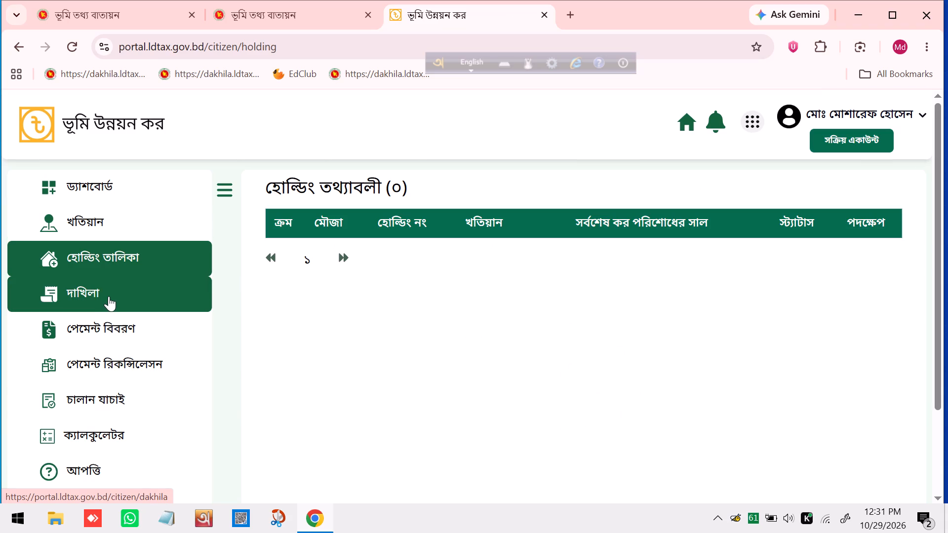
pyautogui.click(109, 296)
pyautogui.click(131, 259)
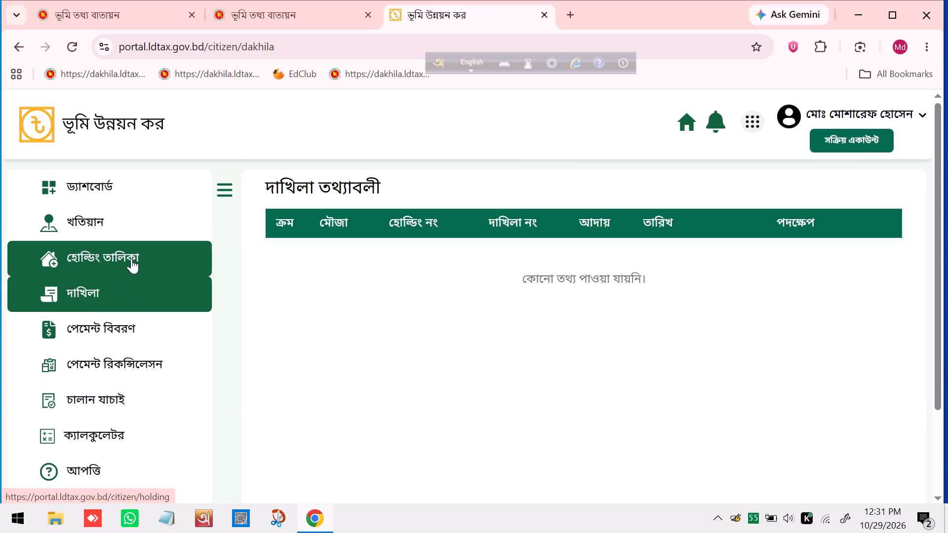
pyautogui.click(131, 259)
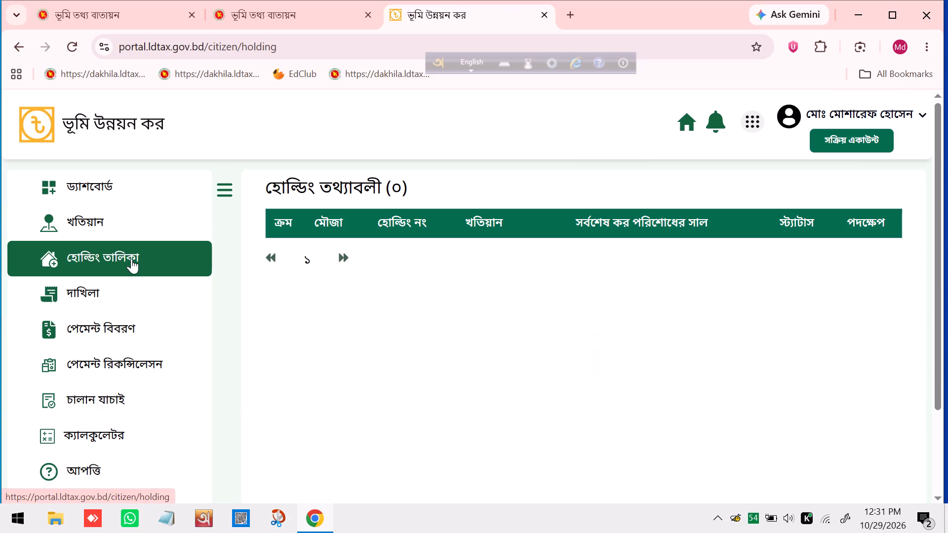
pyautogui.click(123, 225)
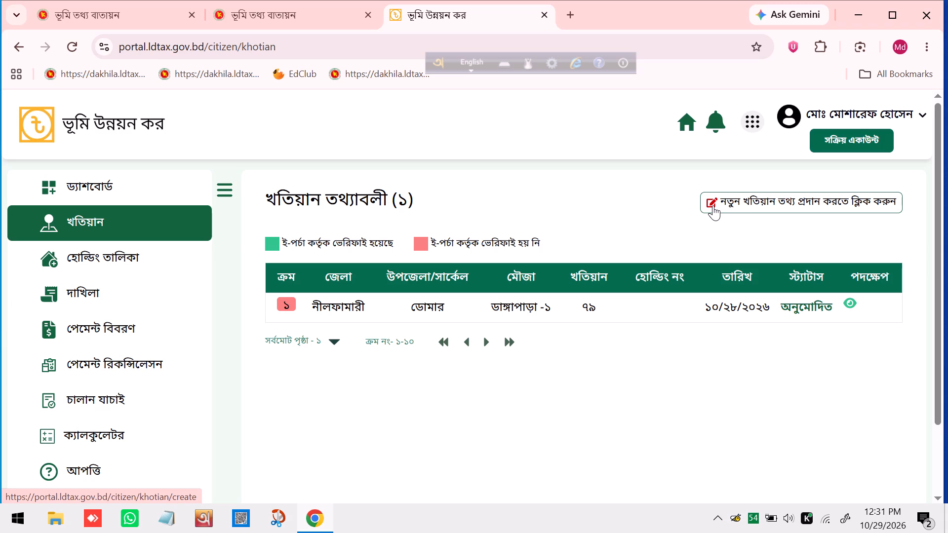
pyautogui.click(147, 255)
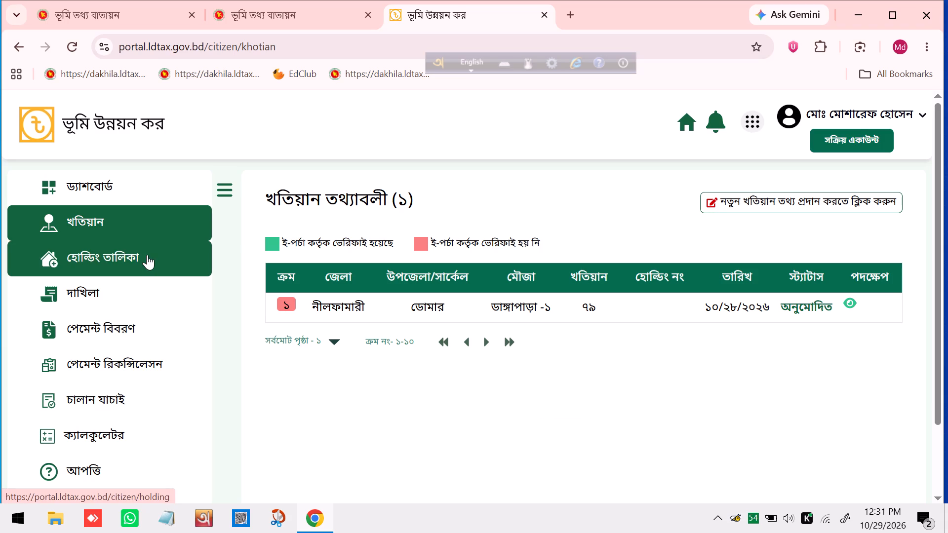
# Start a new khatian entry with division রংপুর, district নীলফামারী, upazila ডোমার, mouza ডাঙ্গাপাড়া-১ and survey type বি আর এস.
pyautogui.click(133, 219)
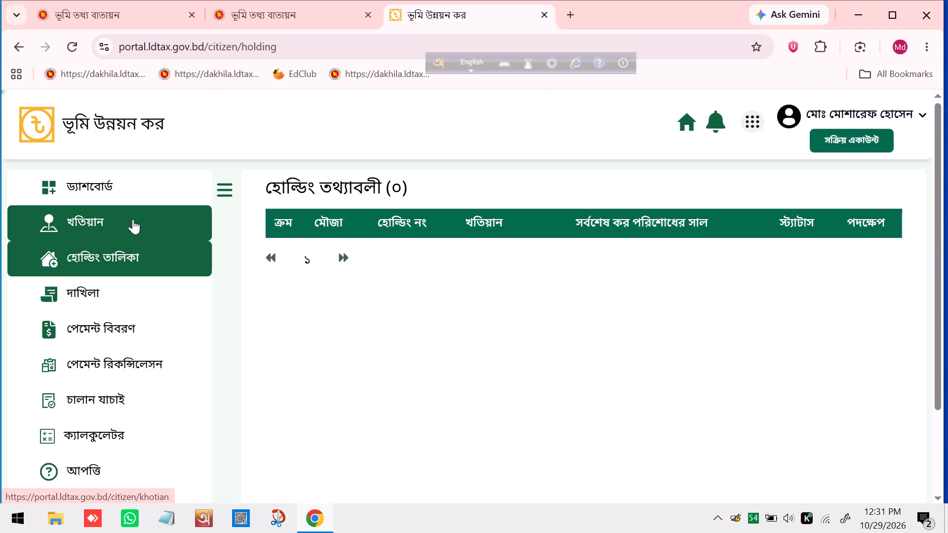
pyautogui.click(716, 208)
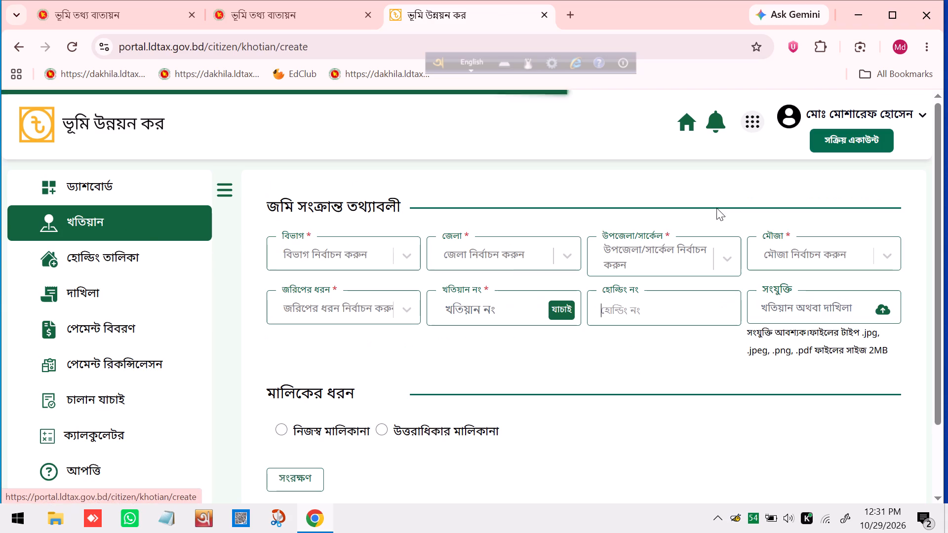
pyautogui.click(368, 257)
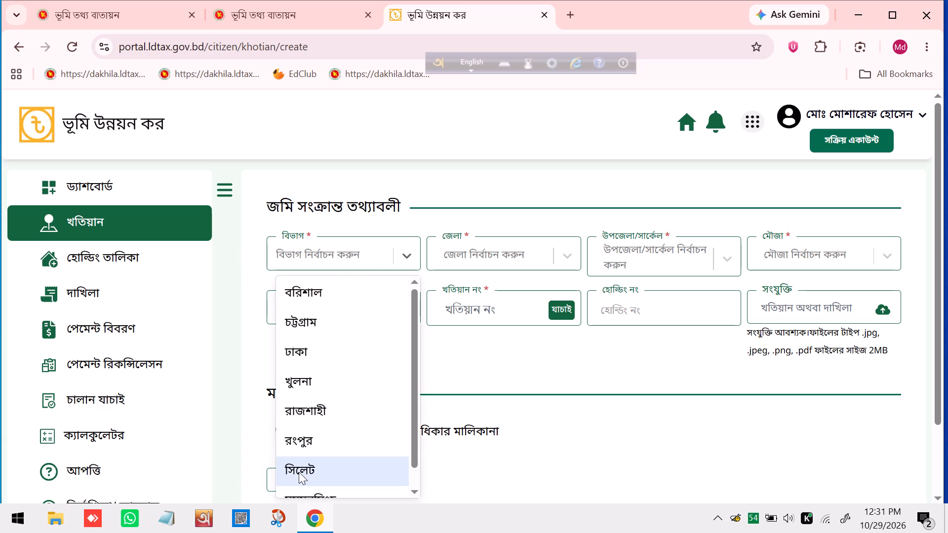
pyautogui.click(308, 442)
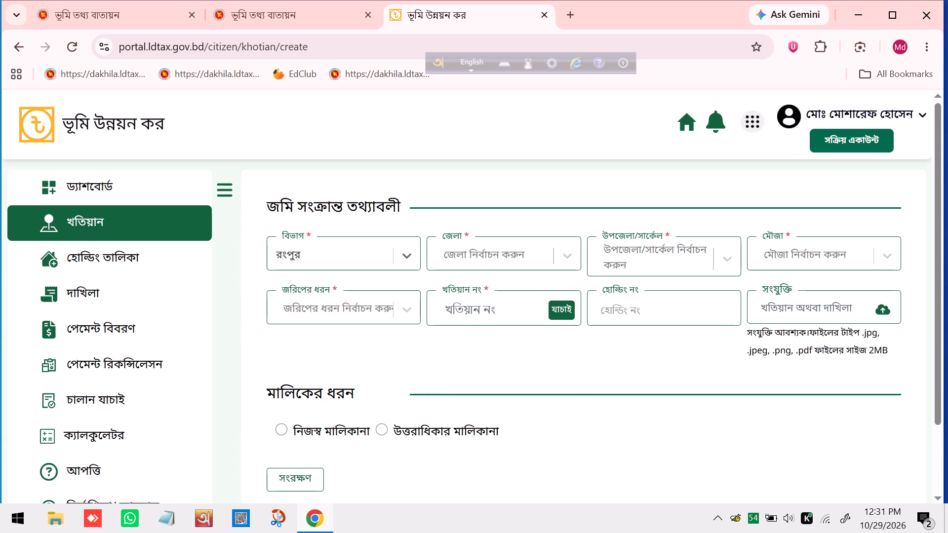
pyautogui.click(494, 256)
pyautogui.click(472, 412)
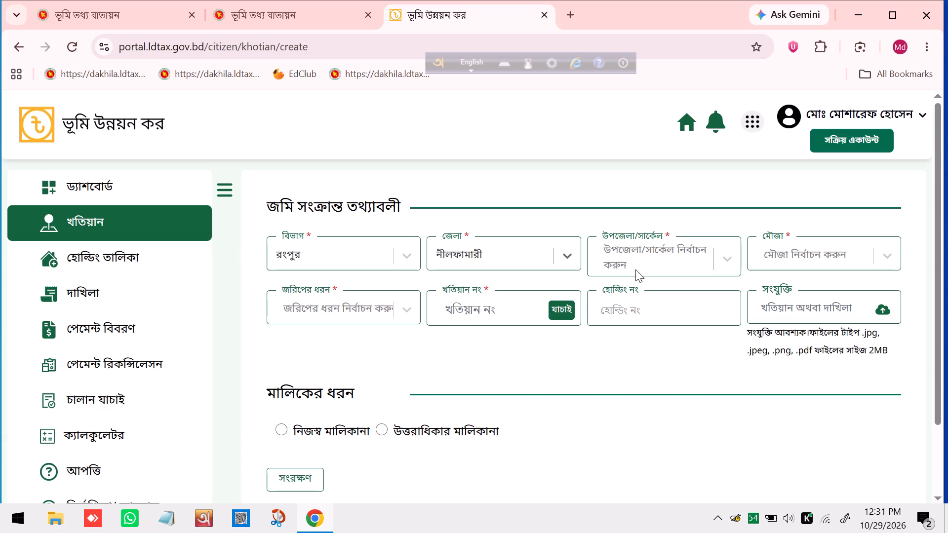
pyautogui.click(638, 262)
pyautogui.click(623, 301)
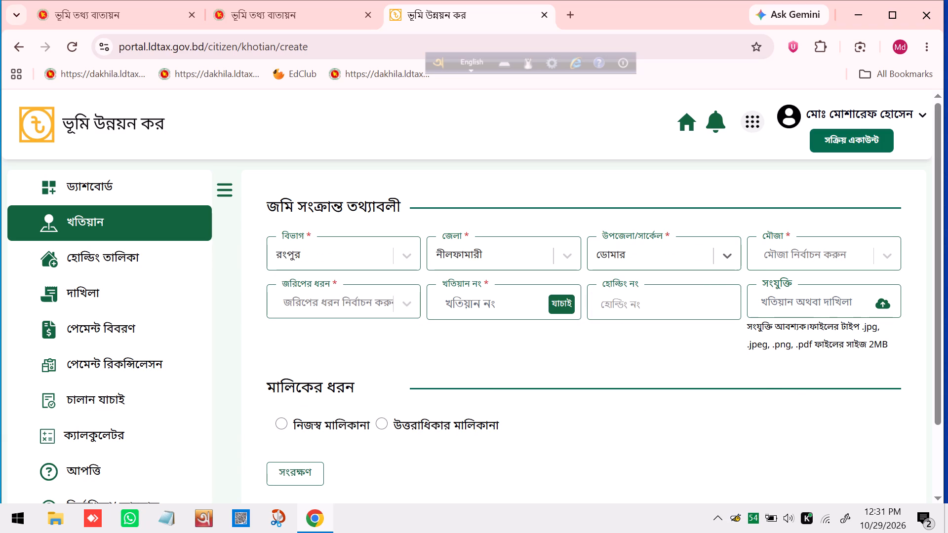
pyautogui.click(775, 255)
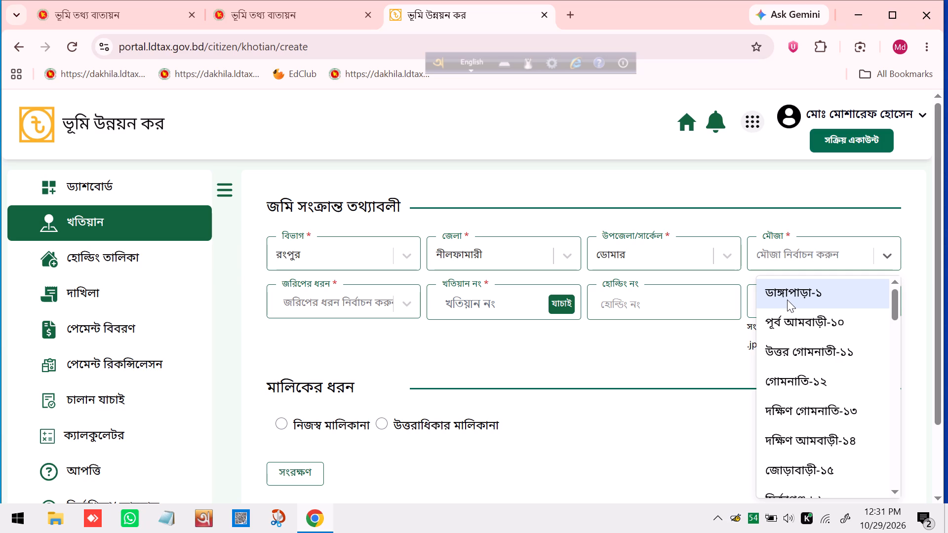
pyautogui.click(787, 300)
pyautogui.click(358, 300)
pyautogui.scroll(-1, 352, 387)
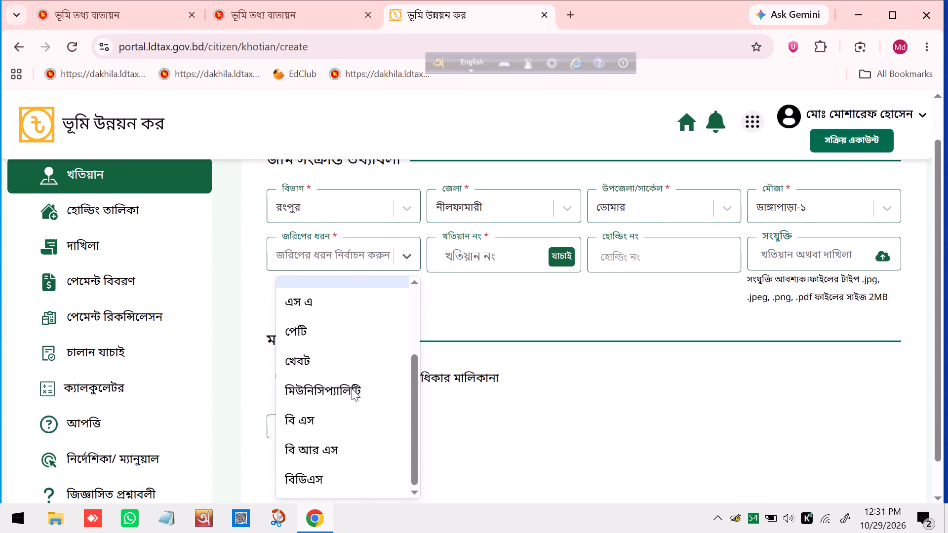
pyautogui.click(321, 452)
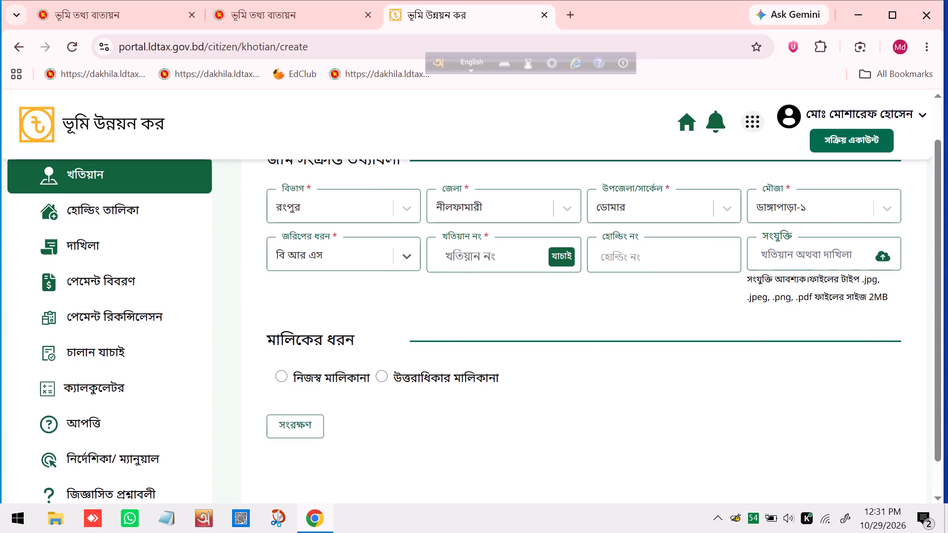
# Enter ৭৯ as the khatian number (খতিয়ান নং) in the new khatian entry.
pyautogui.click(508, 255)
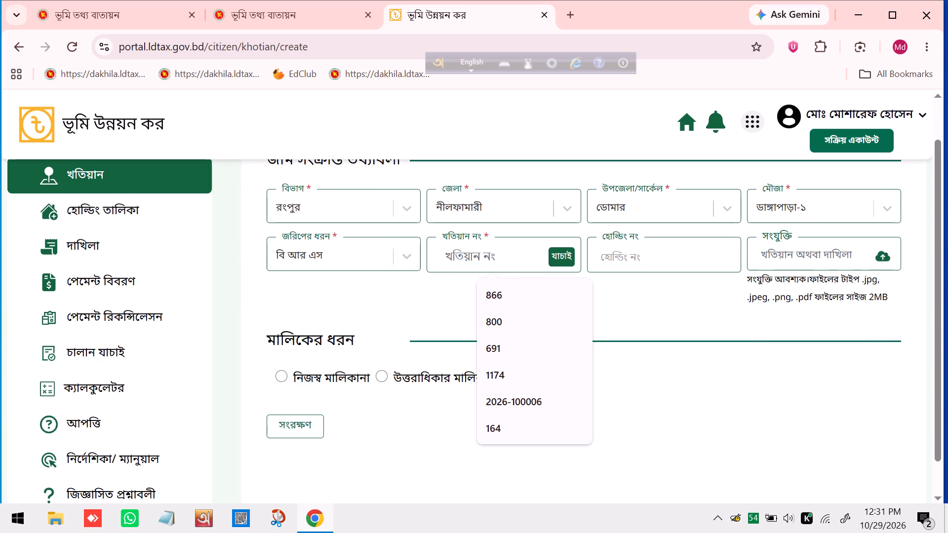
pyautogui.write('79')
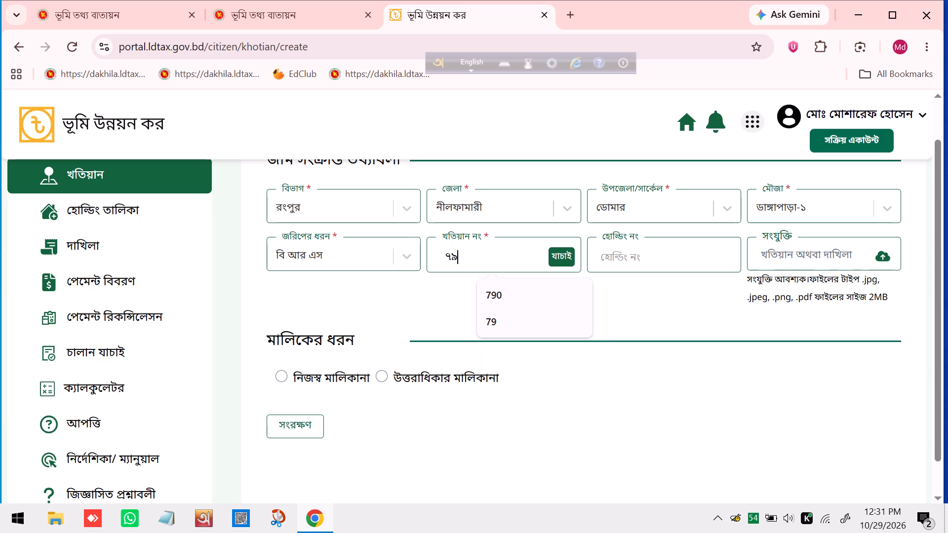
# Search the বি,এস খতিয়ান folder for D, put the D. 79 PDF on the desktop, and close the folder.
pyautogui.click(771, 261)
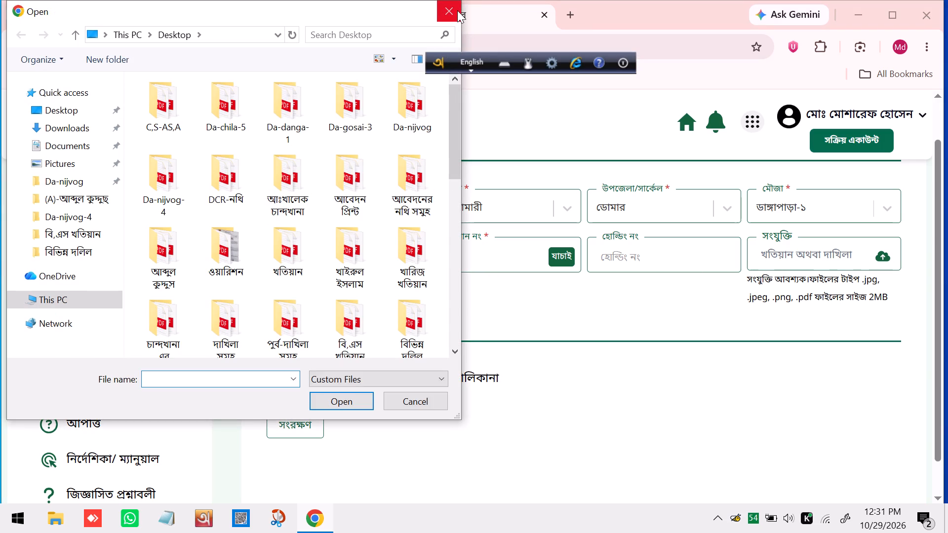
pyautogui.click(449, 8)
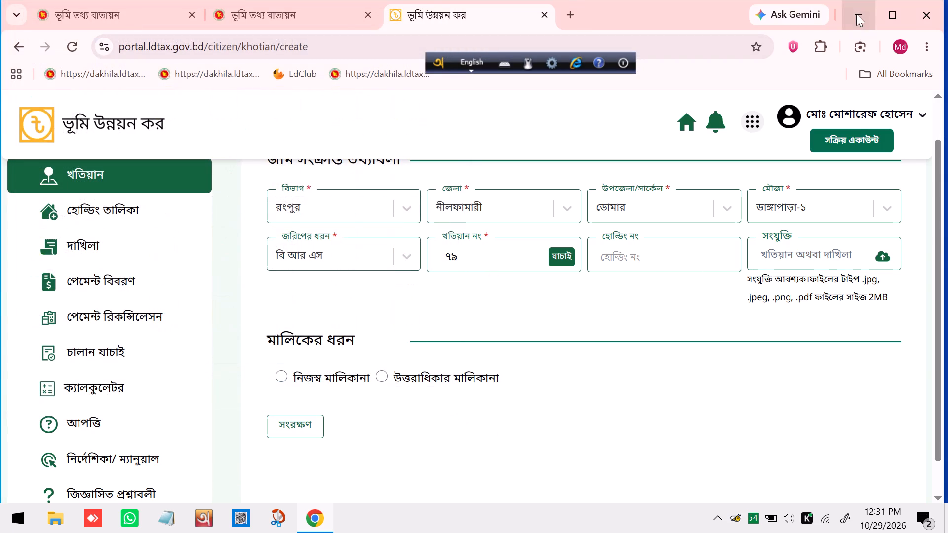
pyautogui.click(856, 14)
pyautogui.doubleClick(851, 36)
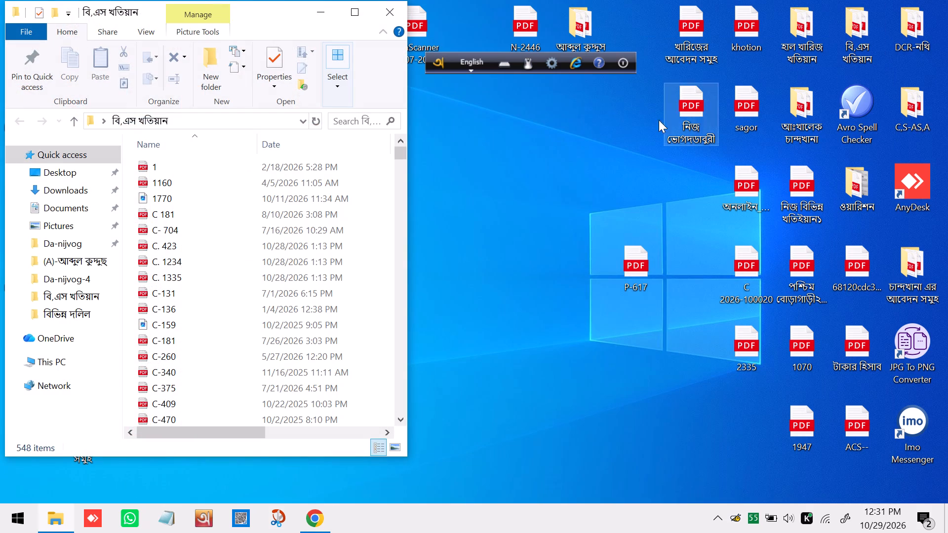
pyautogui.click(374, 121)
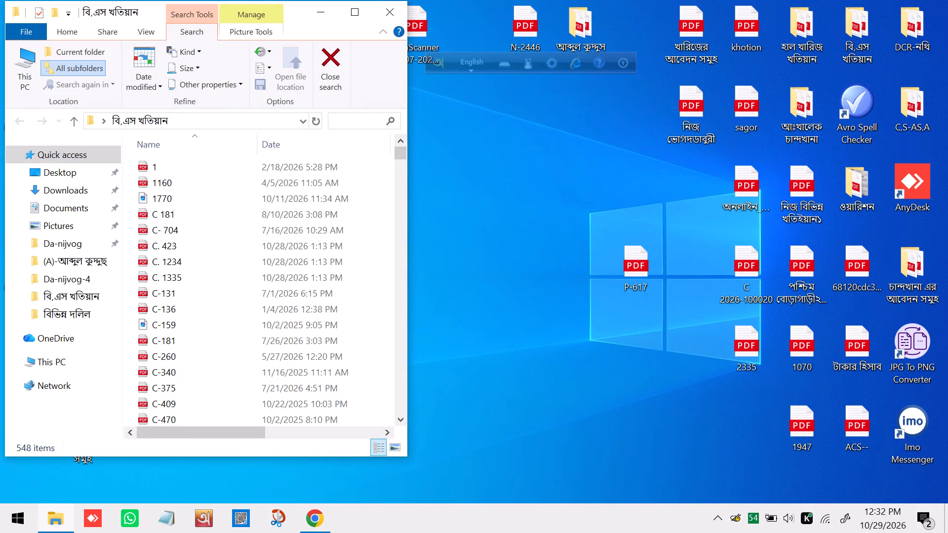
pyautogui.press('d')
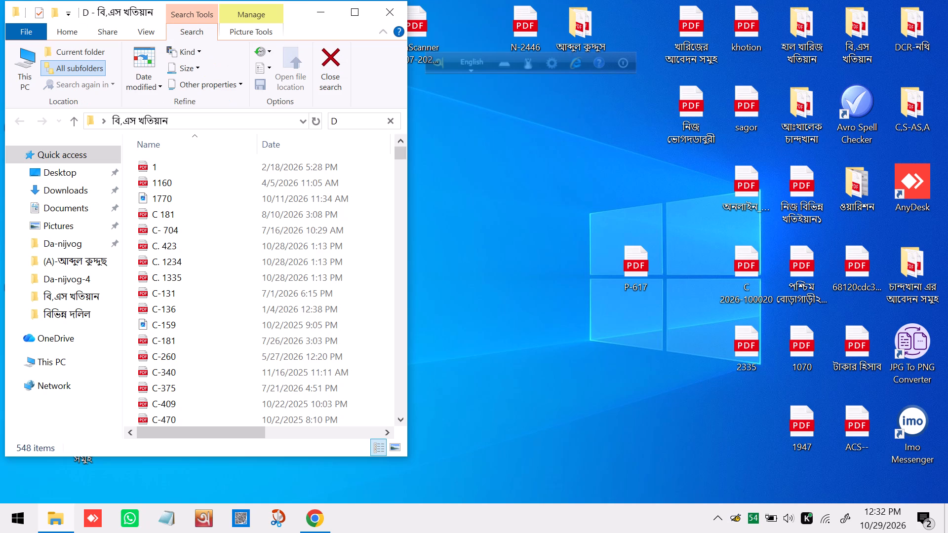
pyautogui.moveTo(179, 182); pyautogui.dragTo(483, 191)
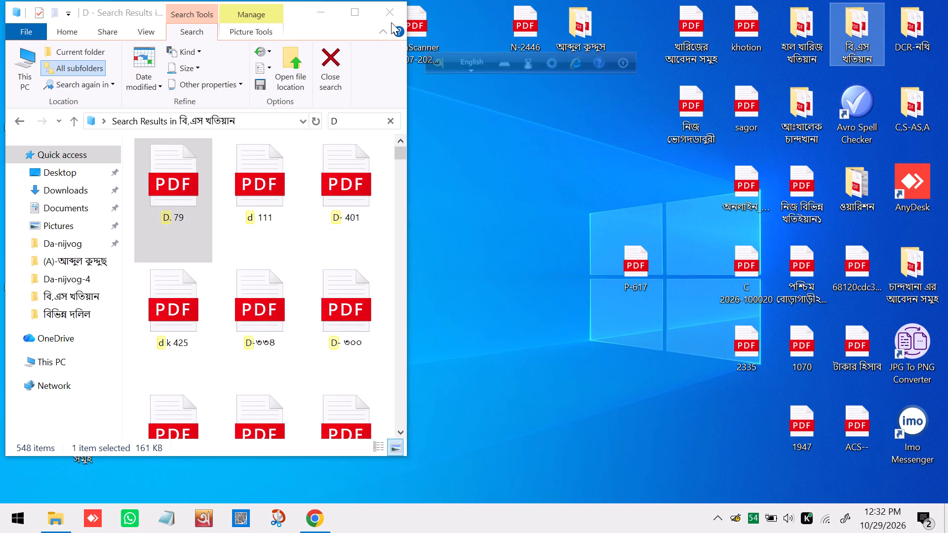
pyautogui.click(392, 14)
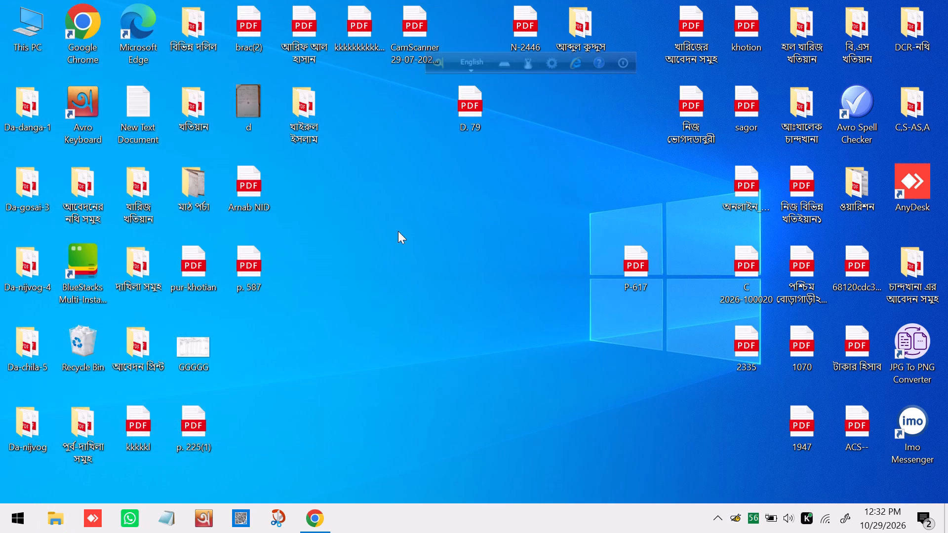
# Attach the D. 79 PDF from the desktop as the khatian or dakhila document (সংযুক্তি) of the entry.
pyautogui.click(315, 516)
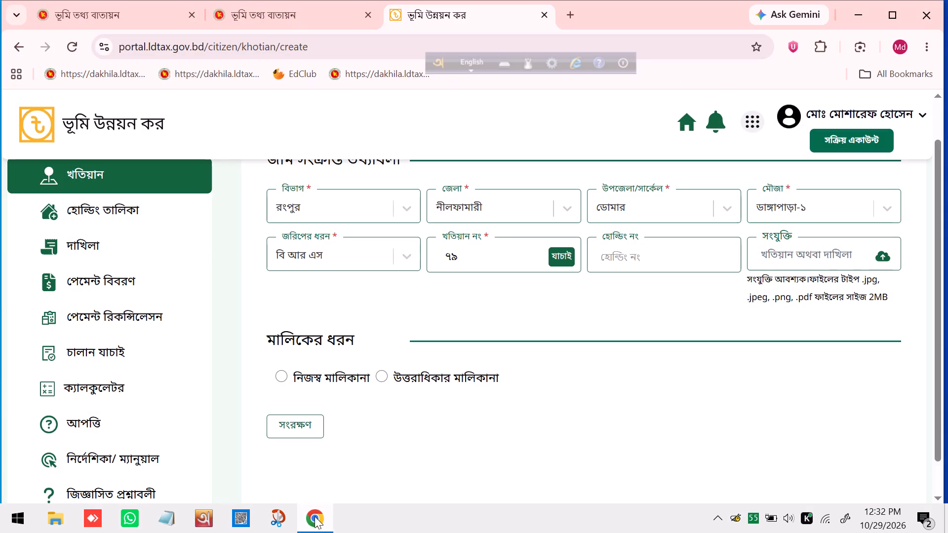
pyautogui.click(787, 253)
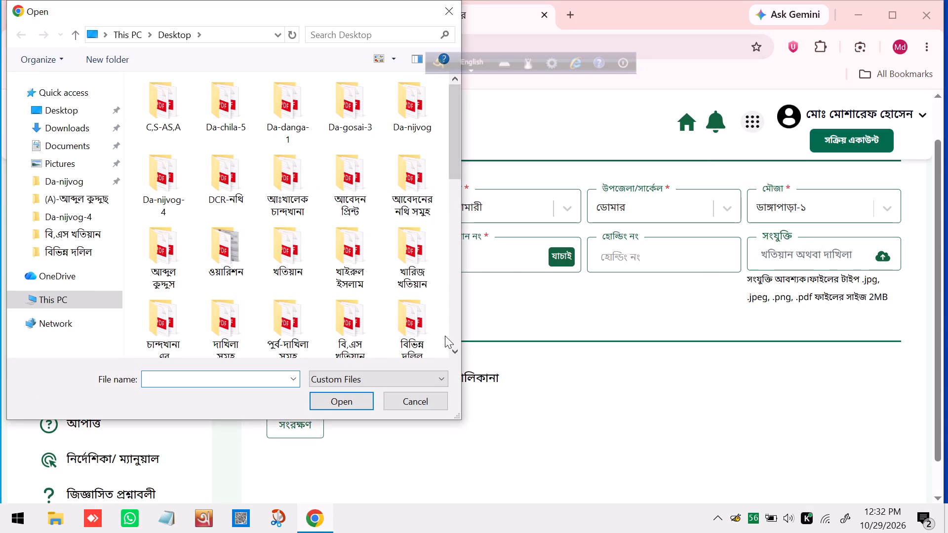
pyautogui.scroll(-2, 351, 319)
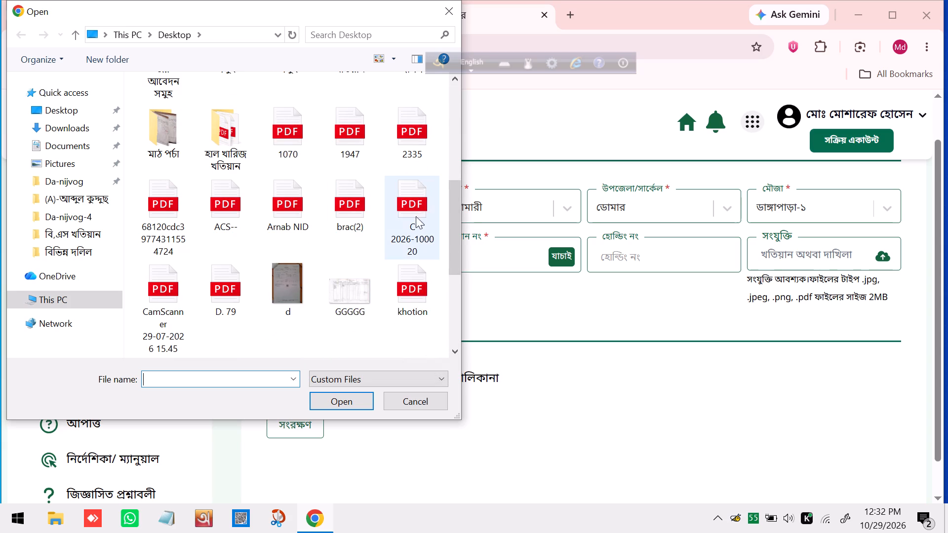
pyautogui.doubleClick(232, 284)
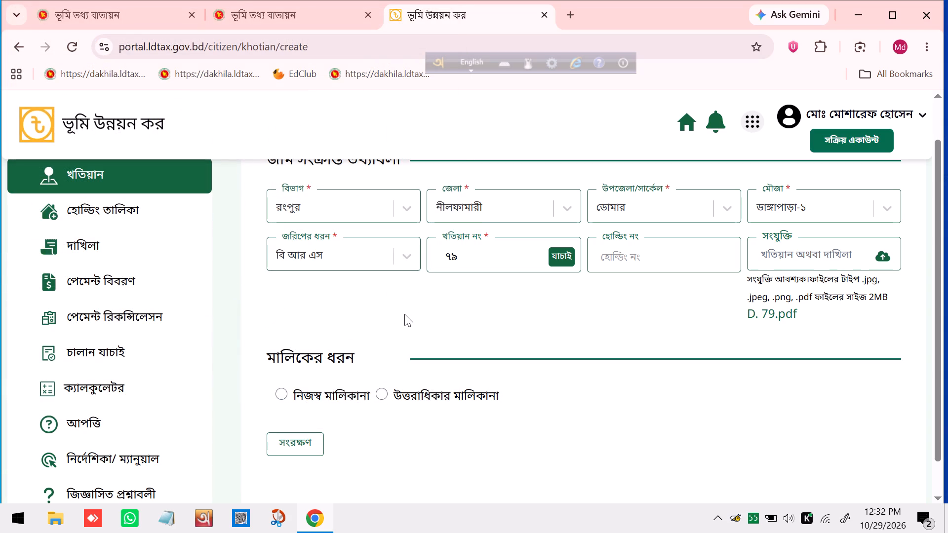
# Set the ownership type (মালিকের ধরন) to উত্তরাধিকার মালিকানা.
pyautogui.click(380, 395)
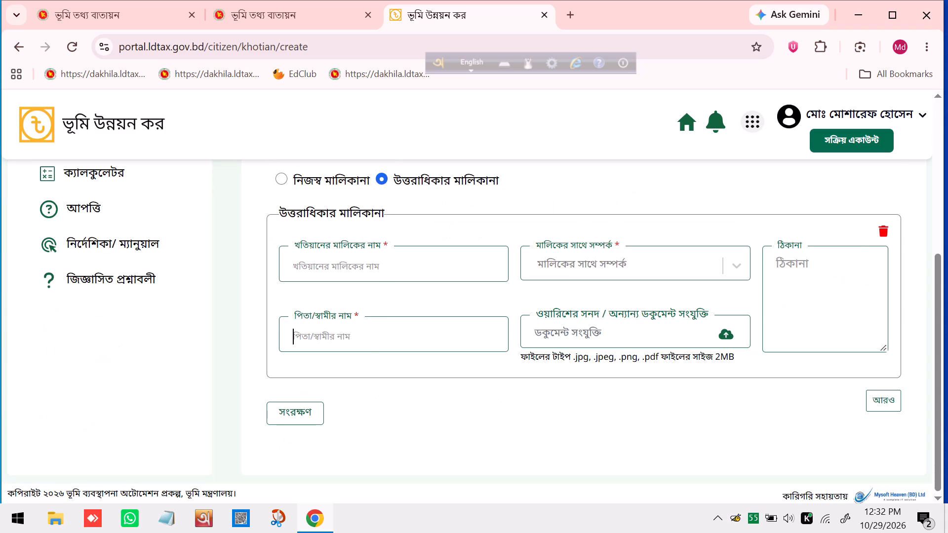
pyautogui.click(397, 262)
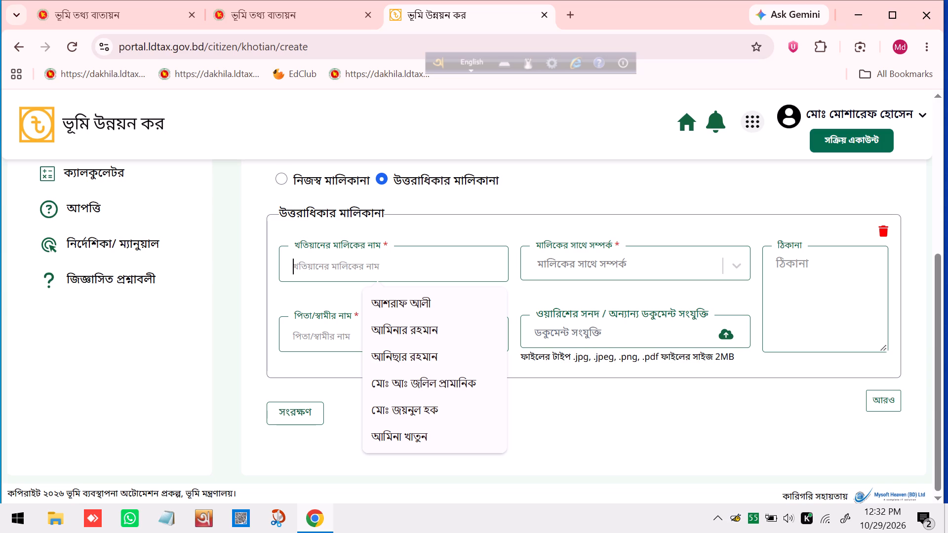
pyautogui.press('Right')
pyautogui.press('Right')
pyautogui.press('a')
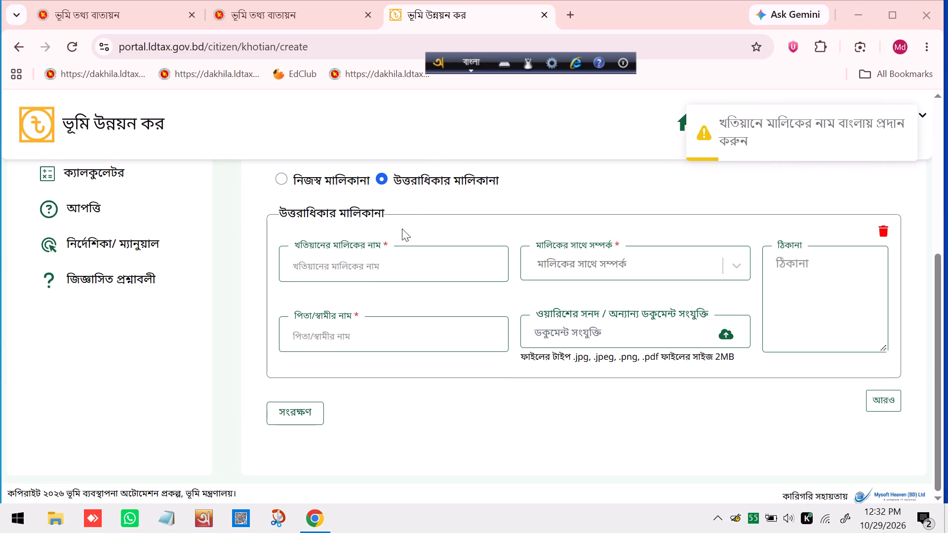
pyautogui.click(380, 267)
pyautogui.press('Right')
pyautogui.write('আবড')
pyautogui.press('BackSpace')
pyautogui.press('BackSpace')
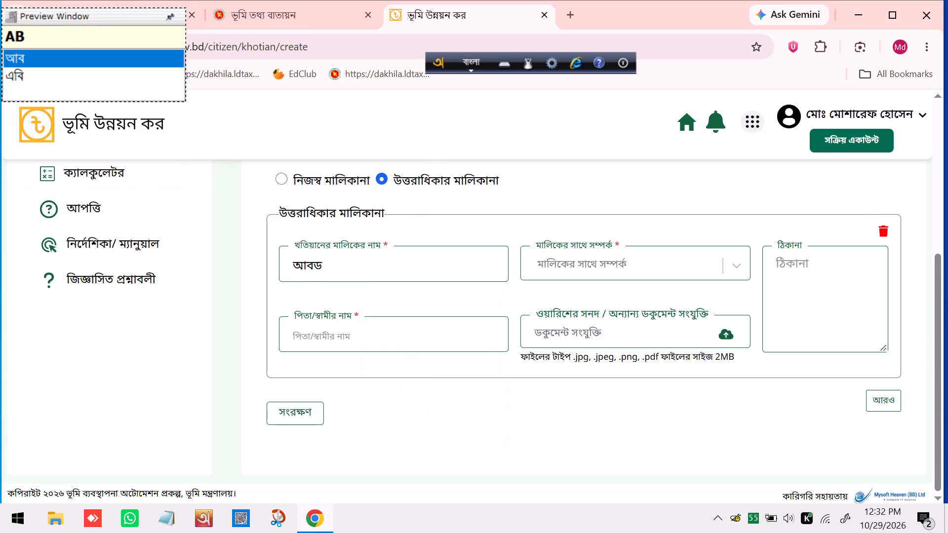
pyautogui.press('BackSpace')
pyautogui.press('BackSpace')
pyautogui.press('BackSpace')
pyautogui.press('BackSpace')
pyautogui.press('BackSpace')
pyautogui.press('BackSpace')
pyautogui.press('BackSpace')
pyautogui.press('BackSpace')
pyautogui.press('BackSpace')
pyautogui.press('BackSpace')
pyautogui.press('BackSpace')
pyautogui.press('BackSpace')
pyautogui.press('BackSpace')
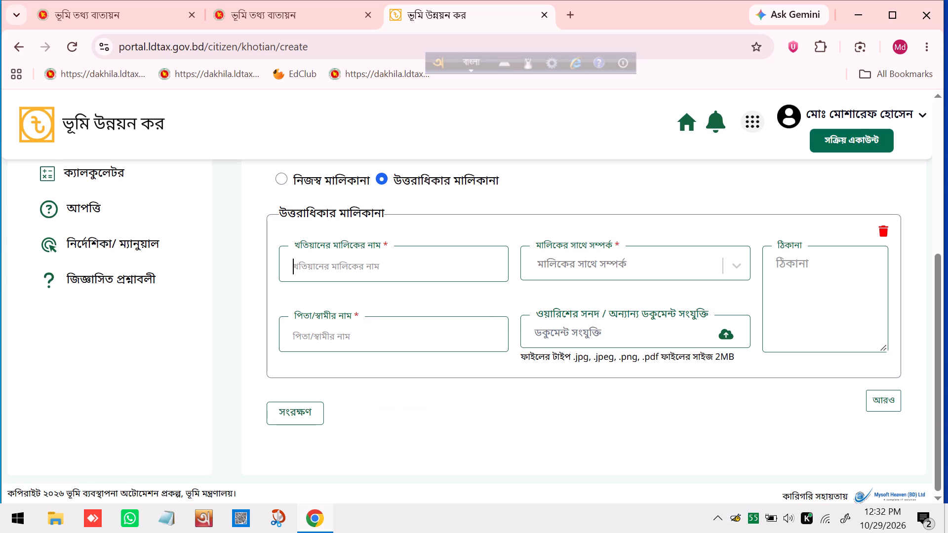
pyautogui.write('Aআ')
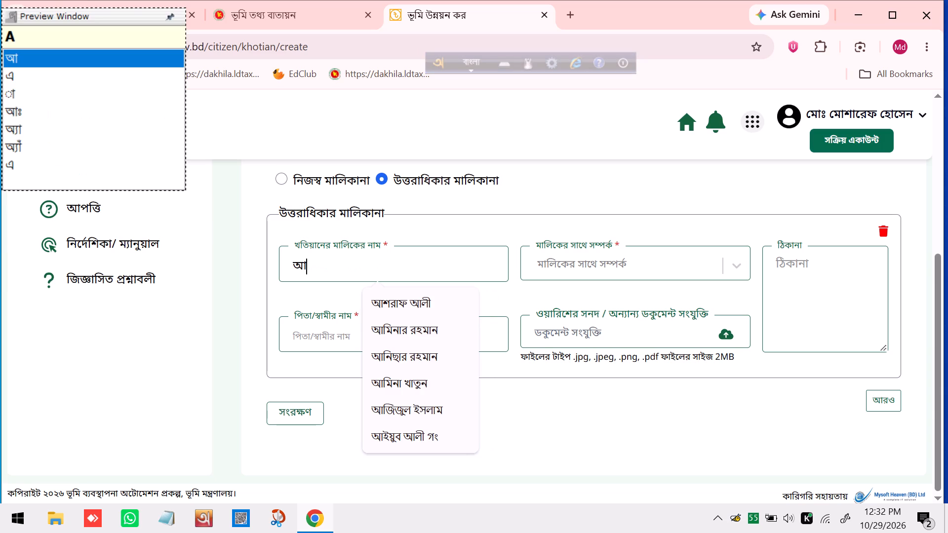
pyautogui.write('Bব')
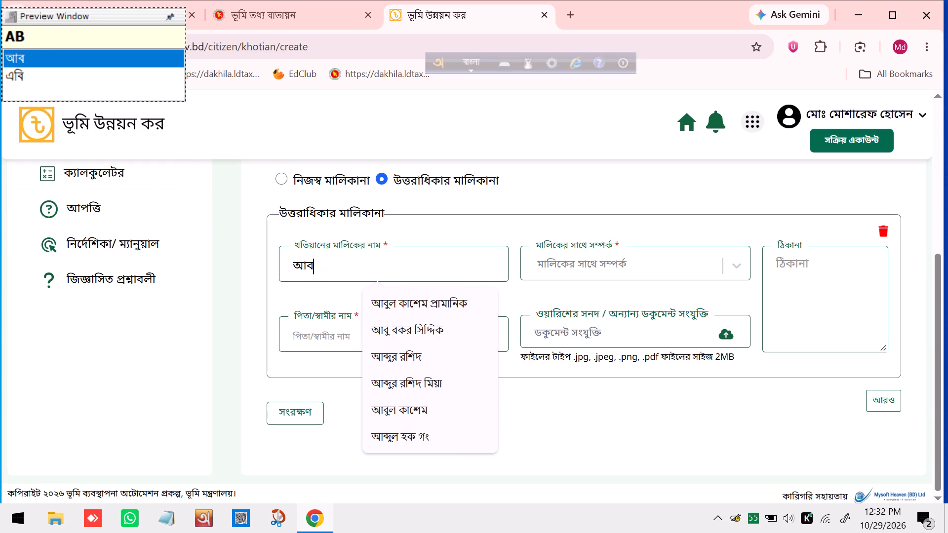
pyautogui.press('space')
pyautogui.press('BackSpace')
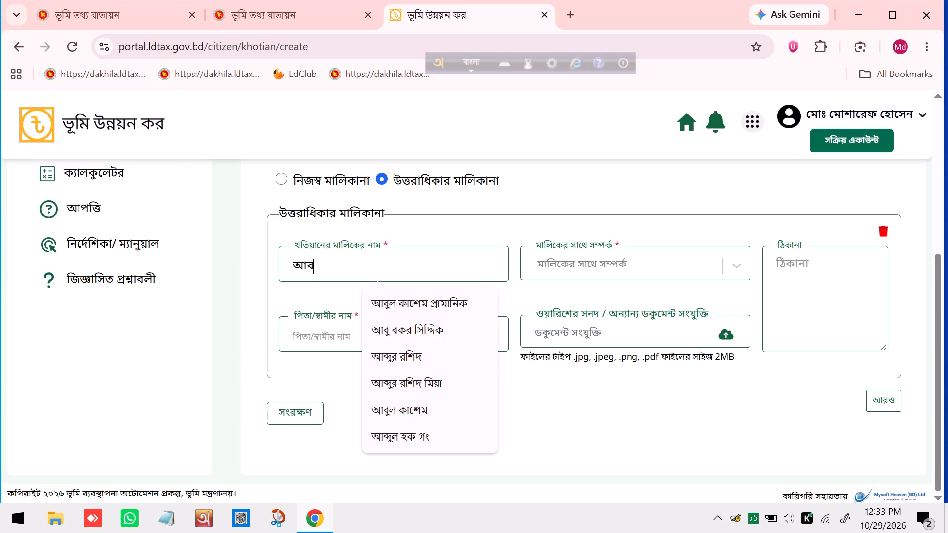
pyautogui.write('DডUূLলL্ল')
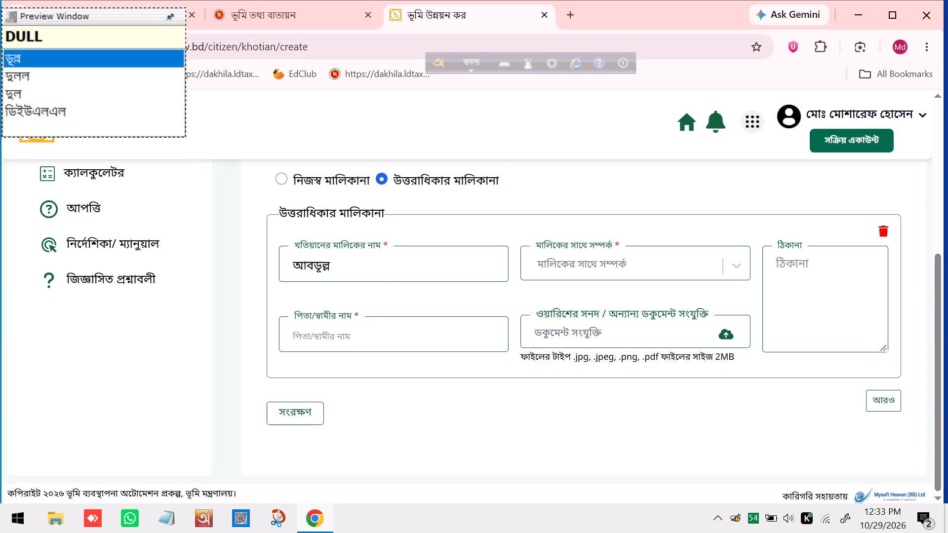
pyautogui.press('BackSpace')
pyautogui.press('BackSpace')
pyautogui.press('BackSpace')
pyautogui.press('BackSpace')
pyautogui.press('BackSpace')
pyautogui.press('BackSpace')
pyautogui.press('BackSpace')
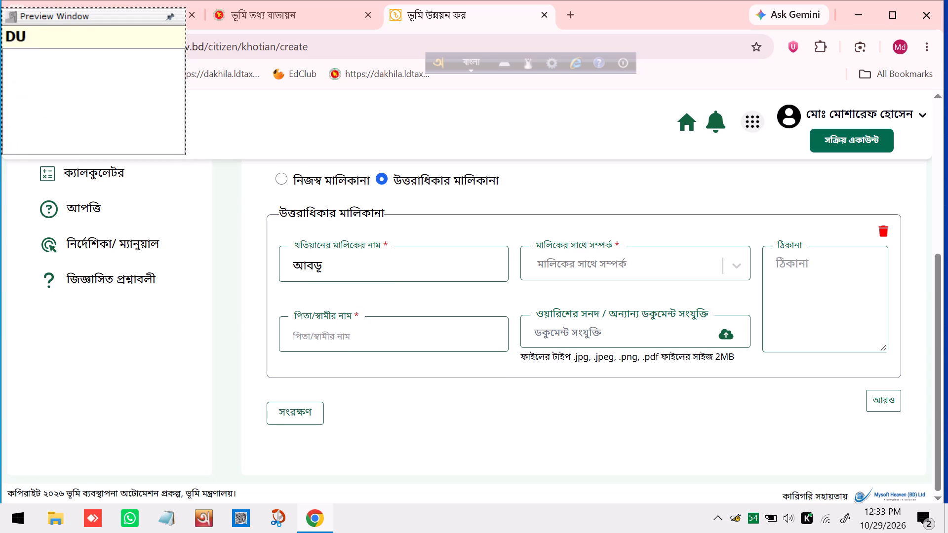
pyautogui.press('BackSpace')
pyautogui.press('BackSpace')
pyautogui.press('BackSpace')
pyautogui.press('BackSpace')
# Enter the khatian owner's name (খতিয়ানের মালিকের নাম) in Bangla in the inheritance ownership section.
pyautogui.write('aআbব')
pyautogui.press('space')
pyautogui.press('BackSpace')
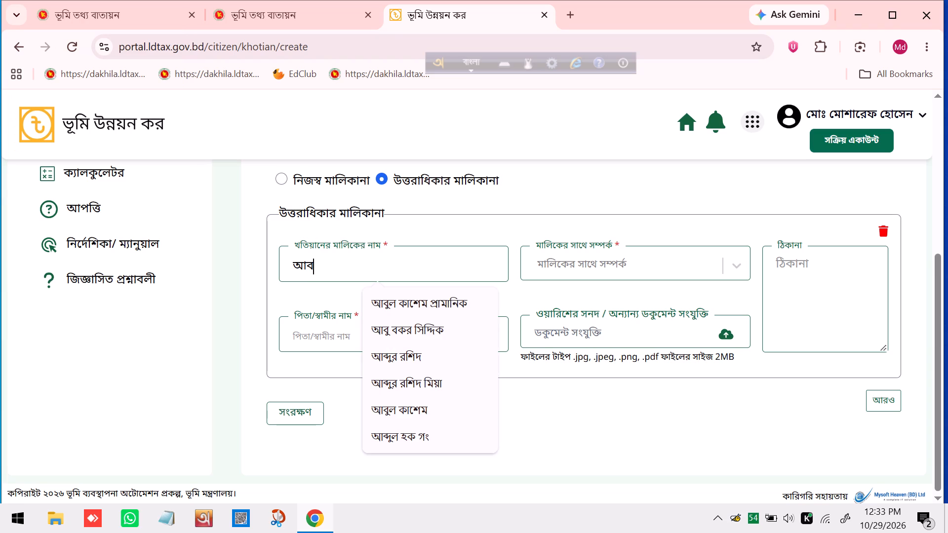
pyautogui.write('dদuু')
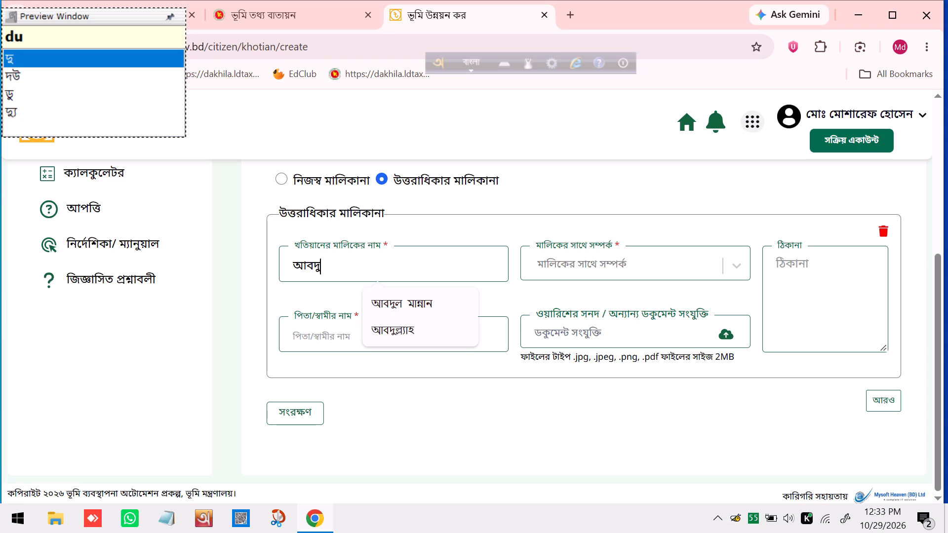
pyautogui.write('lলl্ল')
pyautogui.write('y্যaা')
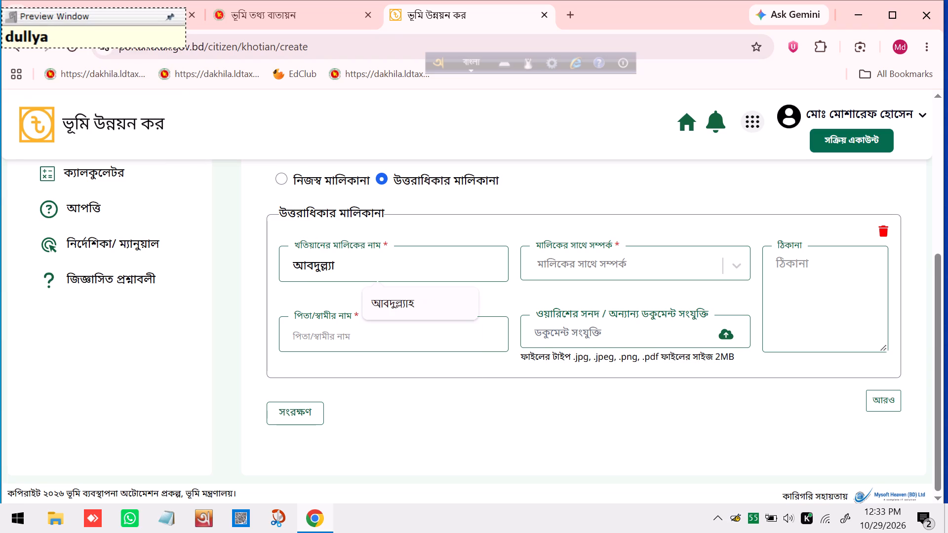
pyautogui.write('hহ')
# Set the relationship with the owner (মালিকের সাথে সম্পর্ক) to সহোদর ভাই and enter নিজ as the address (ঠিকানা).
pyautogui.click(624, 263)
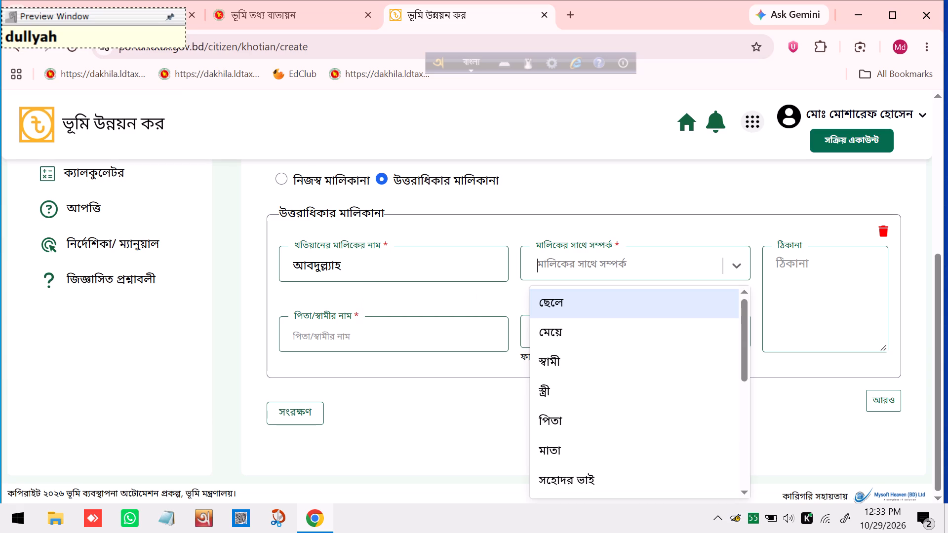
pyautogui.click(578, 480)
pyautogui.click(801, 283)
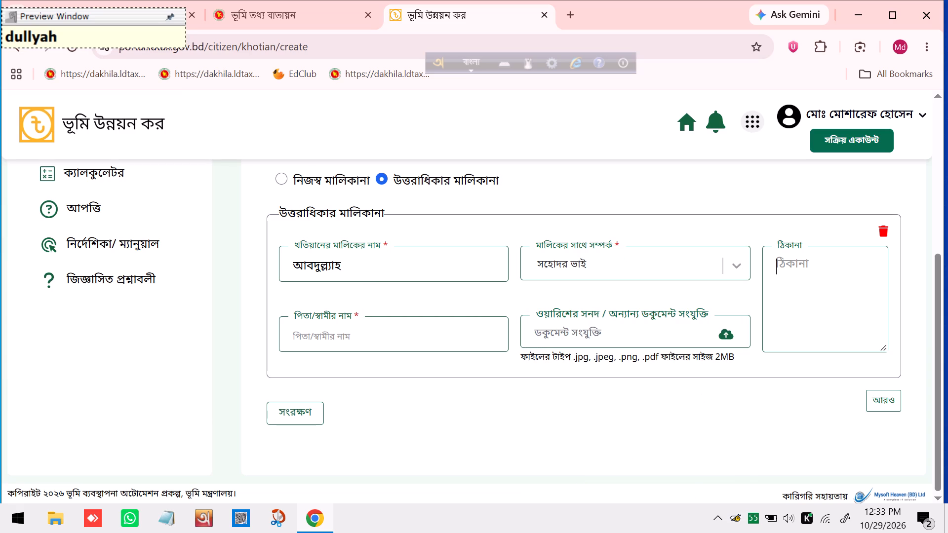
pyautogui.press('Right')
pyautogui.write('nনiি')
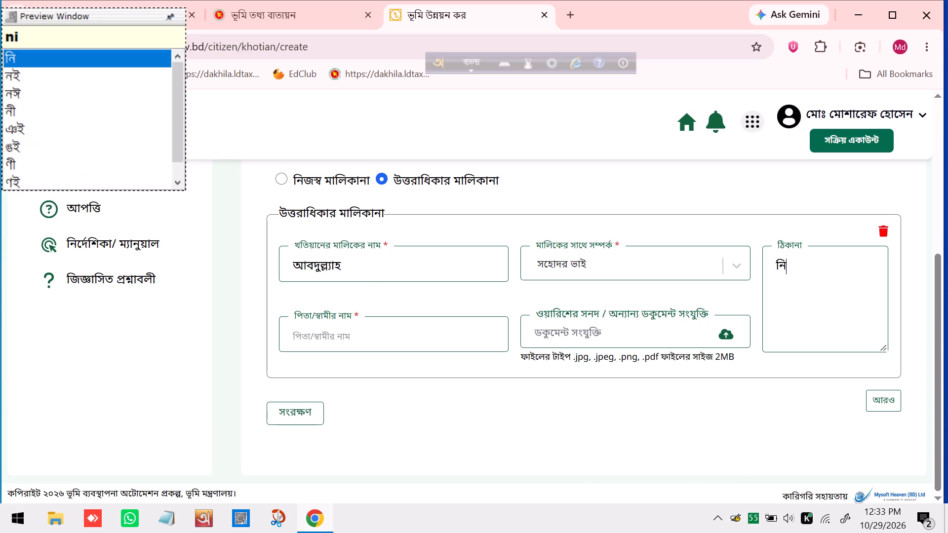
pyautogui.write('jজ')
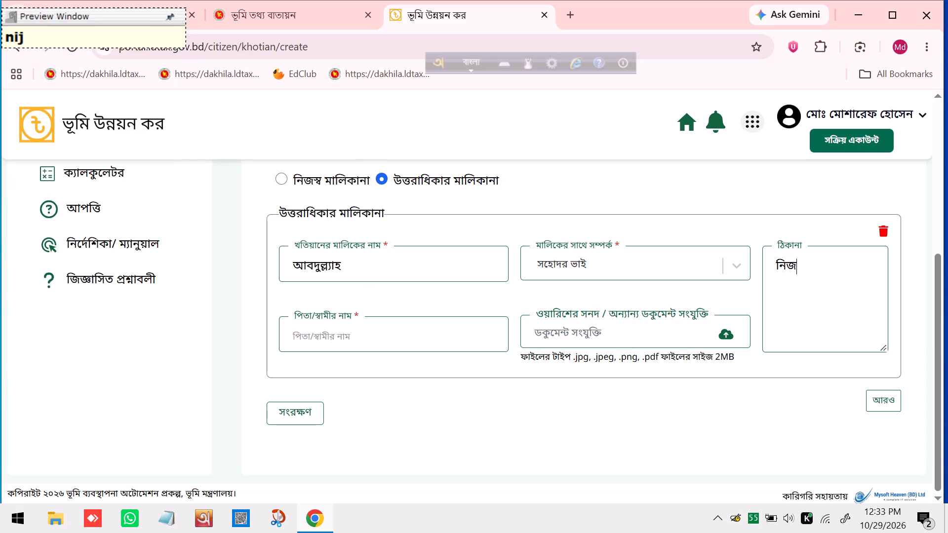
# Enter the father's or husband's name (পিতা/স্বামীর নাম) in Bangla for the khatian owner.
pyautogui.click(391, 336)
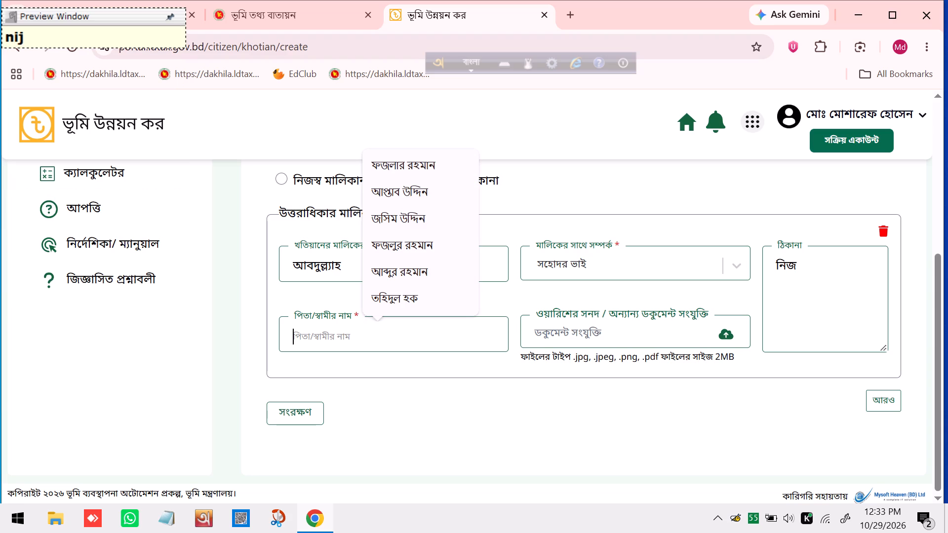
pyautogui.press('Right')
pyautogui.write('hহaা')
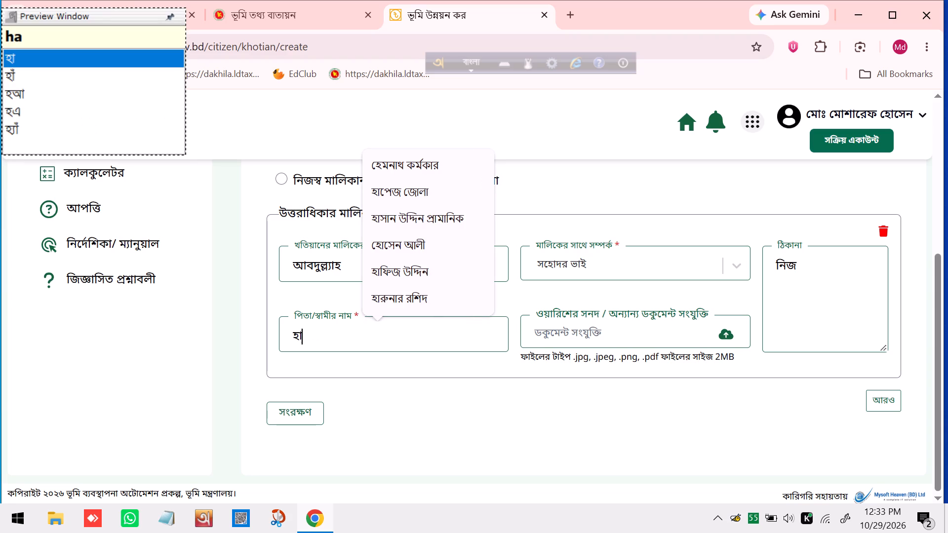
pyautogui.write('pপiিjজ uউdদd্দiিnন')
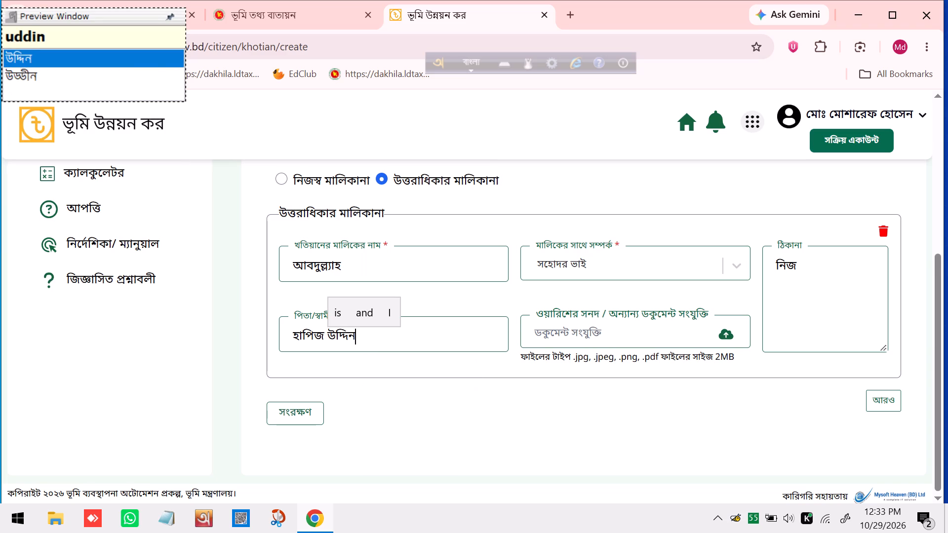
# Attach the Desktop file D. 79 (PDF) as the inheritance certificate/other document (ওয়ারিশের সনদ / অন্যান্য ডকুমেন্ট) for the khatian owner.
pyautogui.click(580, 339)
pyautogui.scroll(-2, 357, 243)
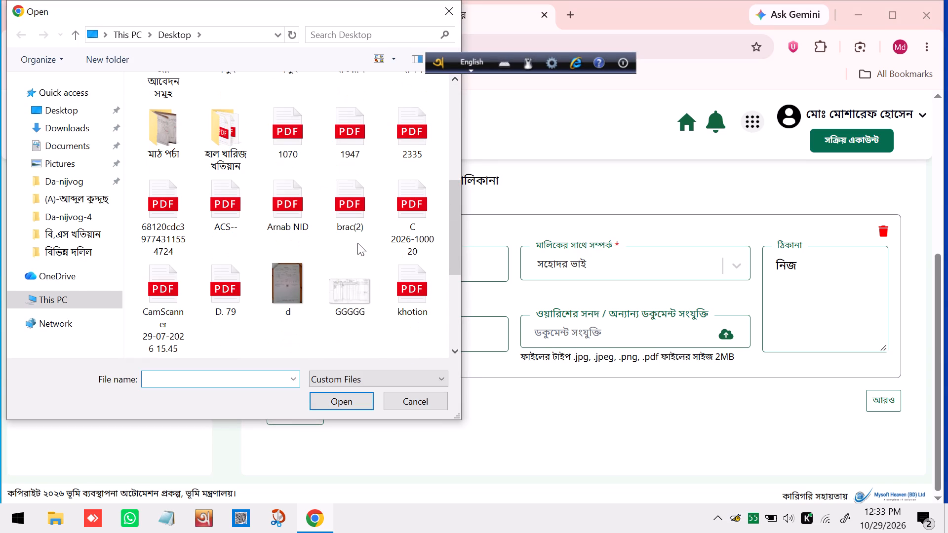
pyautogui.scroll(-1, 357, 243)
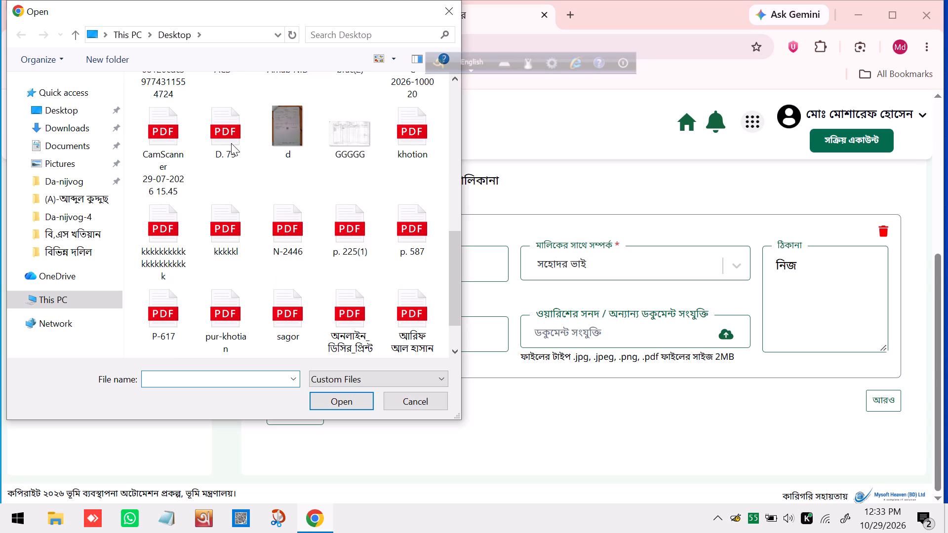
pyautogui.doubleClick(230, 138)
# Check the completed khatian form and save (সংরক্ষণ) the entry for khatian ৭৯.
pyautogui.scroll(2, 766, 318)
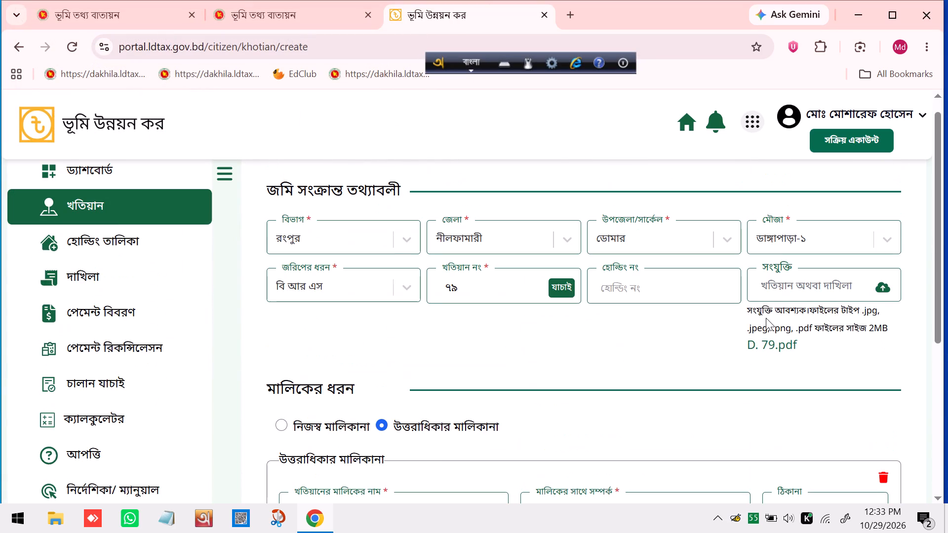
pyautogui.scroll(-3, 748, 322)
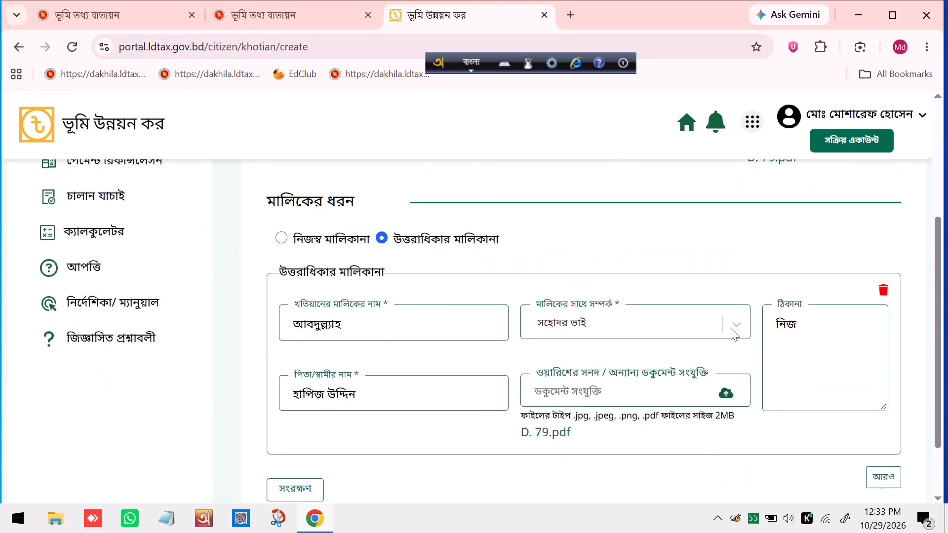
pyautogui.click(304, 409)
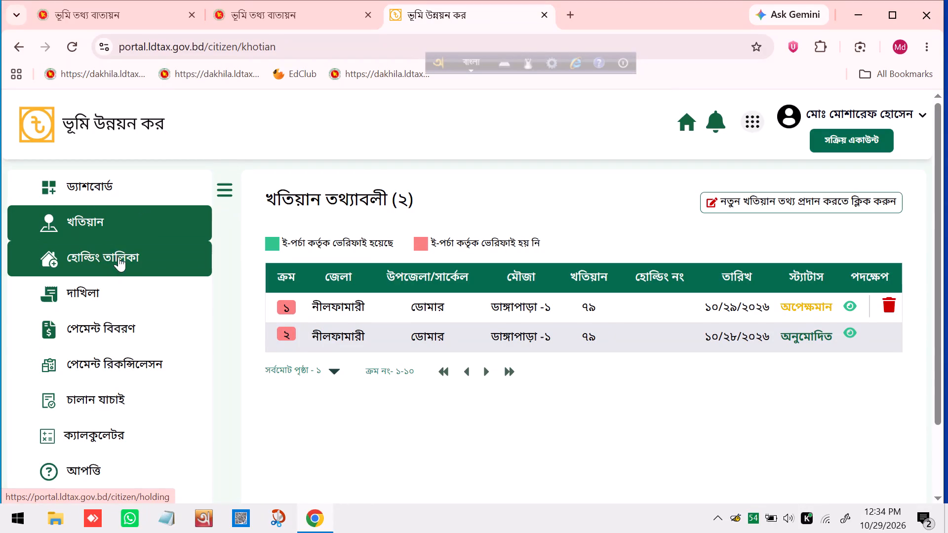
# Go to the মিউটেশন service from the land.gov.bd page and start a new mutation application (নতুন আবেদন).
pyautogui.click(261, 15)
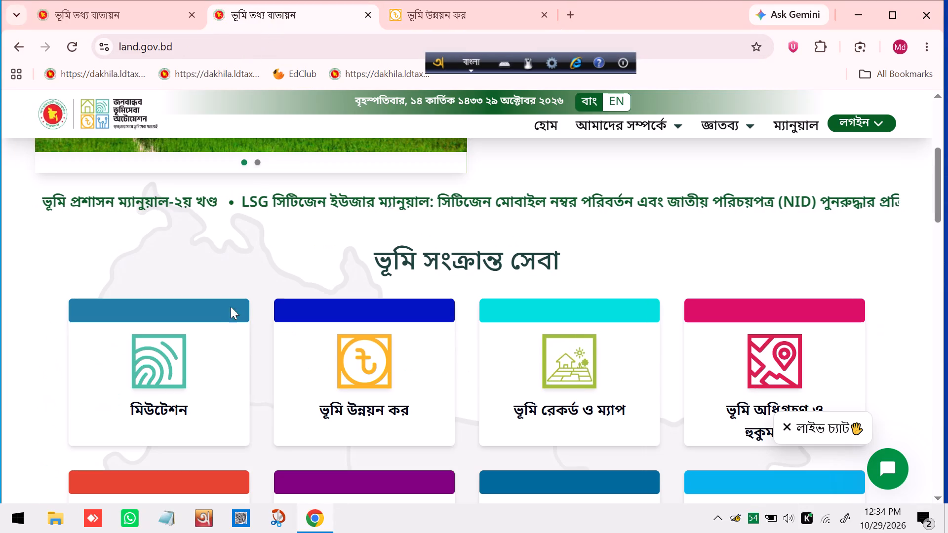
pyautogui.click(161, 374)
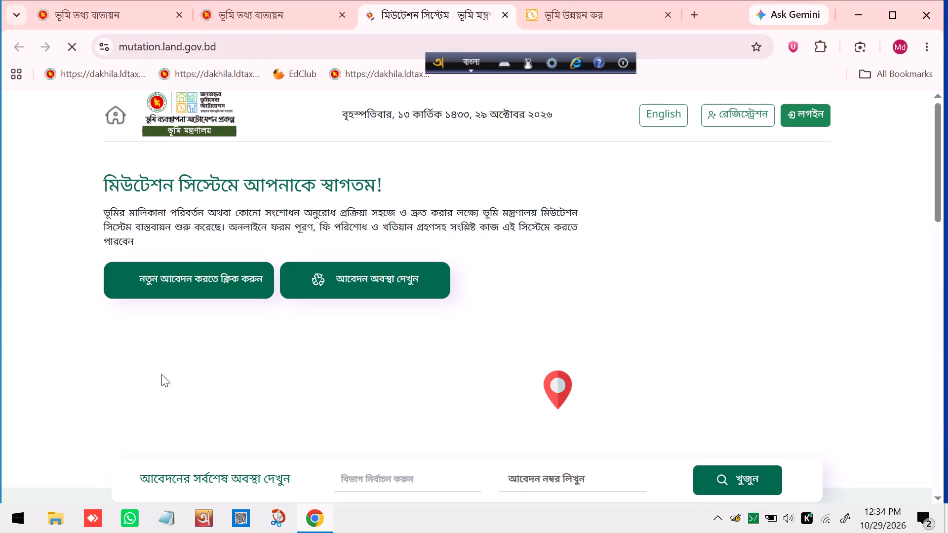
pyautogui.click(594, 485)
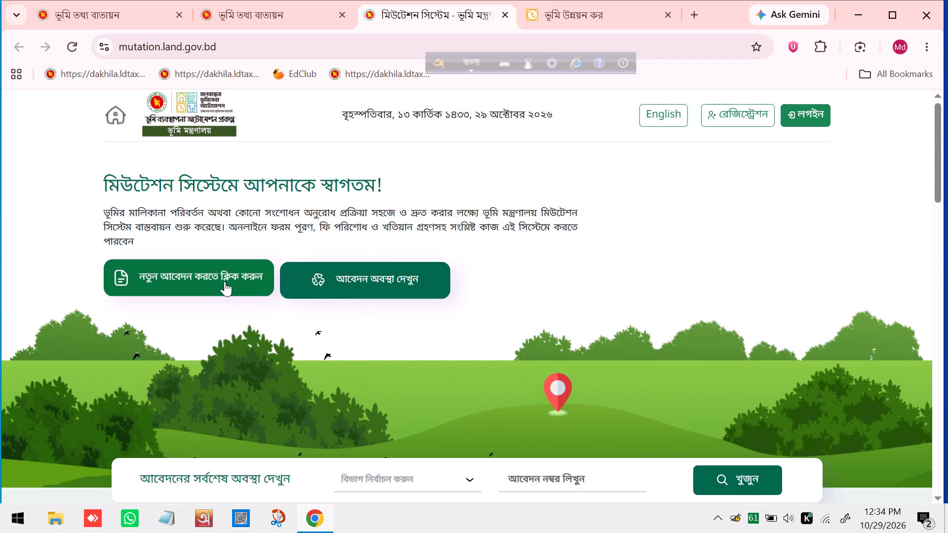
pyautogui.click(225, 281)
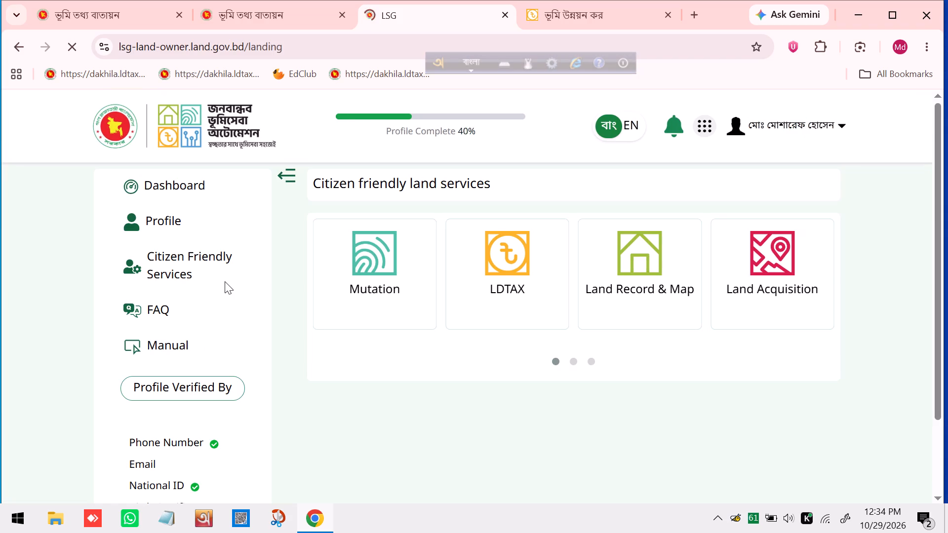
# Log out of the signed-in citizen account on the land services page.
pyautogui.click(841, 126)
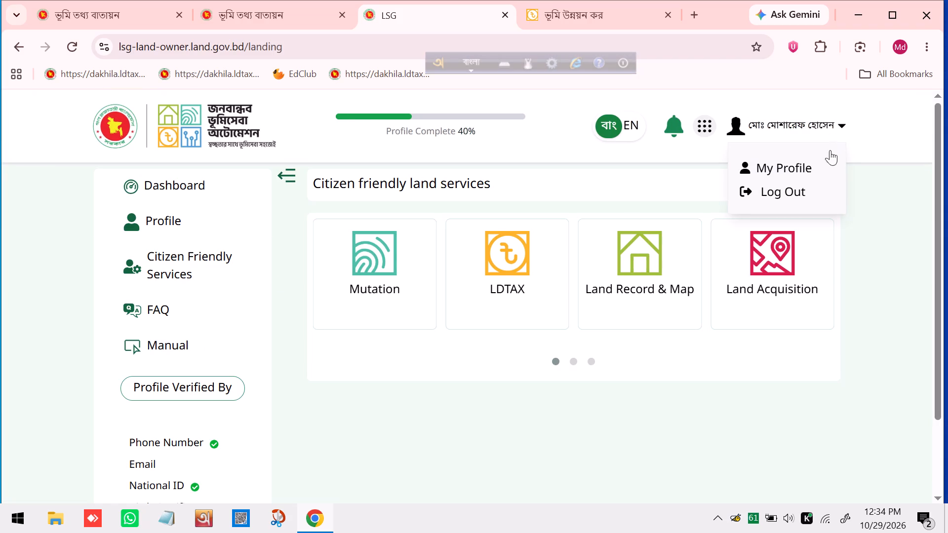
pyautogui.click(780, 191)
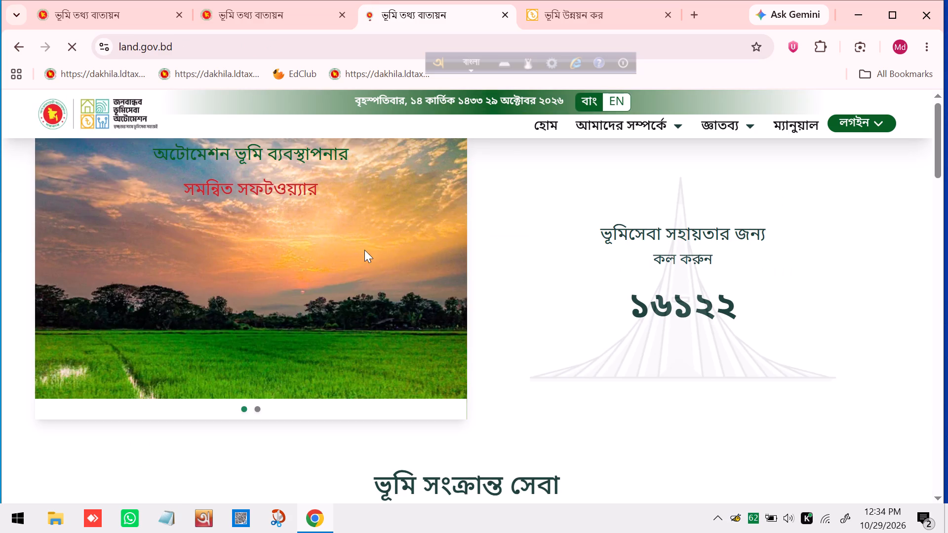
# Open the মিউটেশন service again from the land services on the land.gov.bd home page.
pyautogui.scroll(-2, 327, 256)
pyautogui.click(158, 357)
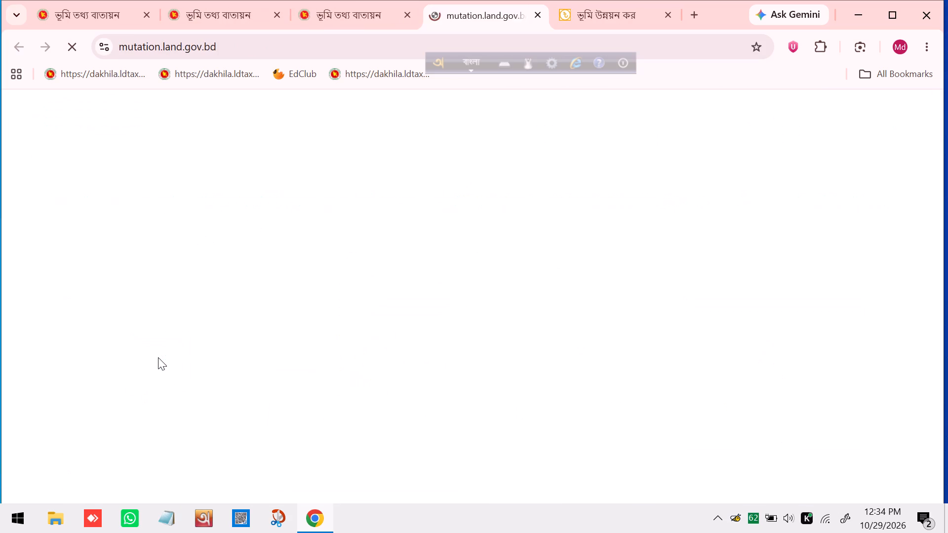
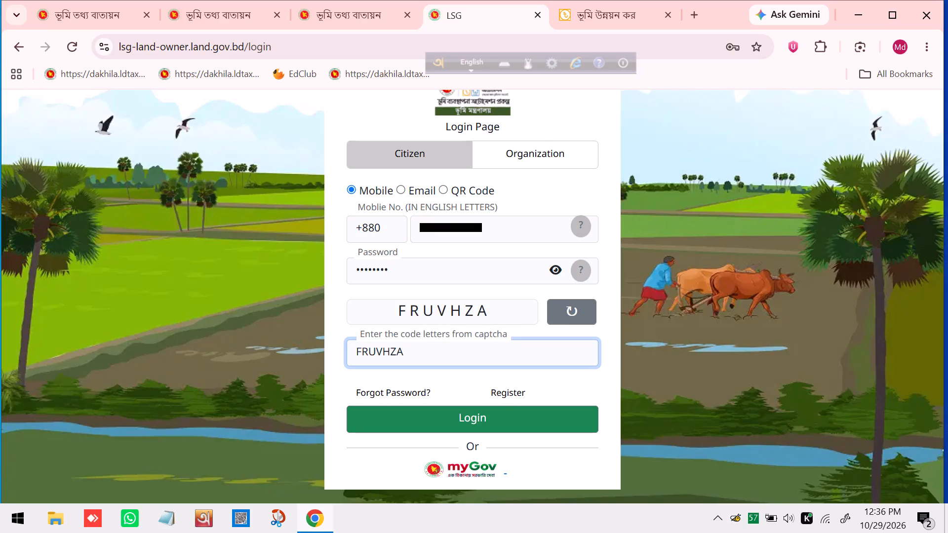
# Sign in to the citizen account, closing the login page, and re-enter the land services landing page through মিউটেশন's new application.
pyautogui.click(483, 416)
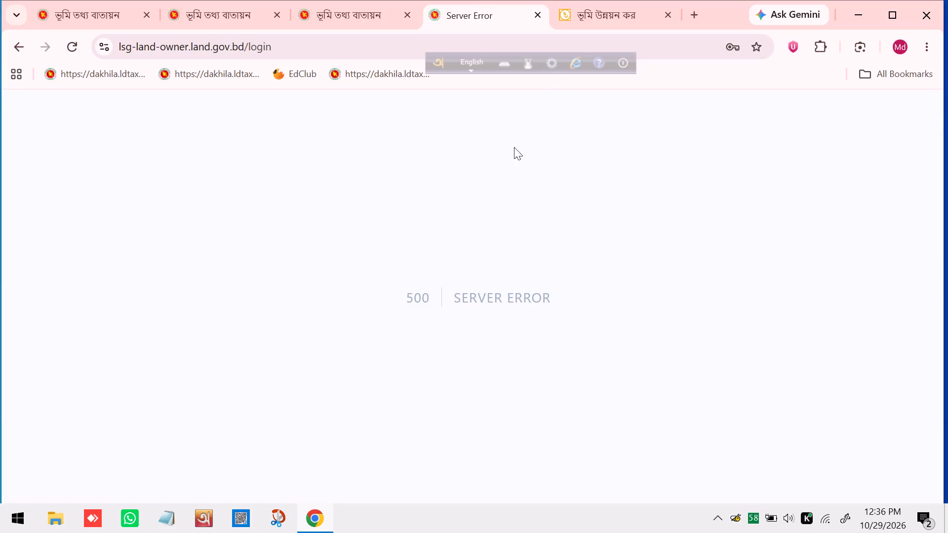
pyautogui.click(536, 18)
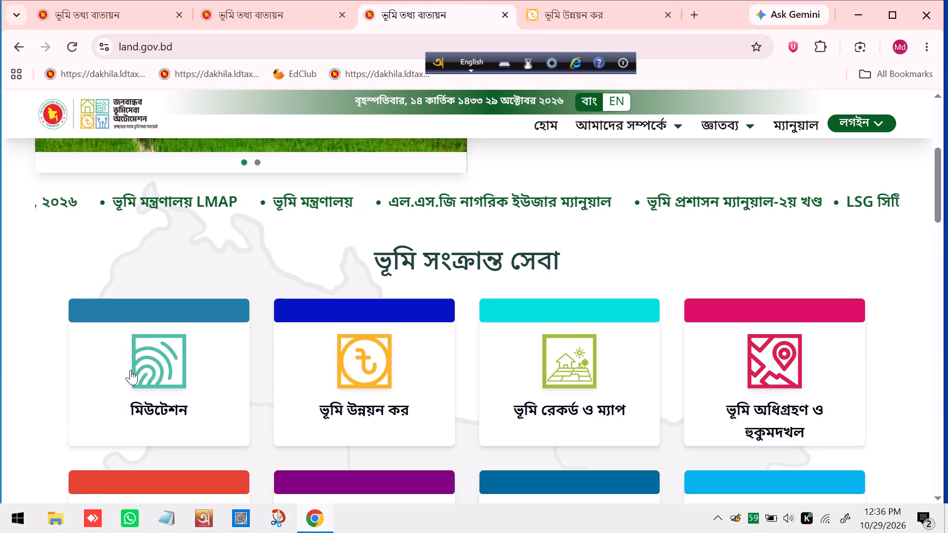
pyautogui.click(153, 365)
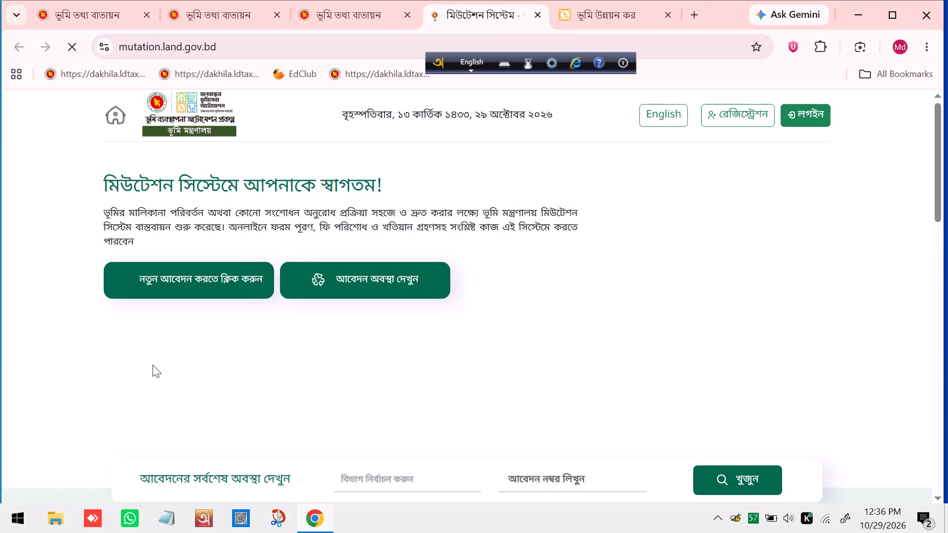
pyautogui.click(607, 478)
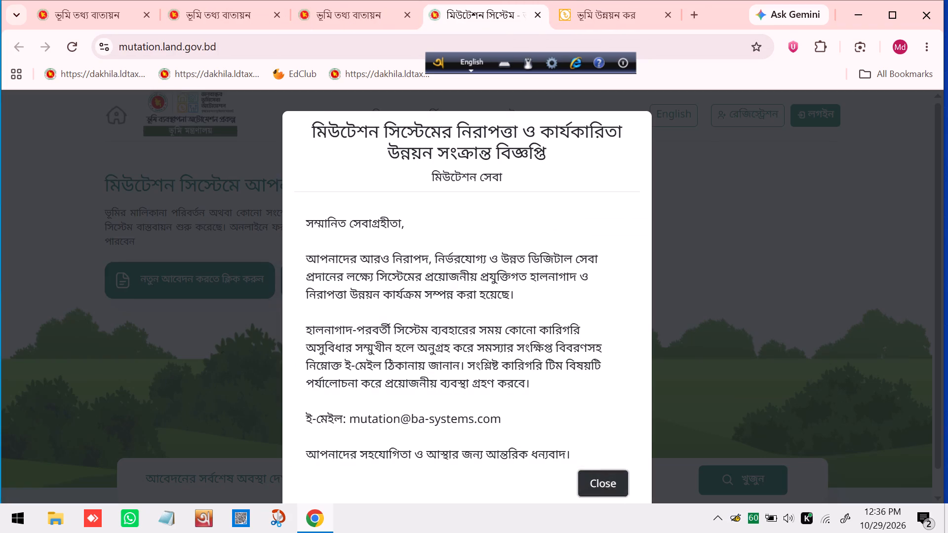
pyautogui.click(227, 271)
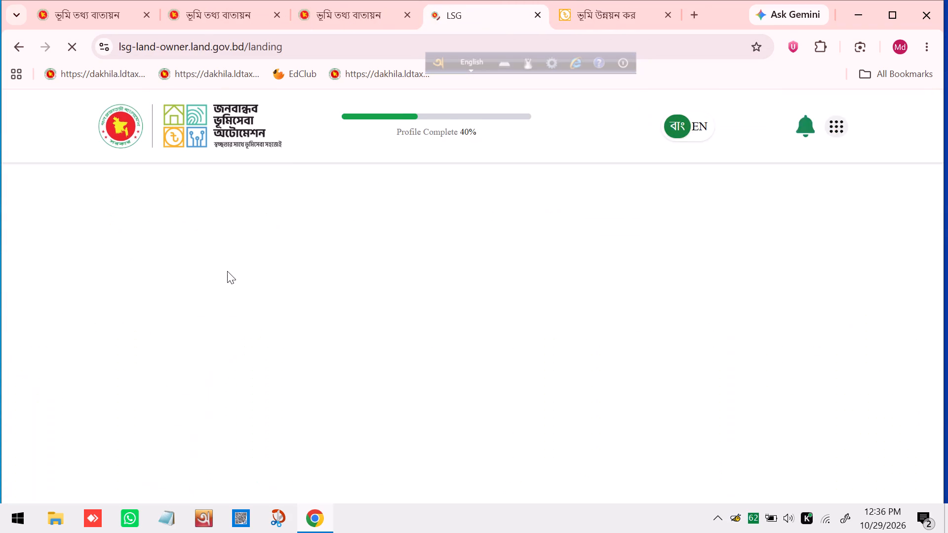
pyautogui.click(517, 257)
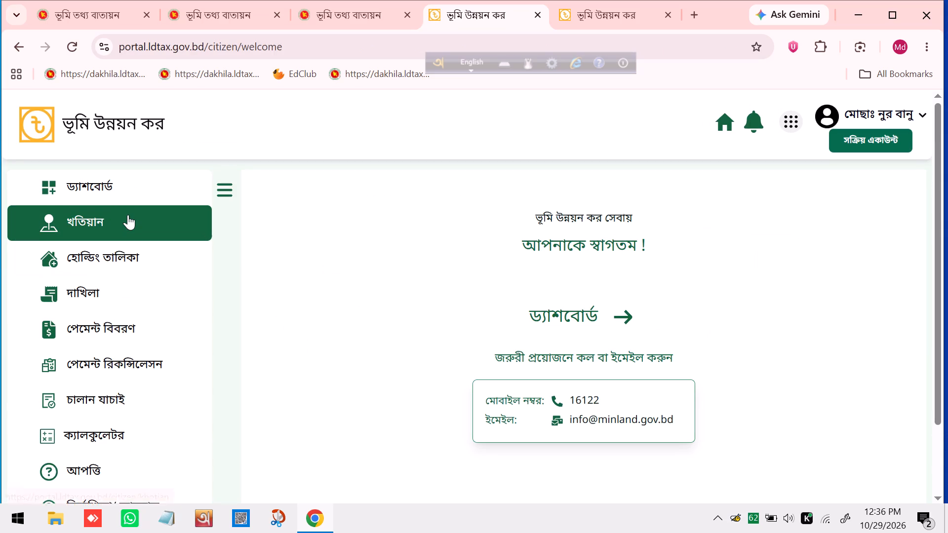
pyautogui.click(128, 215)
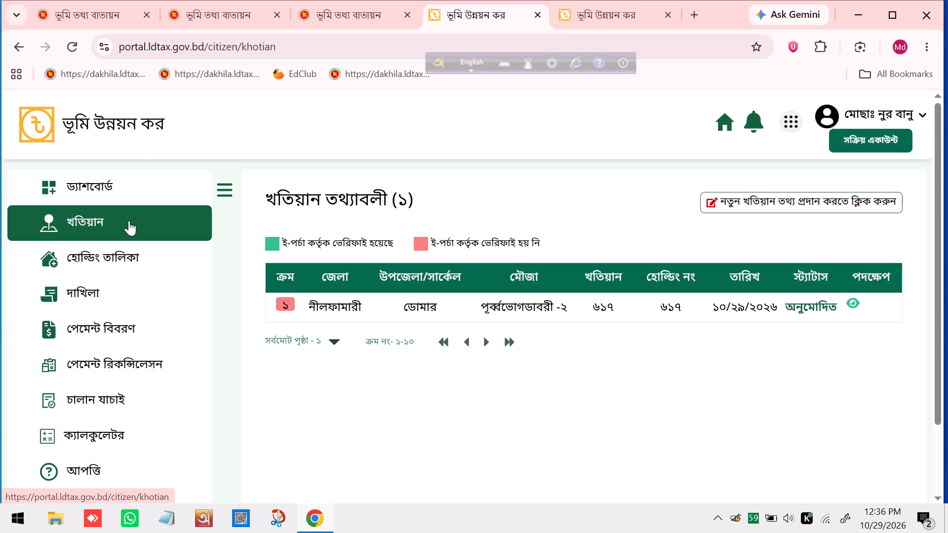
pyautogui.click(132, 255)
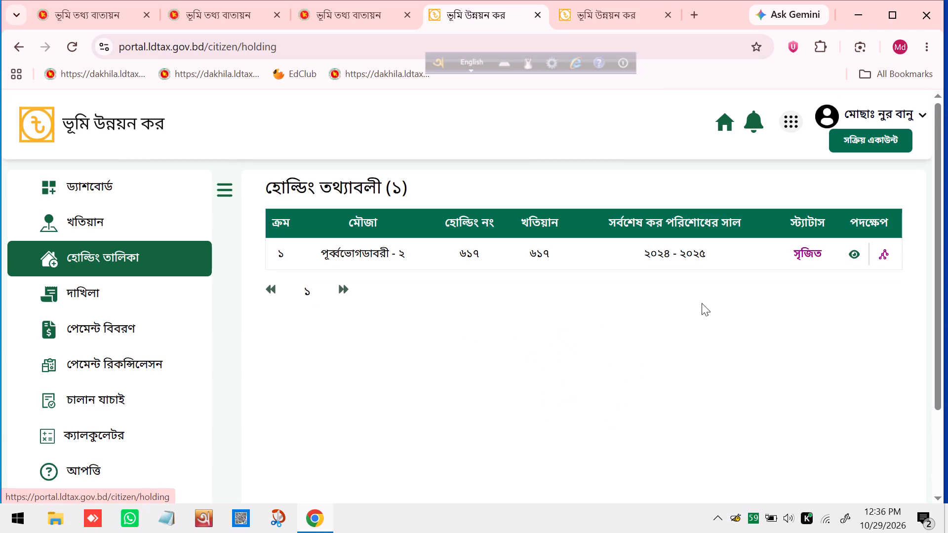
pyautogui.click(854, 254)
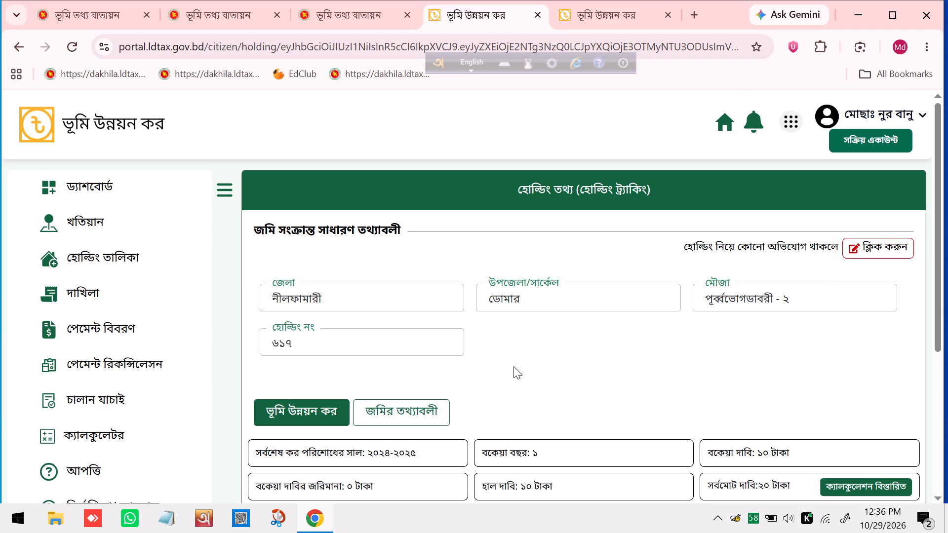
# Examine holding ৬১৭'s tax dues and owner information, as well as its plots and land use under জমির তথ্যাবলী.
pyautogui.scroll(-1, 513, 366)
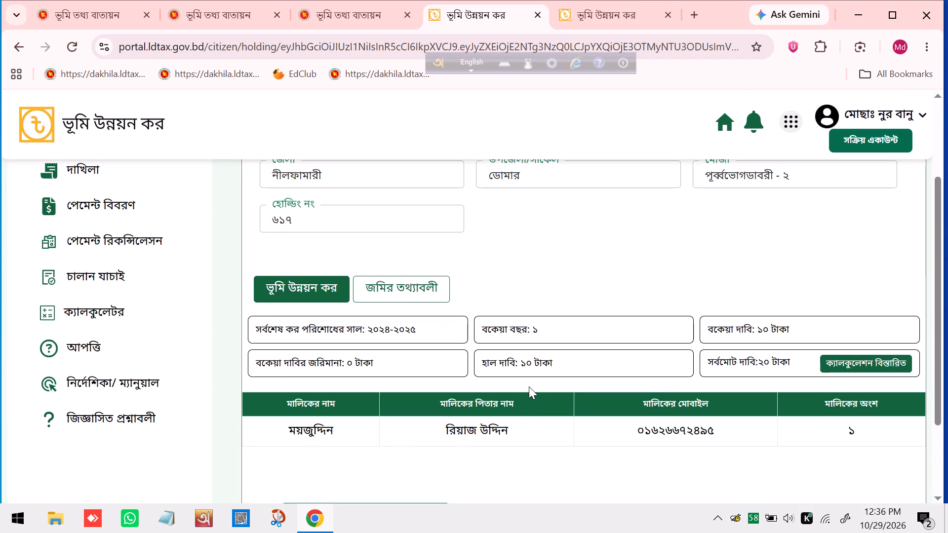
pyautogui.scroll(1, 526, 322)
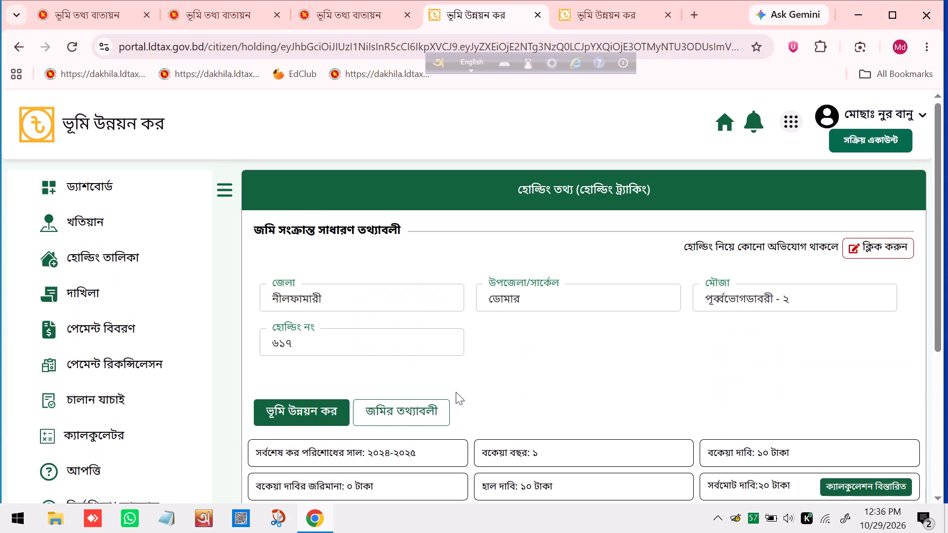
pyautogui.click(390, 414)
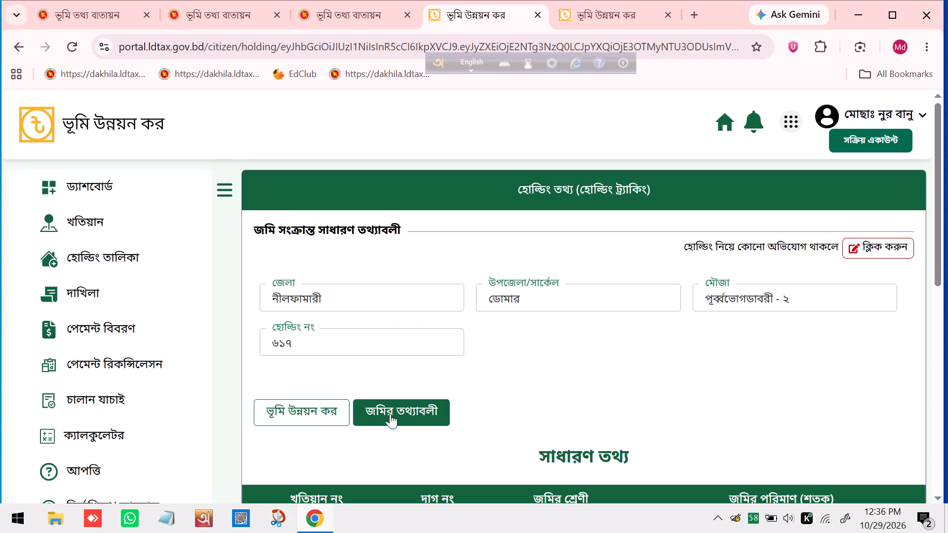
pyautogui.scroll(-2, 483, 378)
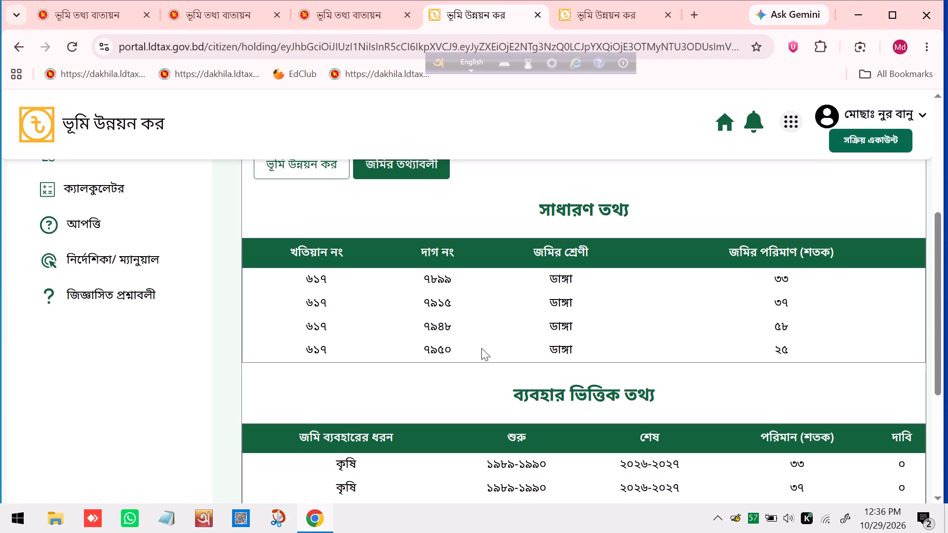
pyautogui.scroll(2, 261, 232)
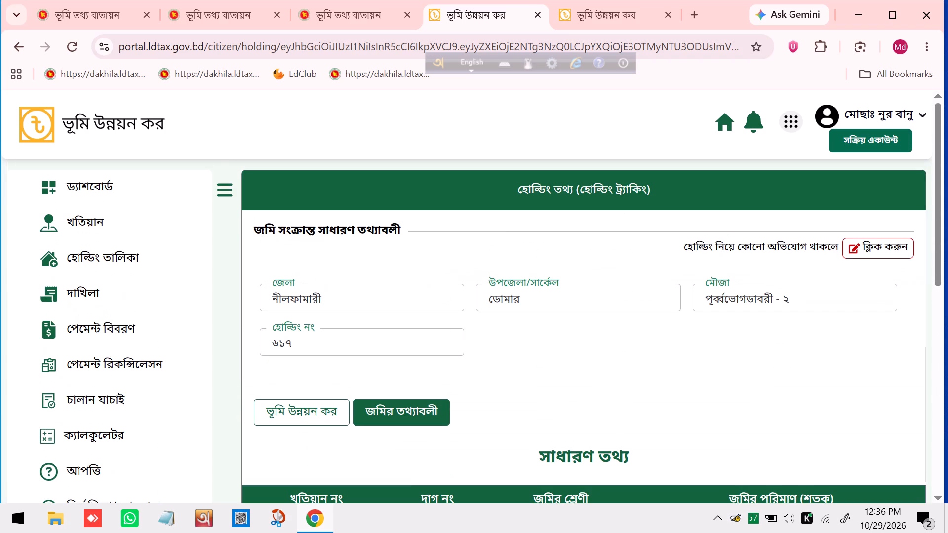
pyautogui.click(314, 407)
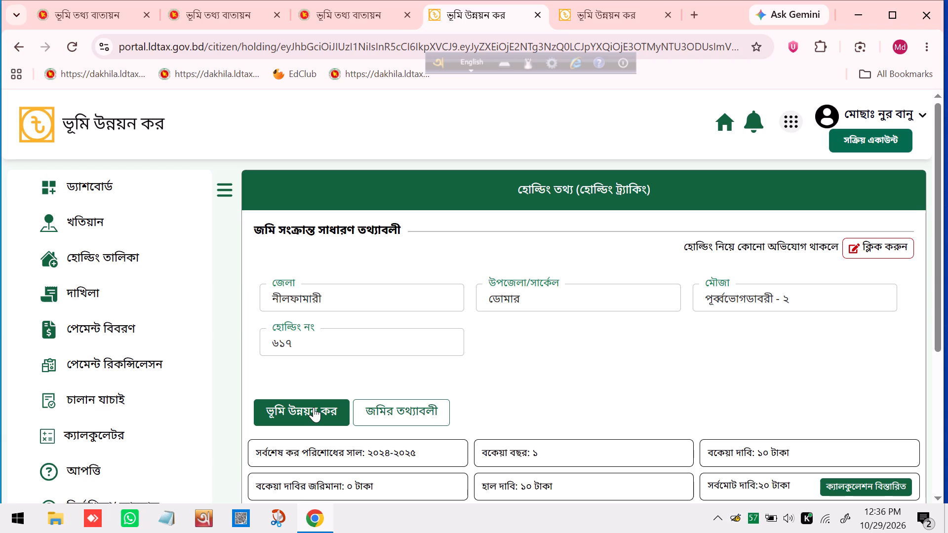
pyautogui.scroll(-2, 399, 330)
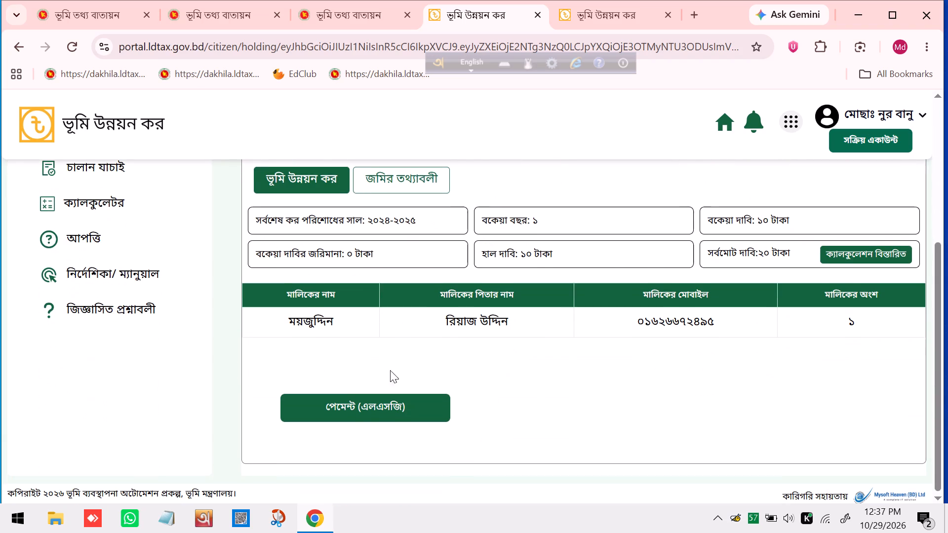
pyautogui.click(372, 401)
pyautogui.click(592, 459)
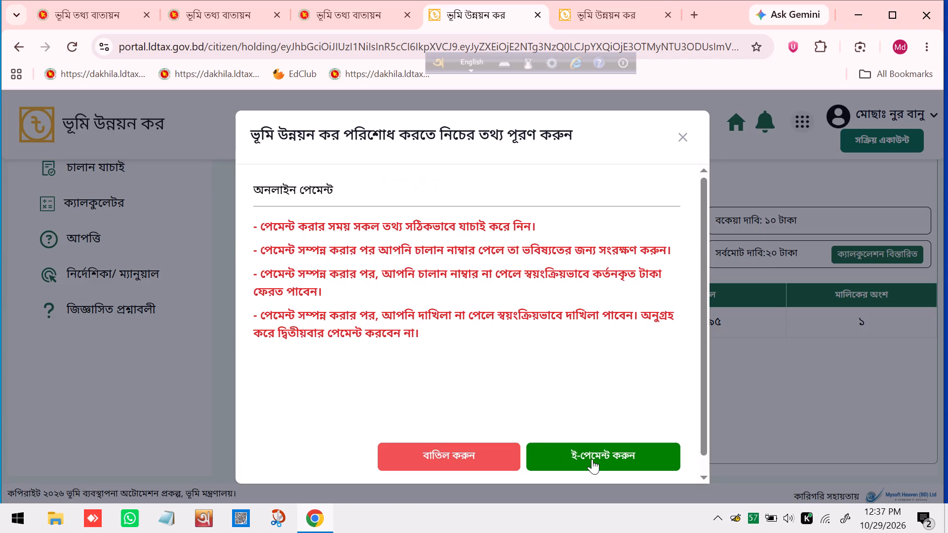
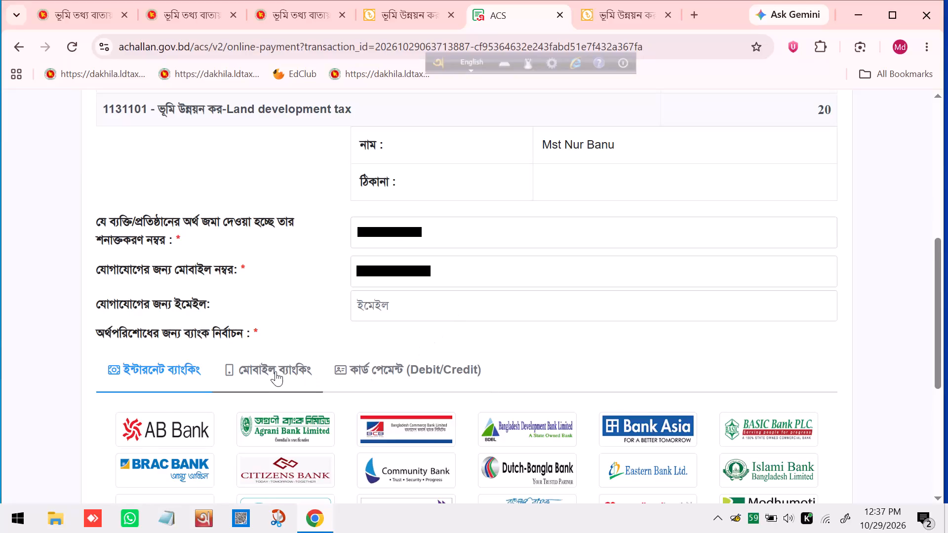
# Choose বিকাশ (bKash) under mobile banking as the land tax payment method, save, and proceed to the bKash payment gateway.
pyautogui.click(275, 370)
pyautogui.scroll(-1, 407, 276)
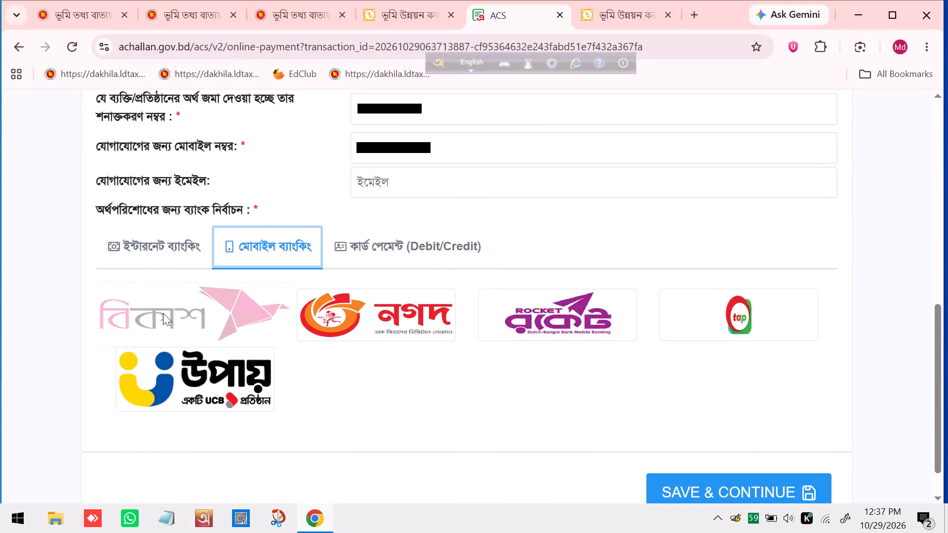
pyautogui.click(163, 313)
pyautogui.click(690, 489)
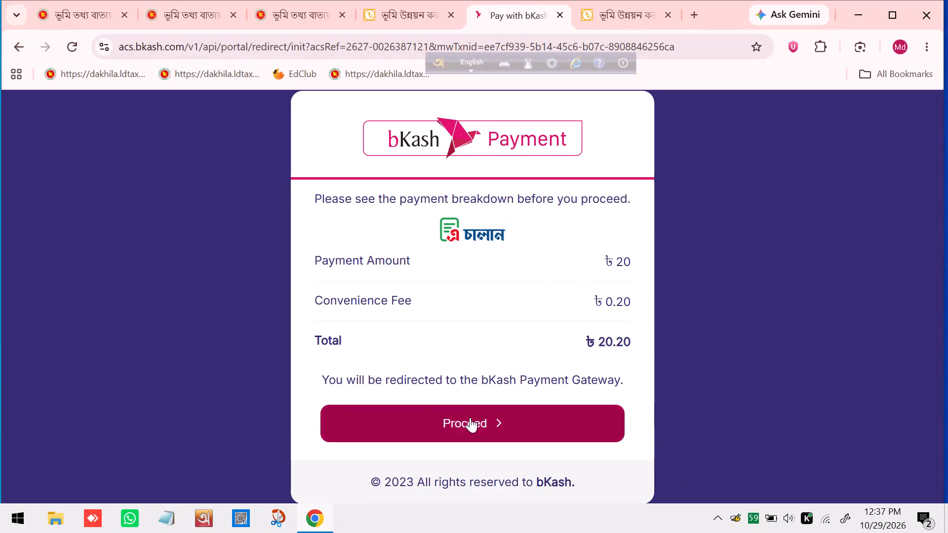
pyautogui.click(470, 418)
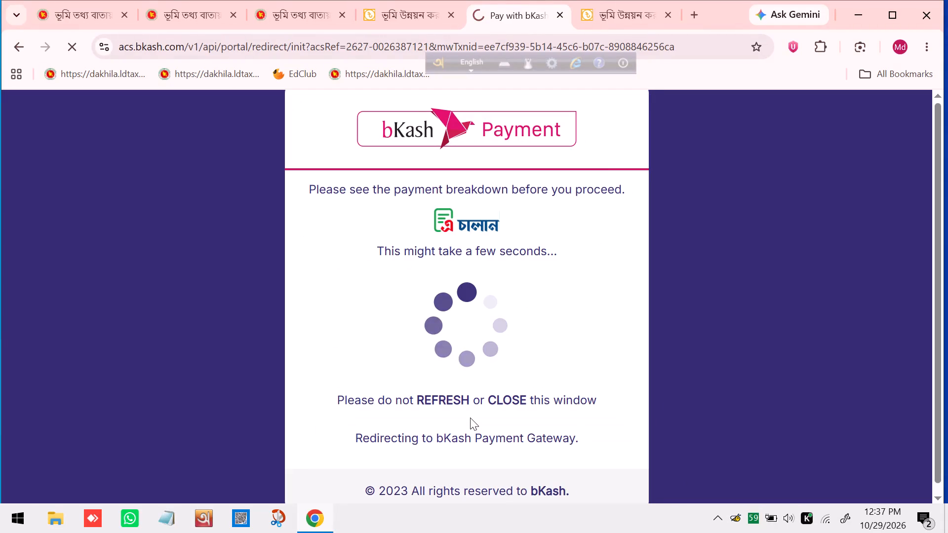
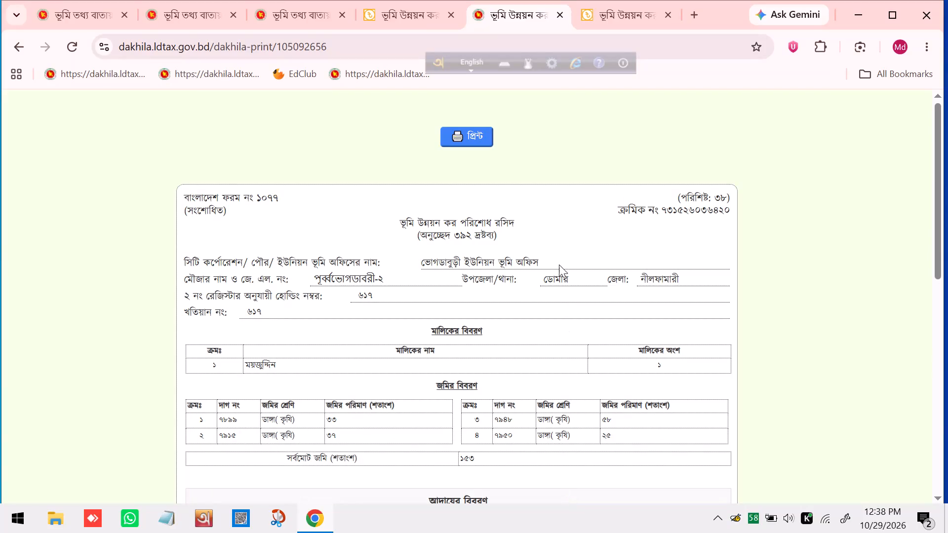
pyautogui.click(475, 140)
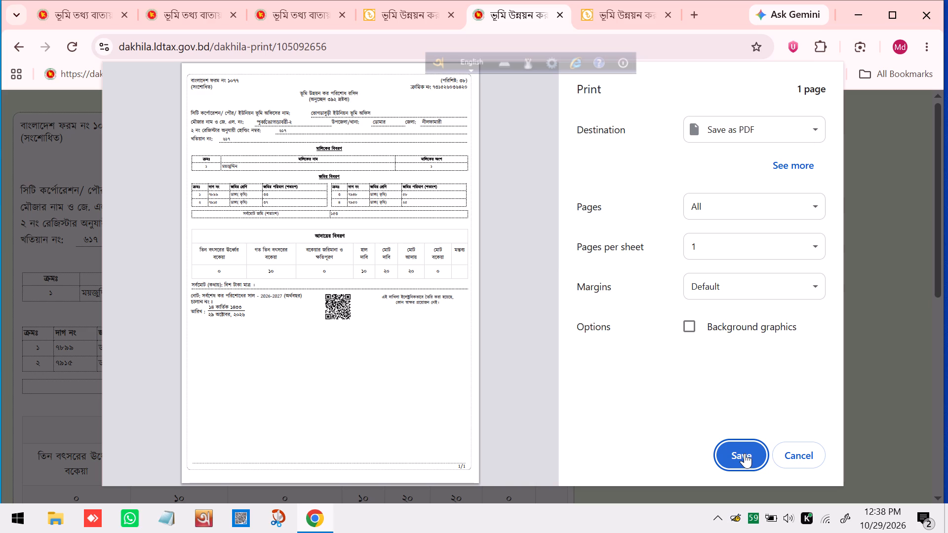
pyautogui.click(745, 453)
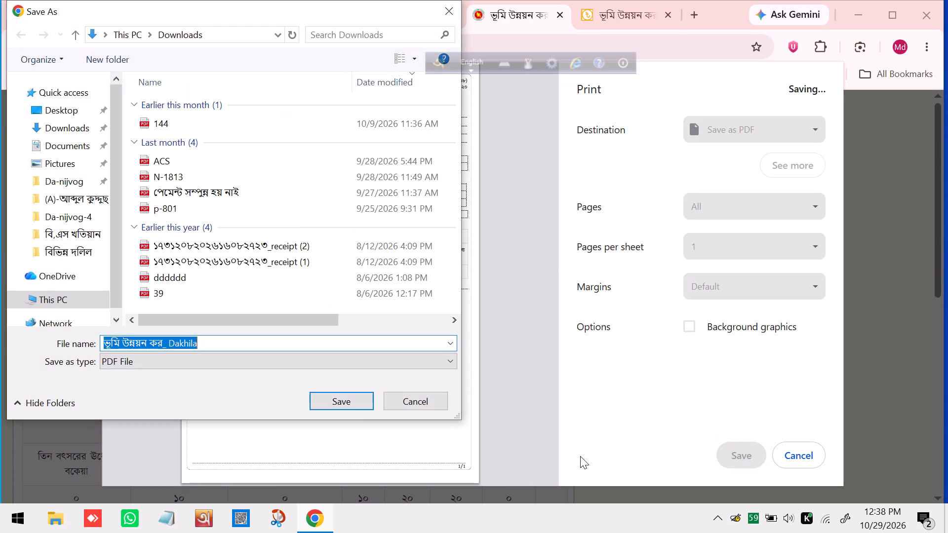
pyautogui.press('BackSpace')
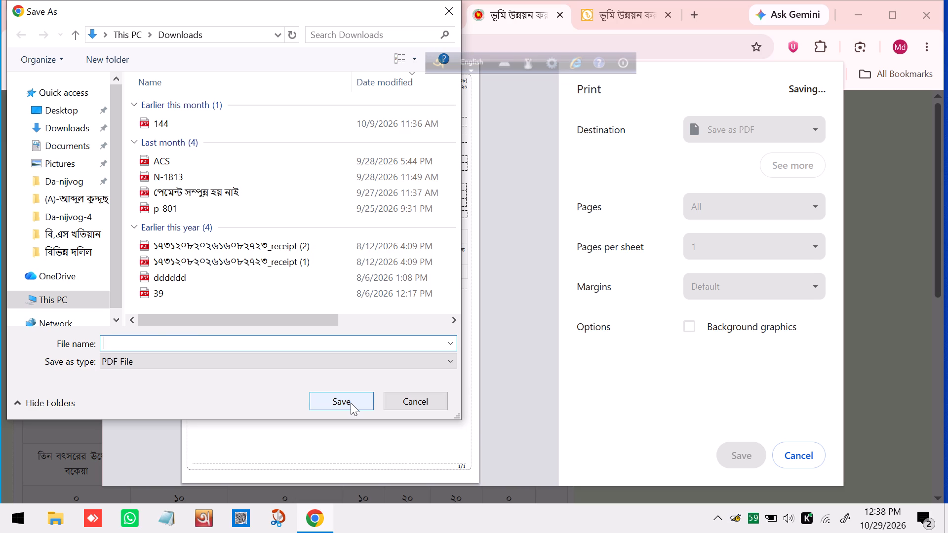
pyautogui.write('p--')
pyautogui.write('617')
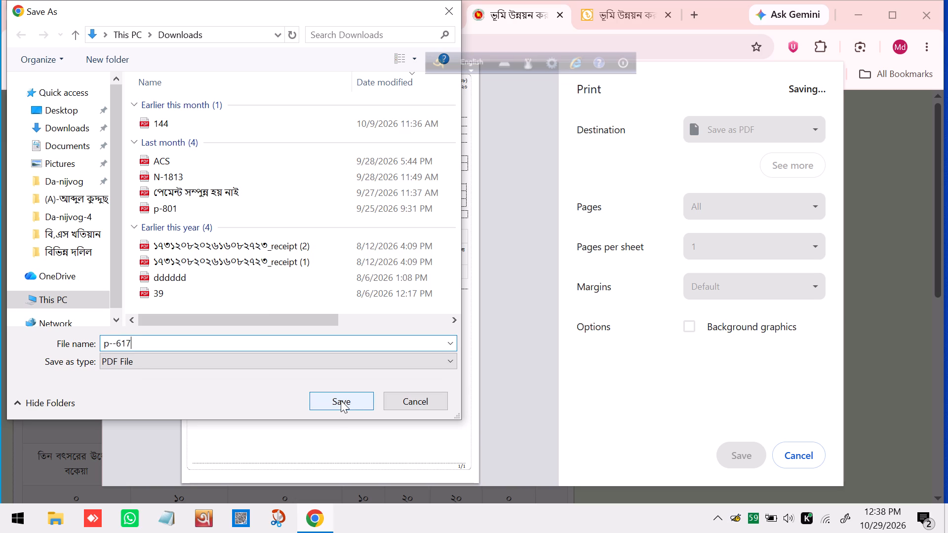
pyautogui.click(341, 400)
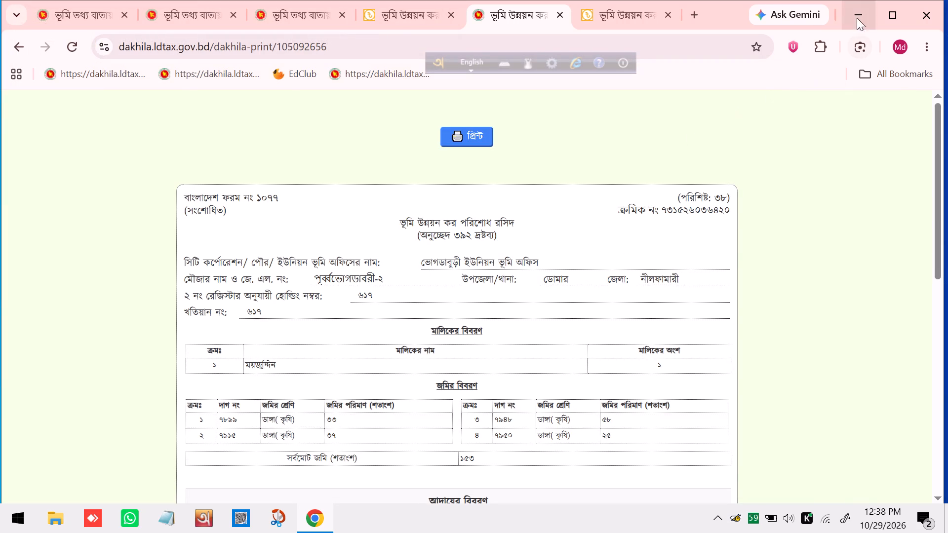
# Switch to File Explorer and move the p--617 PDF from the Downloads folder to an empty spot on the desktop, closing the folder window.
pyautogui.click(857, 11)
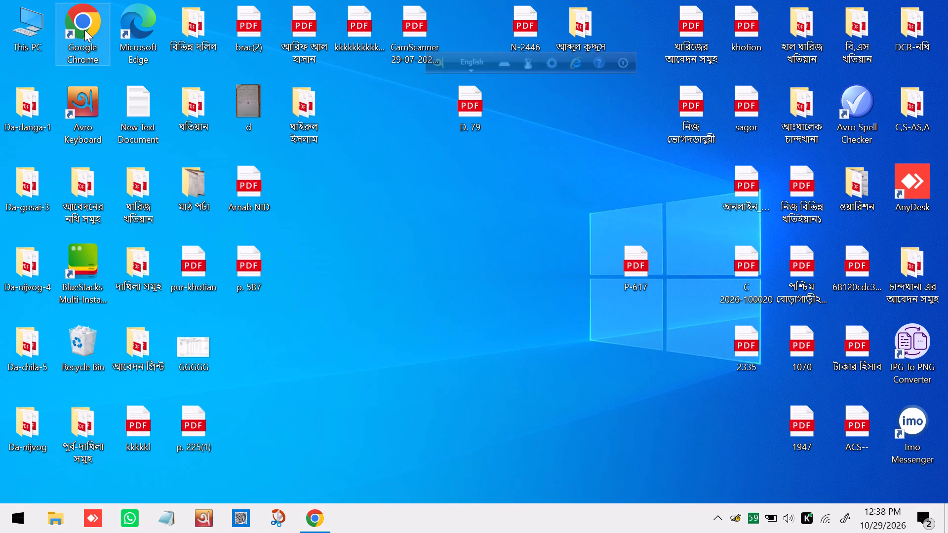
pyautogui.click(21, 24)
pyautogui.click(21, 24)
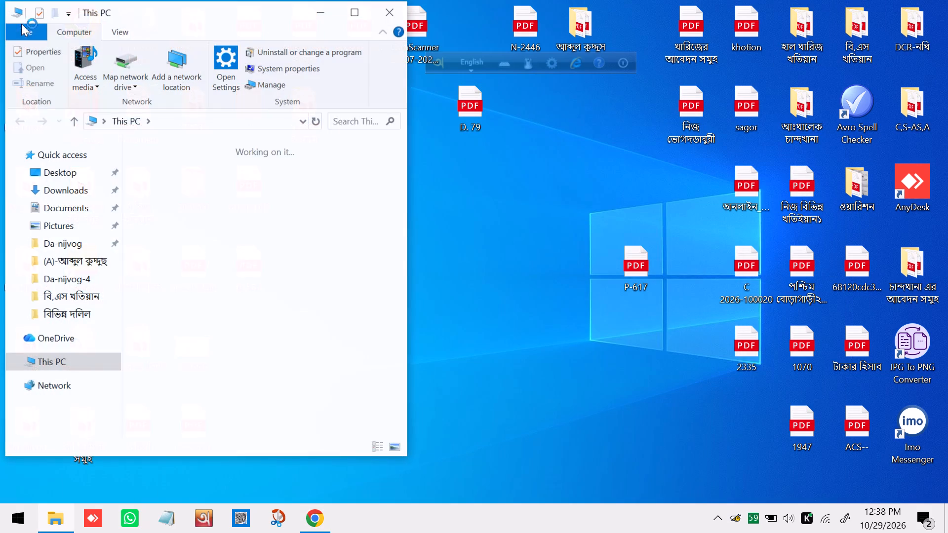
pyautogui.click(375, 194)
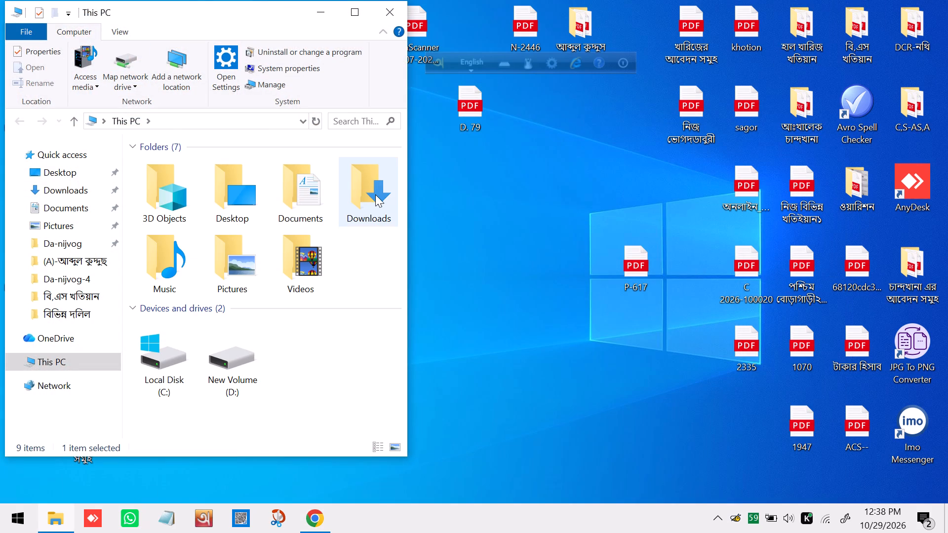
pyautogui.click(375, 194)
pyautogui.click(217, 188)
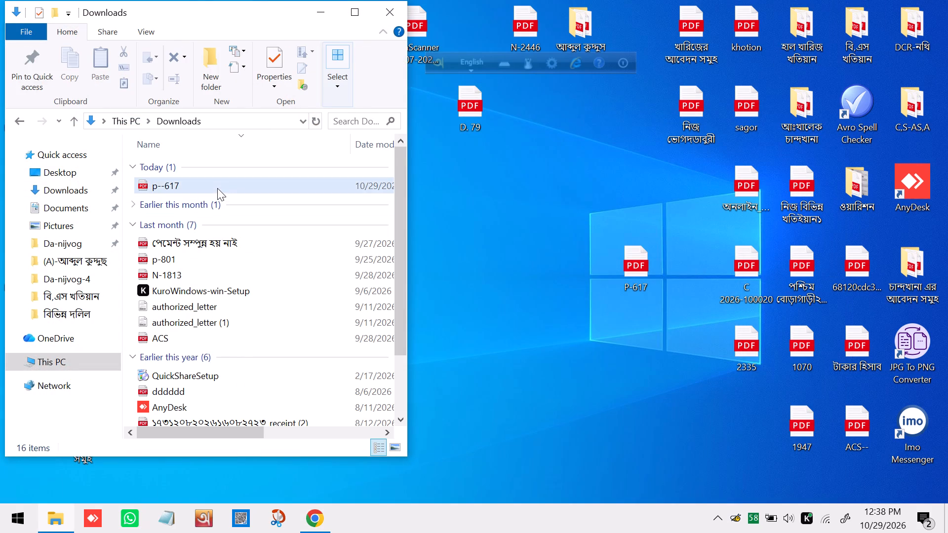
pyautogui.moveTo(217, 188); pyautogui.dragTo(545, 407)
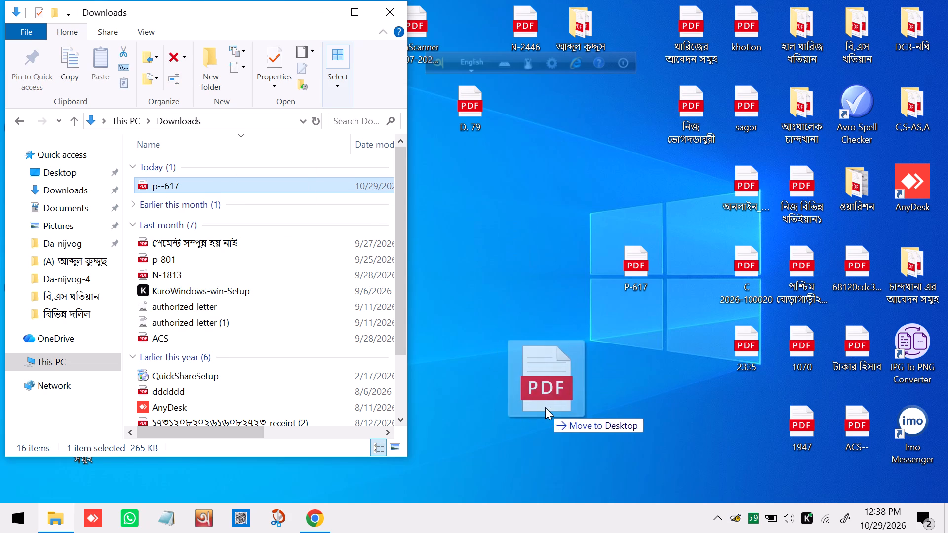
pyautogui.moveTo(545, 407); pyautogui.dragTo(546, 408)
pyautogui.click(393, 11)
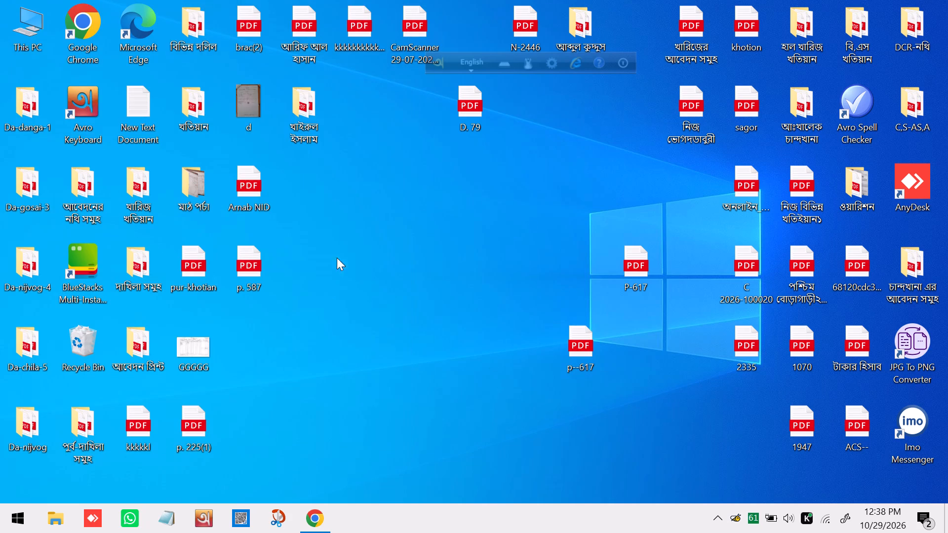
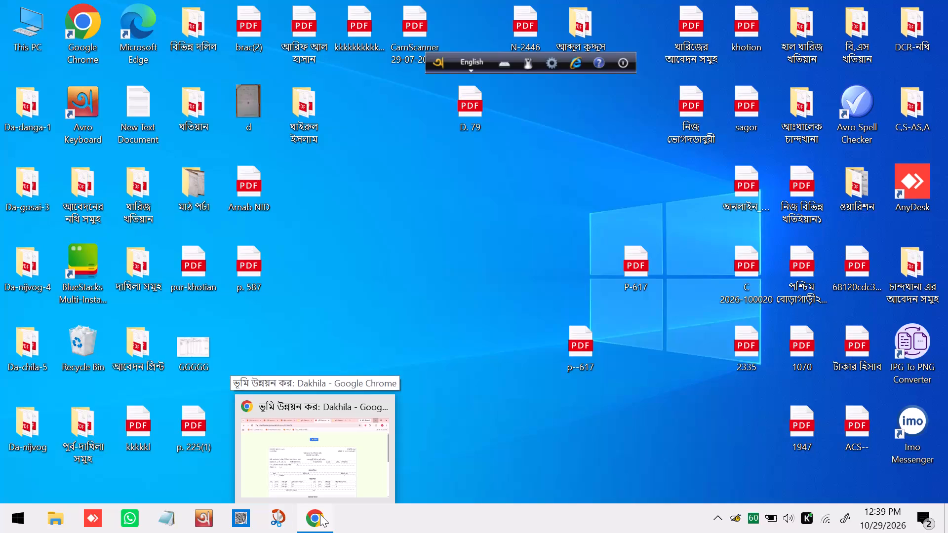
# Switch to Chrome and check the dashboard, khatian list and holding list on the land tax portal.
pyautogui.click(320, 514)
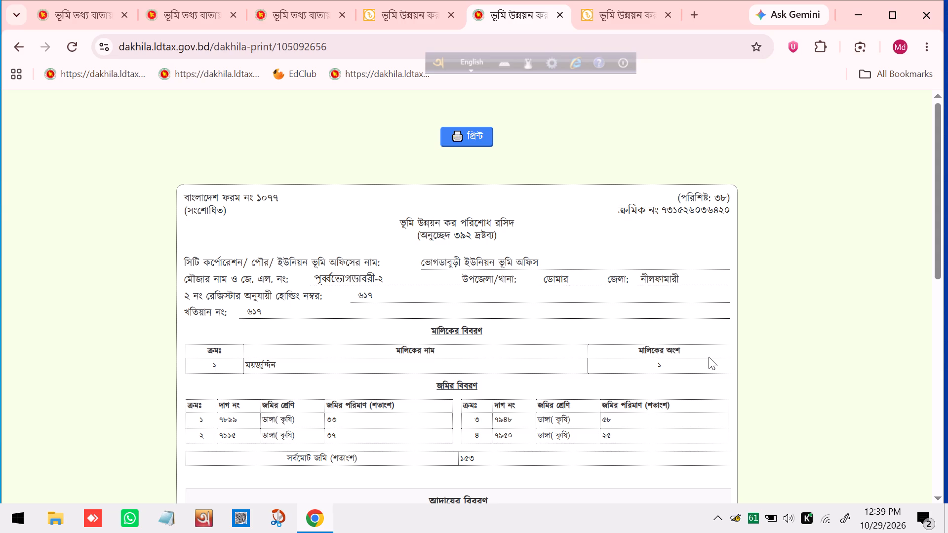
pyautogui.rightClick(947, 195)
pyautogui.moveTo(947, 344); pyautogui.dragTo(940, 351)
pyautogui.rightClick(947, 329)
pyautogui.click(839, 369)
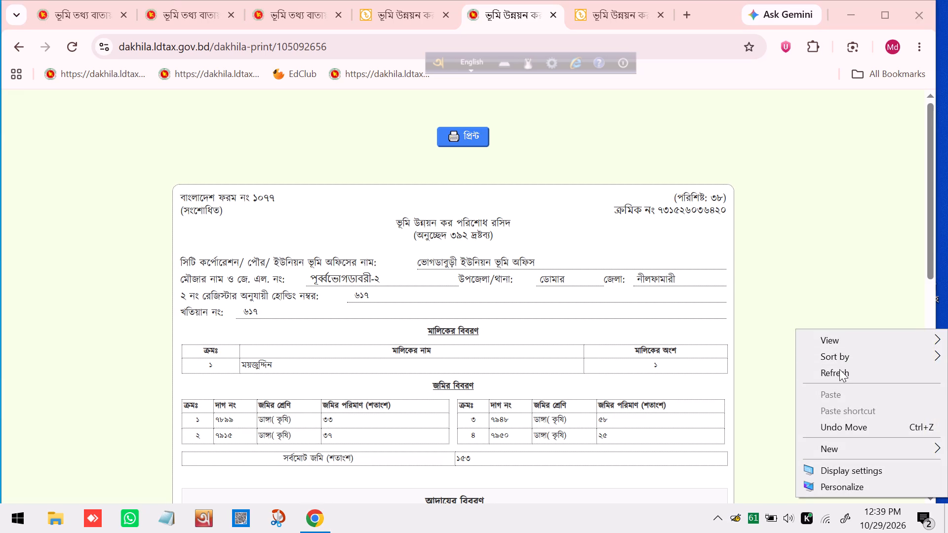
pyautogui.click(612, 15)
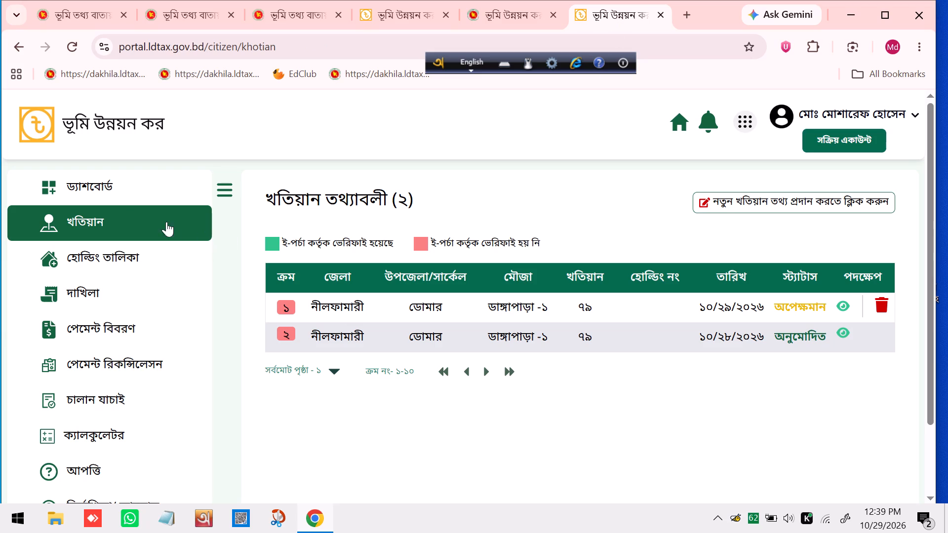
pyautogui.click(136, 187)
pyautogui.click(130, 255)
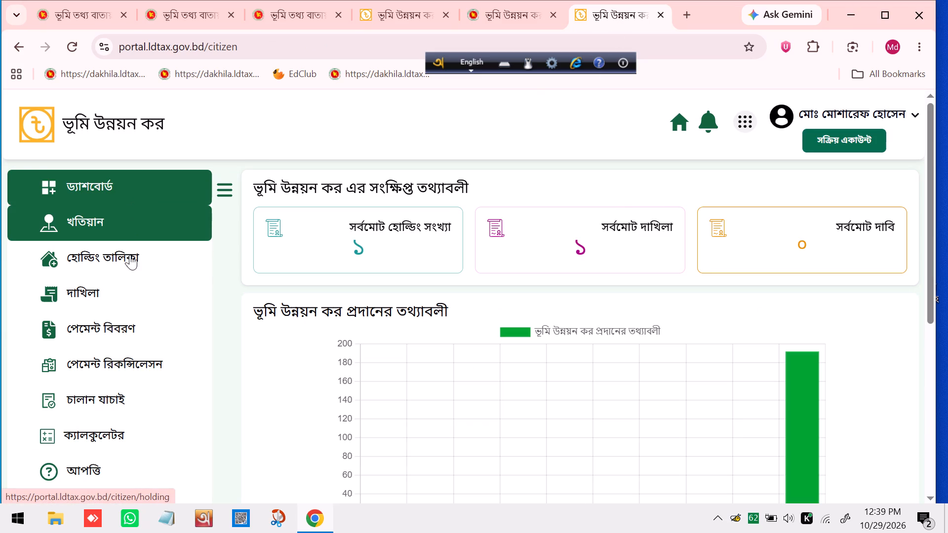
pyautogui.click(116, 226)
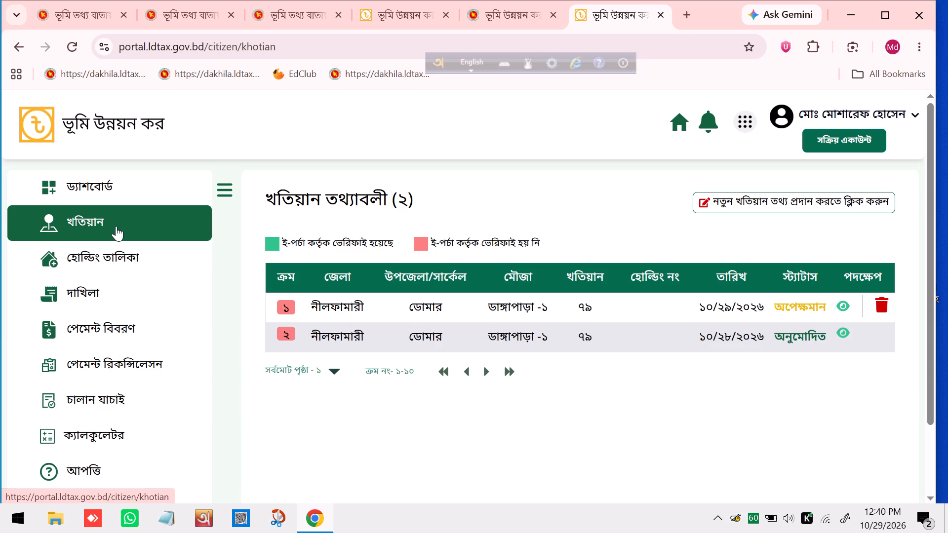
pyautogui.click(116, 249)
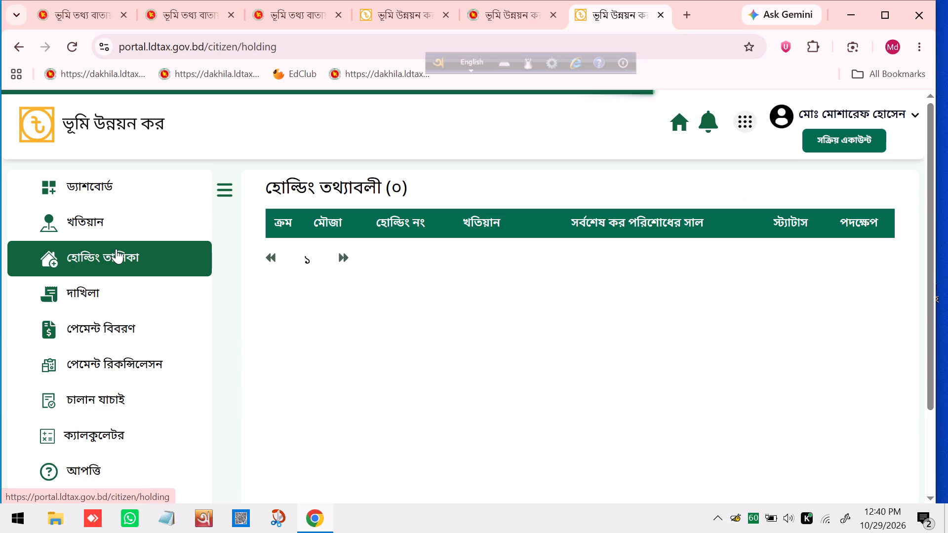
pyautogui.click(111, 220)
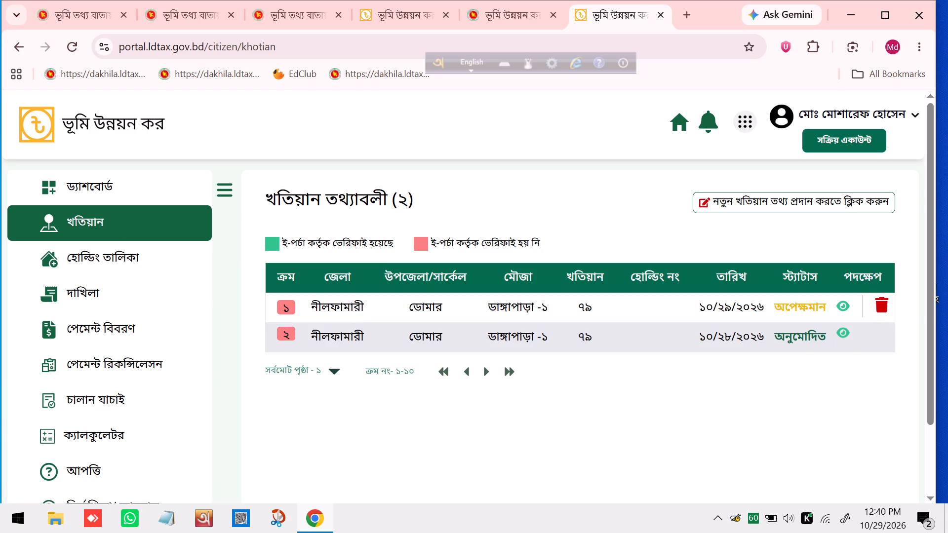
pyautogui.click(98, 218)
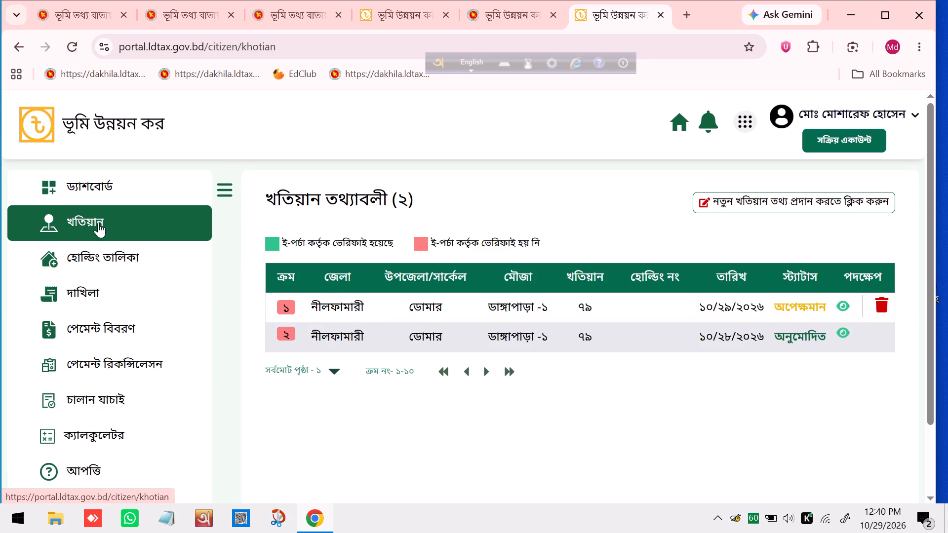
pyautogui.click(110, 255)
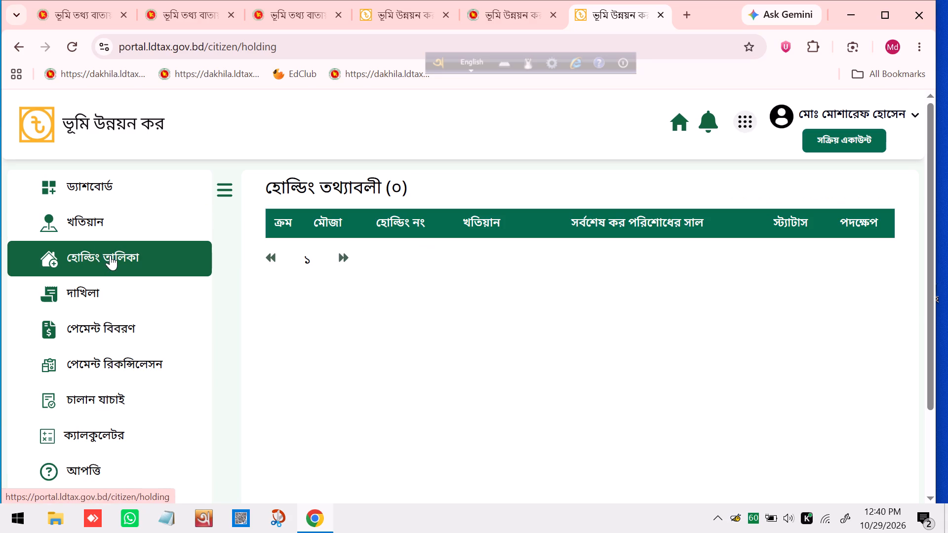
pyautogui.click(108, 226)
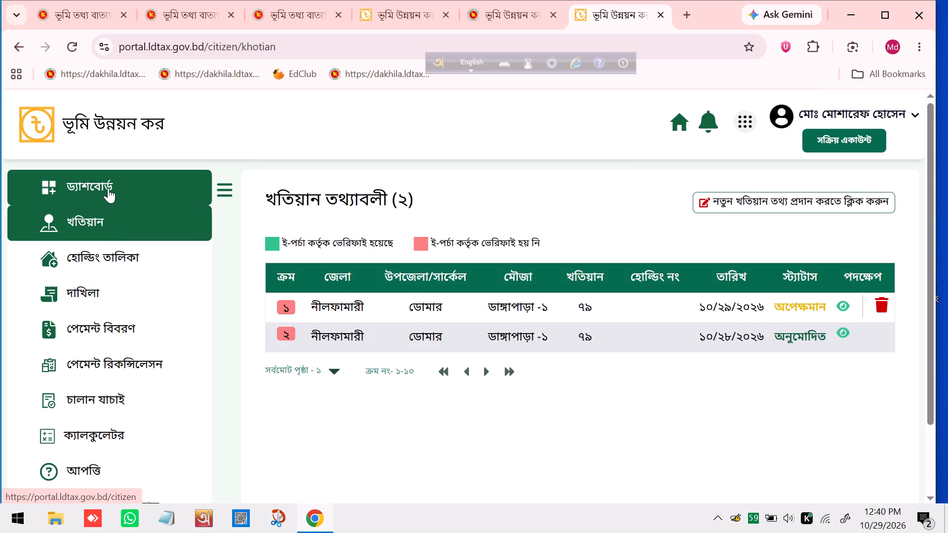
pyautogui.click(108, 188)
pyautogui.click(107, 229)
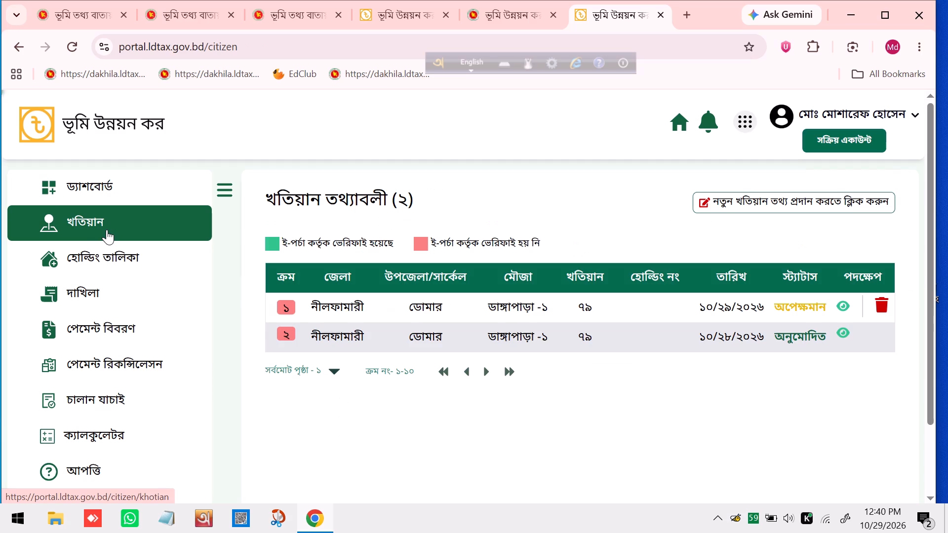
pyautogui.click(123, 252)
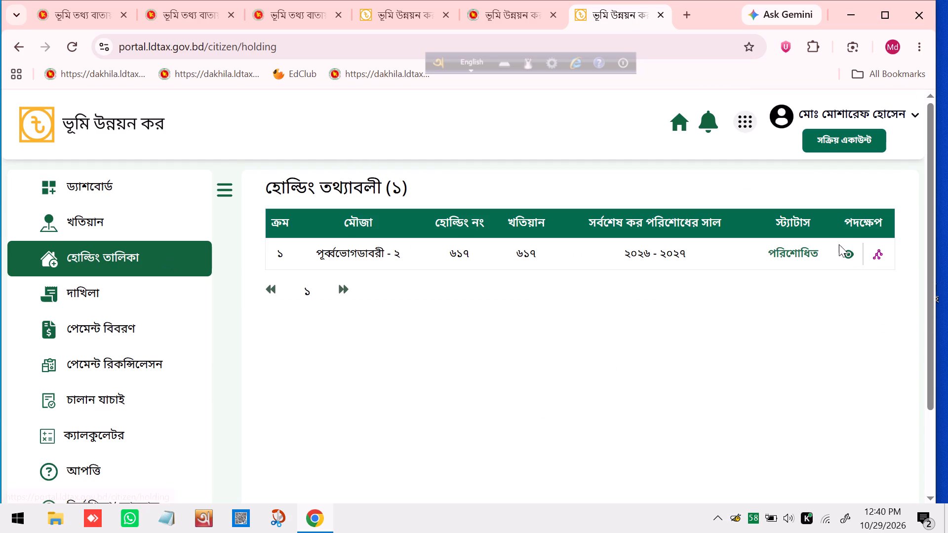
pyautogui.click(848, 254)
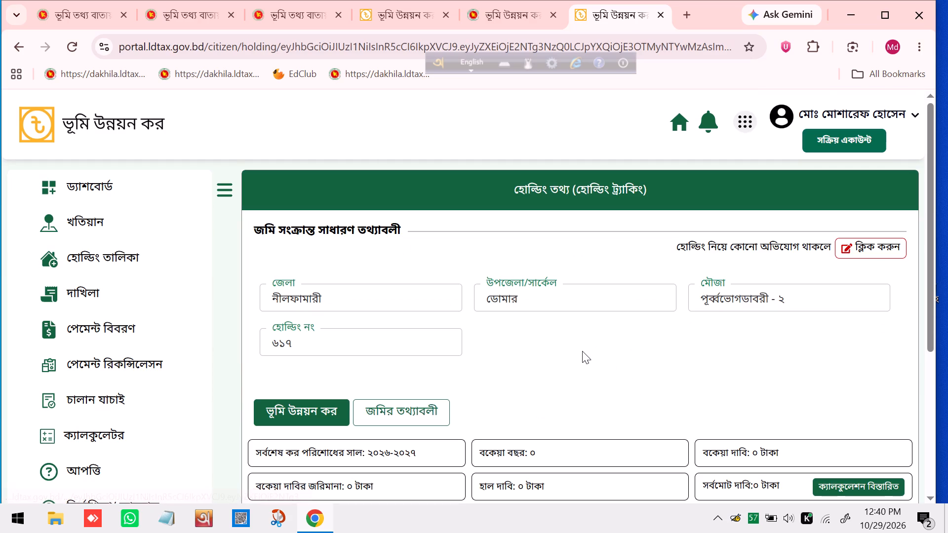
pyautogui.scroll(-1, 582, 351)
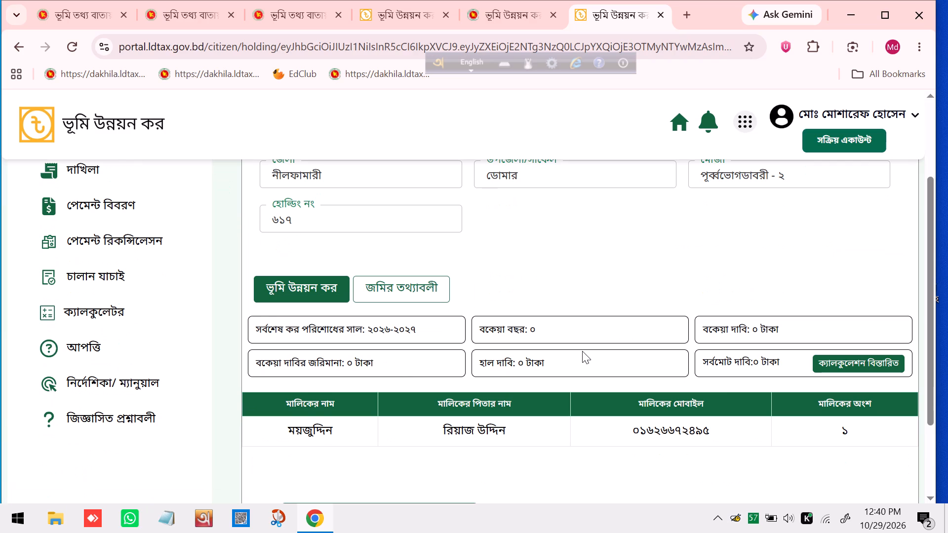
pyautogui.scroll(-2, 582, 351)
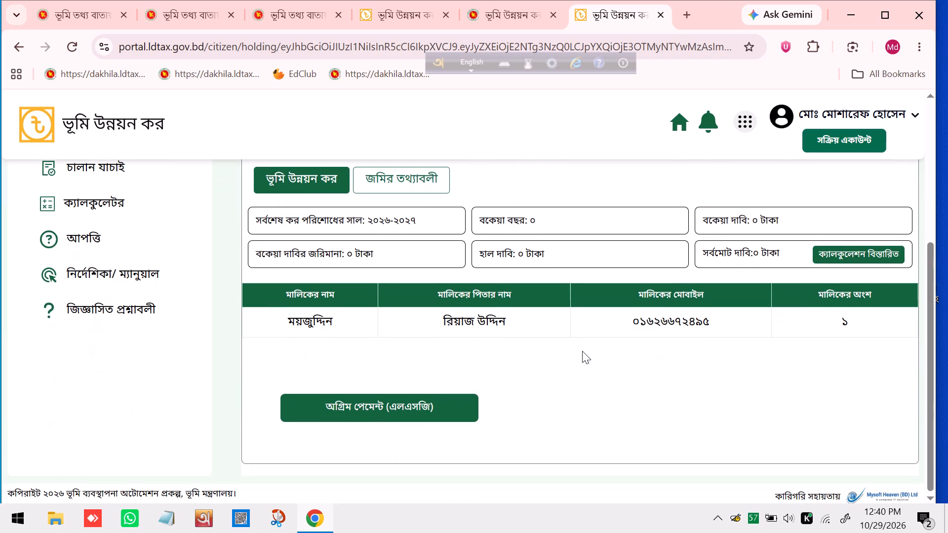
pyautogui.scroll(3, 582, 351)
pyautogui.click(120, 192)
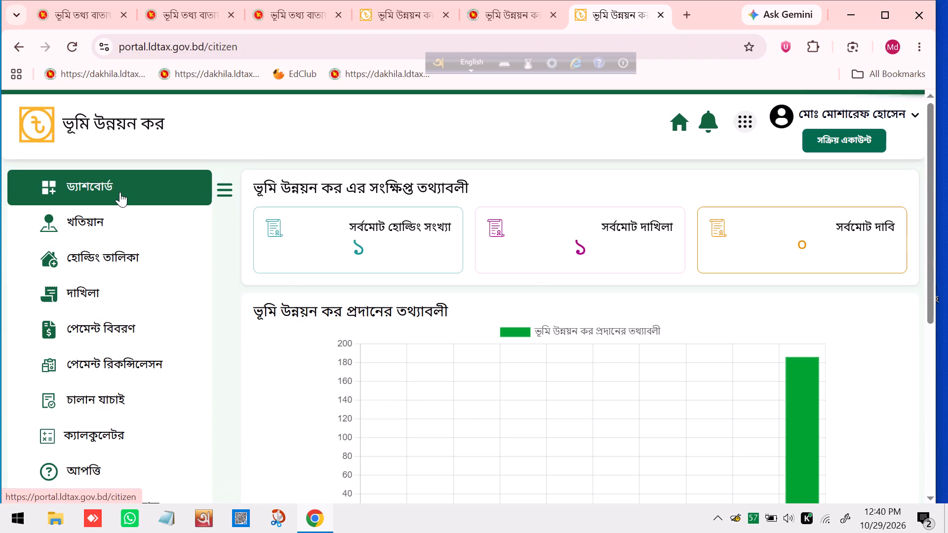
pyautogui.click(116, 221)
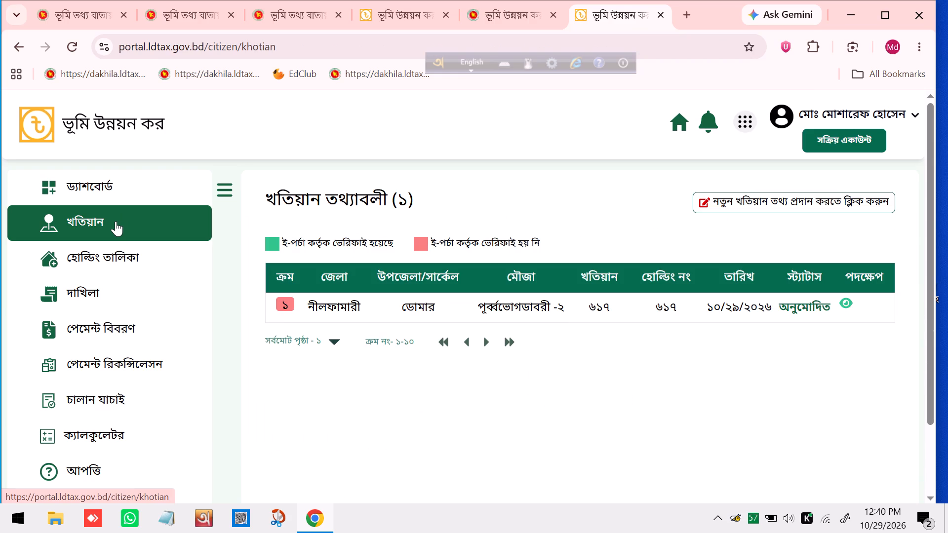
pyautogui.click(124, 252)
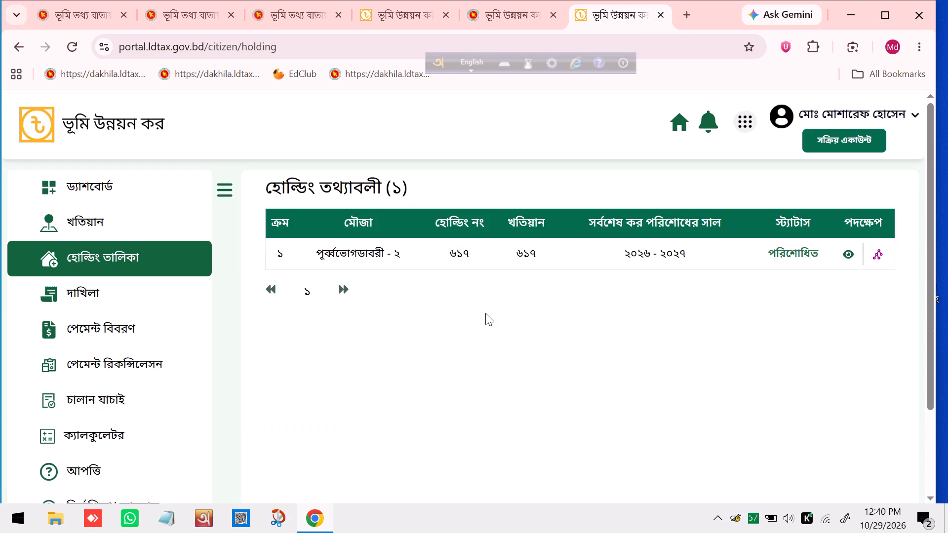
pyautogui.scroll(-2, 485, 313)
pyautogui.scroll(2, 485, 313)
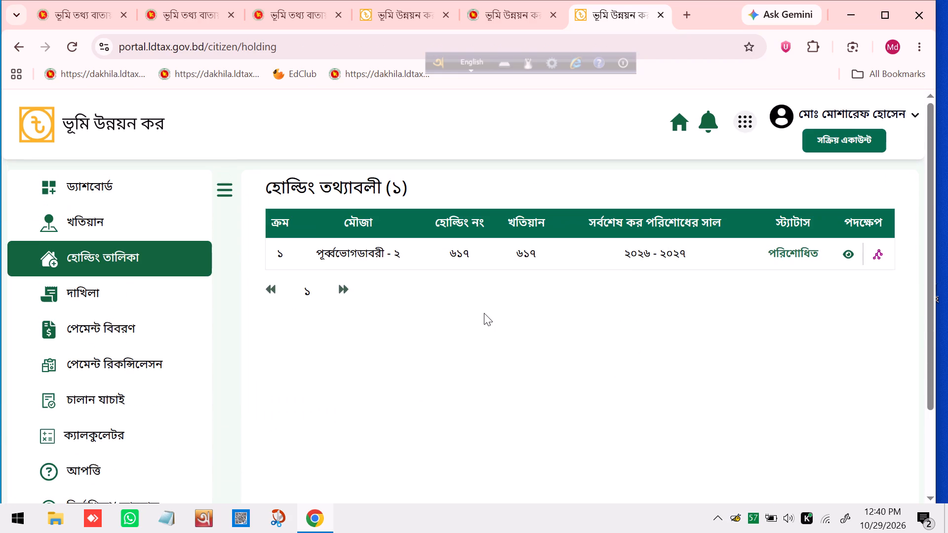
pyautogui.click(848, 254)
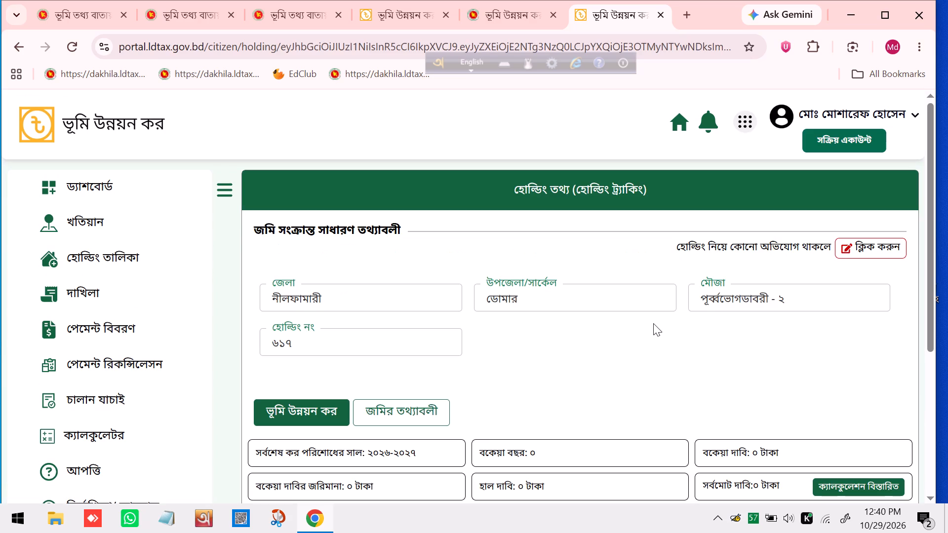
pyautogui.scroll(-2, 593, 369)
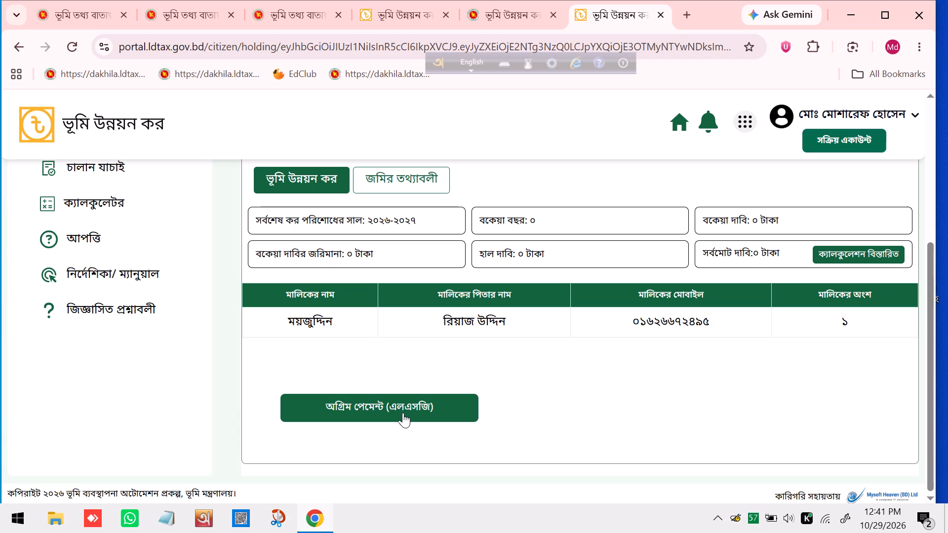
pyautogui.click(403, 413)
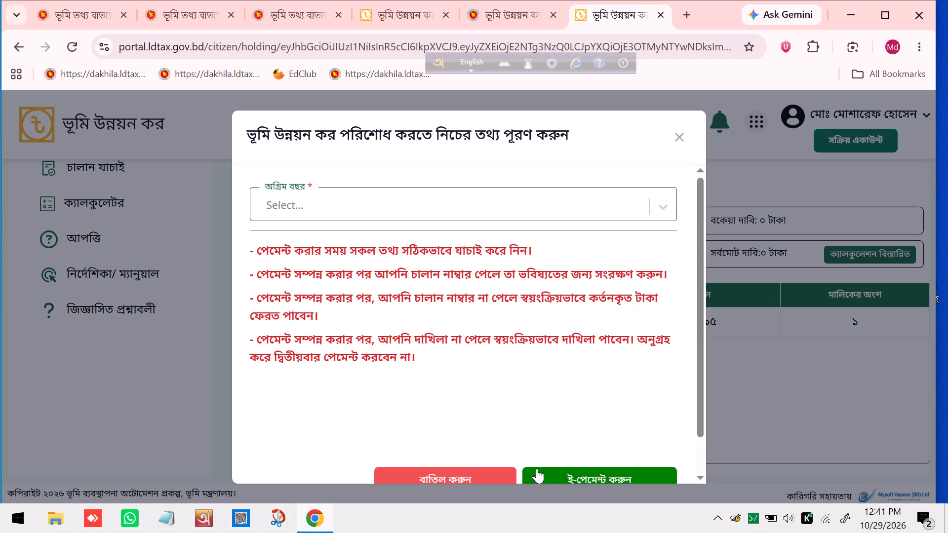
pyautogui.click(551, 474)
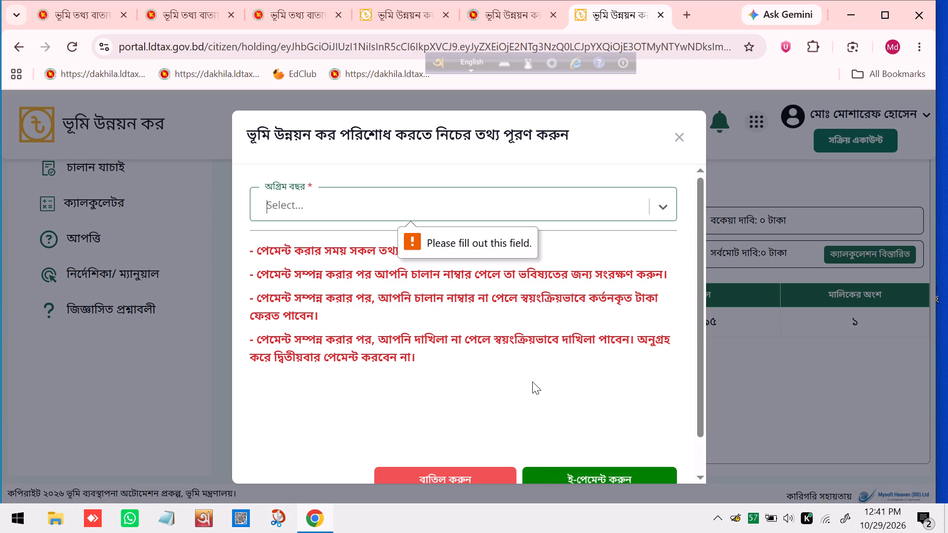
pyautogui.click(364, 203)
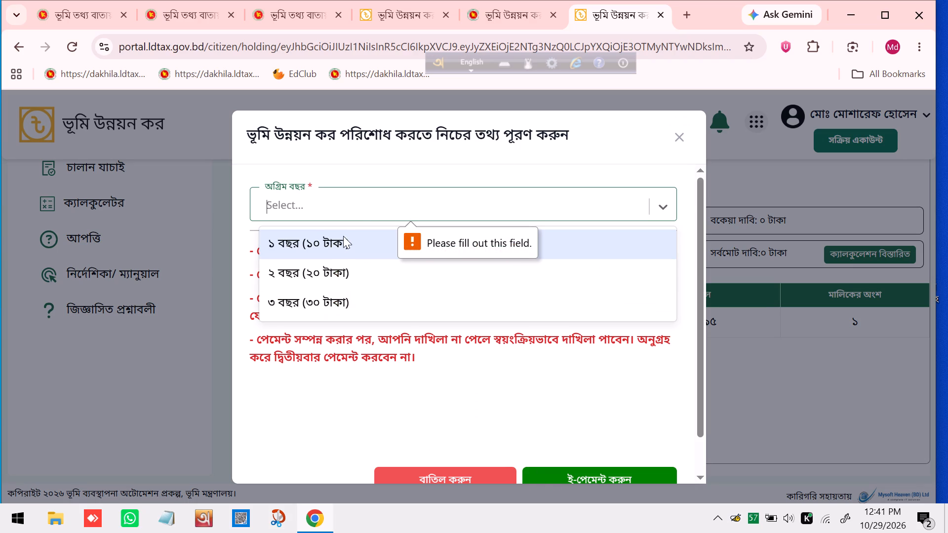
pyautogui.click(341, 240)
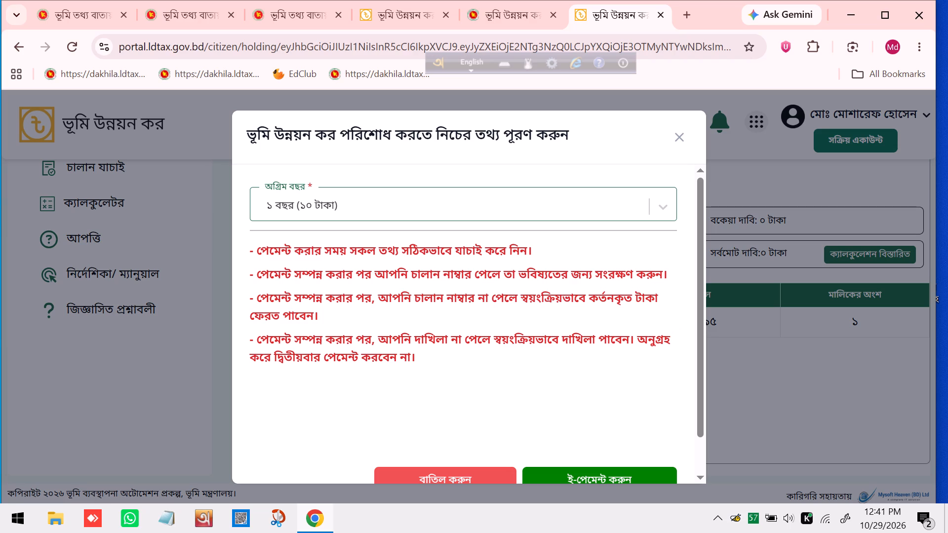
# Go to the desktop, open the p--617 PDF, review the whole tax receipt and close it.
pyautogui.click(851, 14)
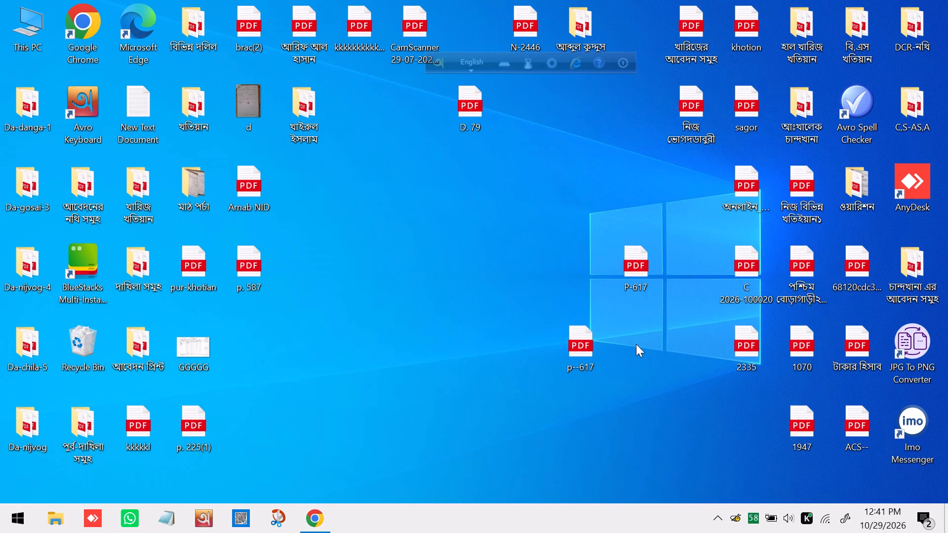
pyautogui.doubleClick(578, 346)
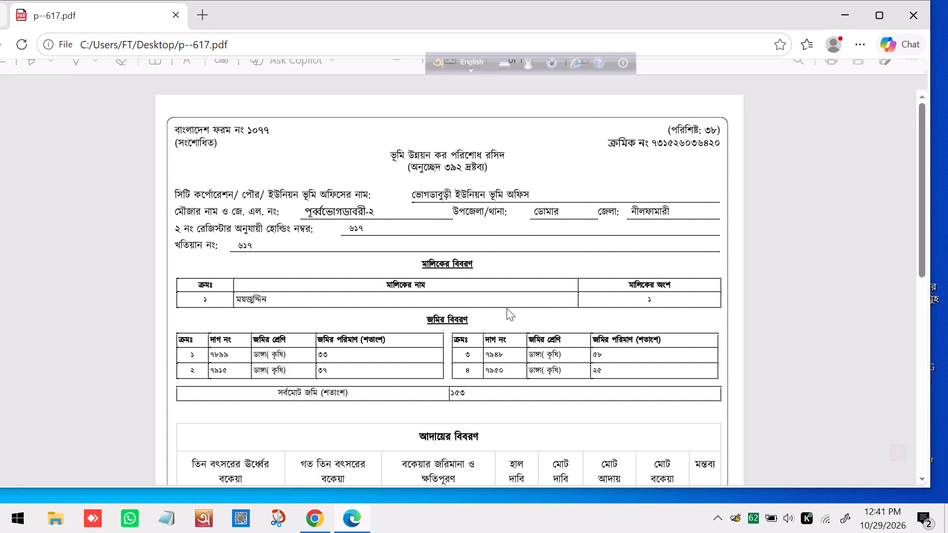
pyautogui.scroll(-2, 479, 288)
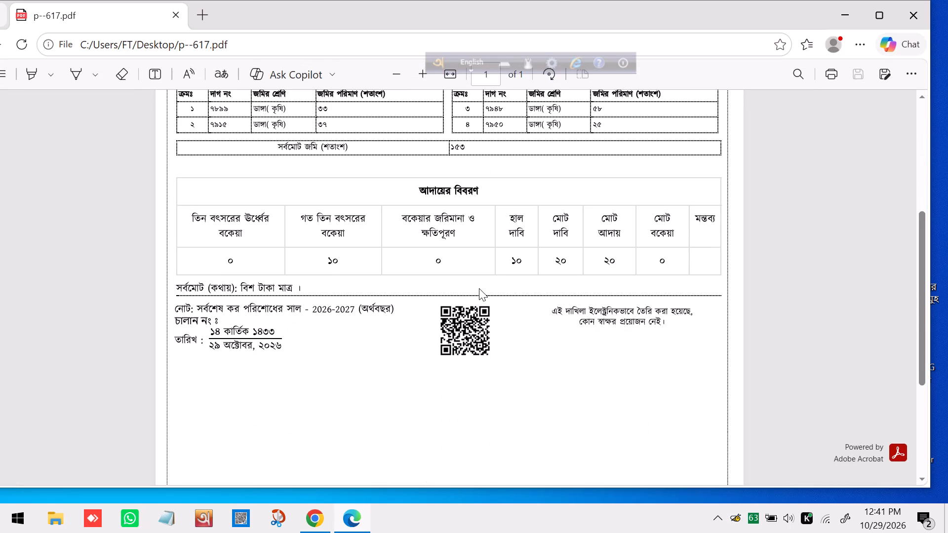
pyautogui.scroll(1, 479, 288)
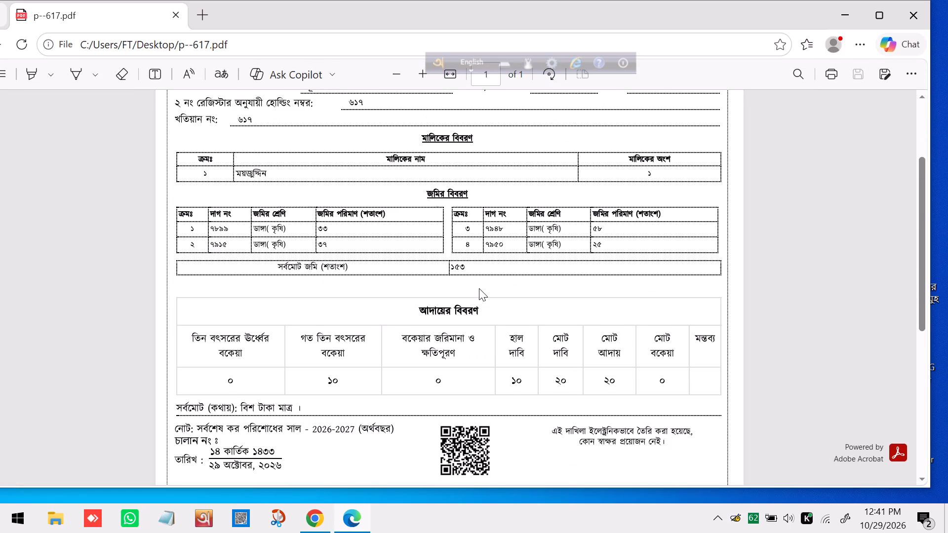
pyautogui.scroll(2, 479, 288)
pyautogui.click(177, 18)
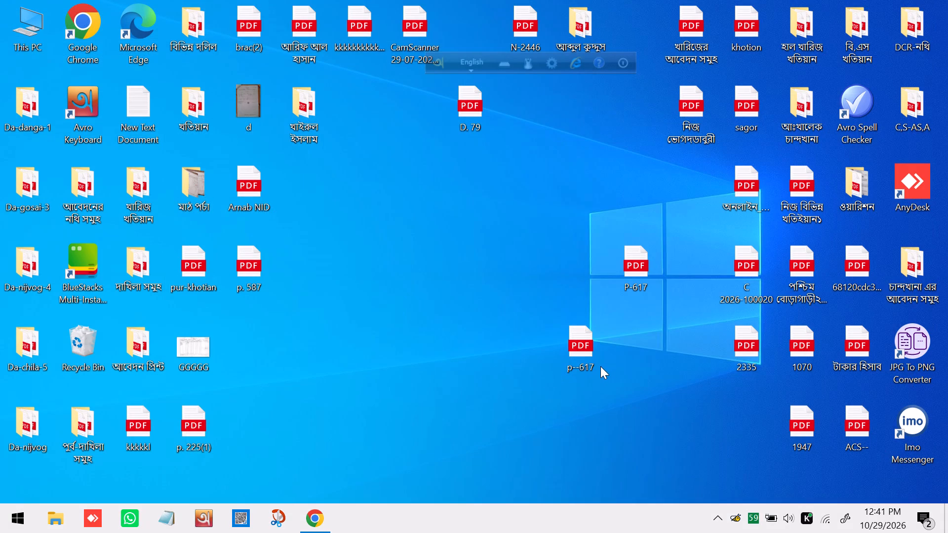
# Move the p--617 PDF on the desktop to the empty spot two places below P-617 and refresh the desktop.
pyautogui.moveTo(575, 347); pyautogui.dragTo(641, 430)
pyautogui.rightClick(475, 371)
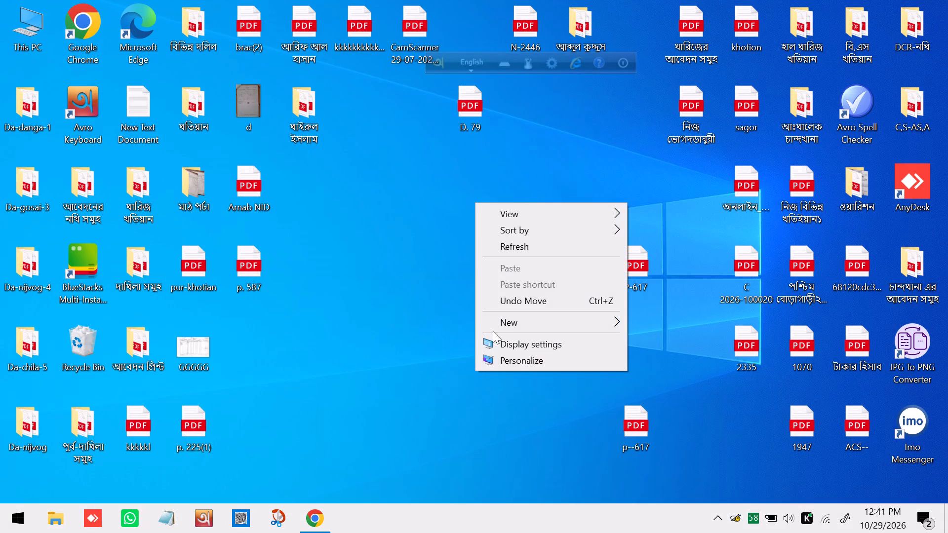
pyautogui.click(502, 240)
# Open the p--617 PDF again, check the receipt's collection details and close it.
pyautogui.doubleClick(623, 423)
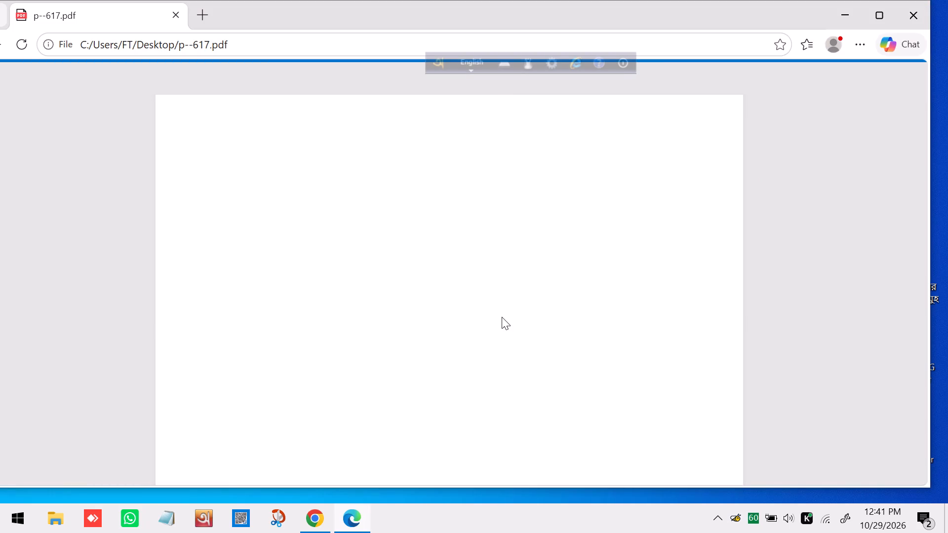
pyautogui.scroll(-2, 469, 289)
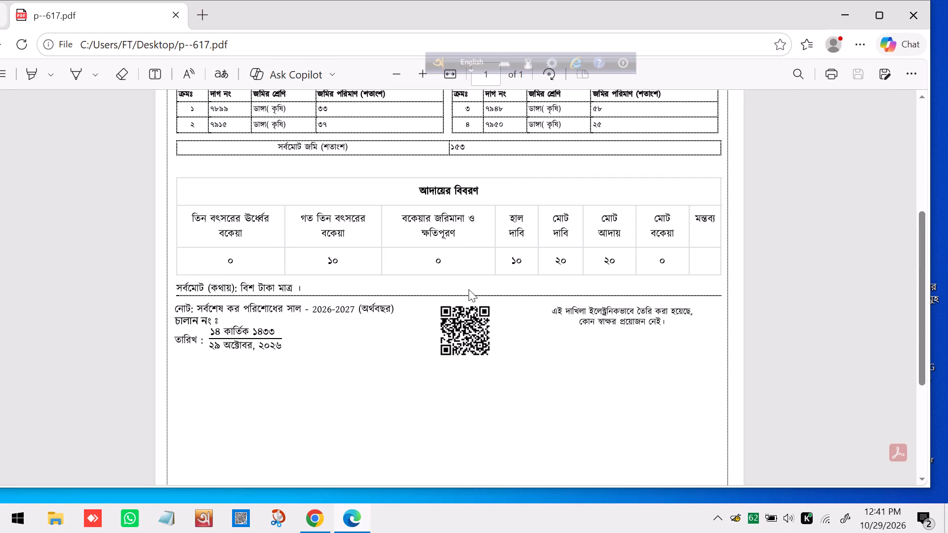
pyautogui.scroll(4, 469, 289)
pyautogui.click(171, 13)
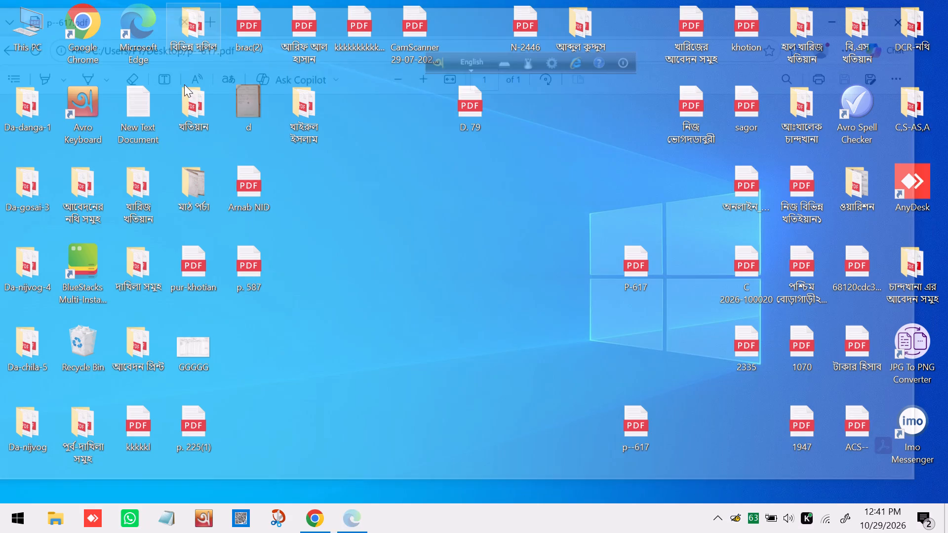
# Switch to WhatsApp.
pyautogui.click(131, 517)
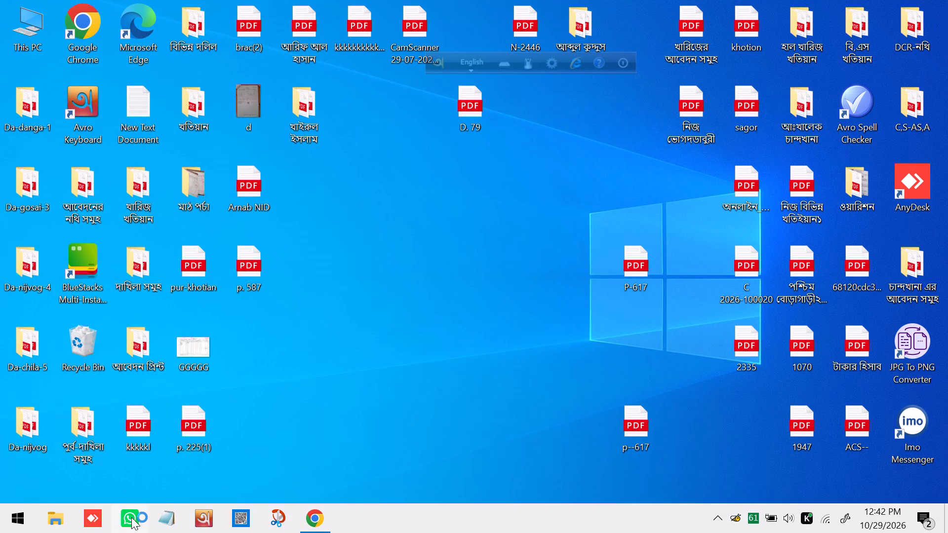
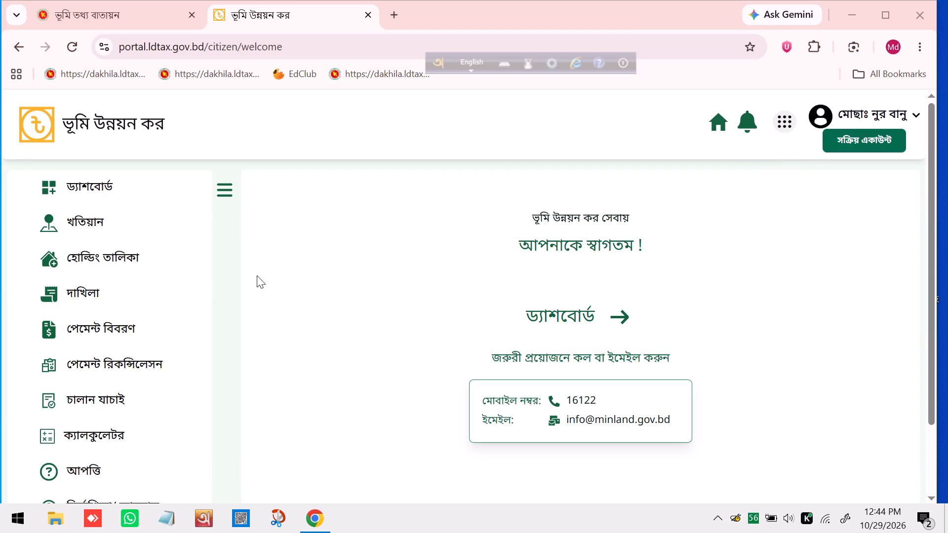
# Open the account's holding list to check the holding's tax payment status.
pyautogui.click(130, 257)
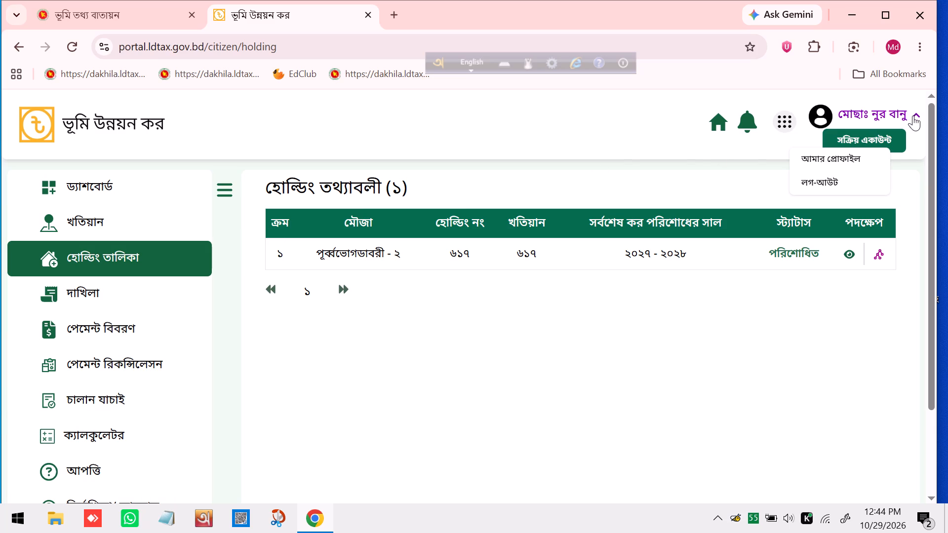
# Log out of the citizen account on the land development tax portal.
pyautogui.click(825, 183)
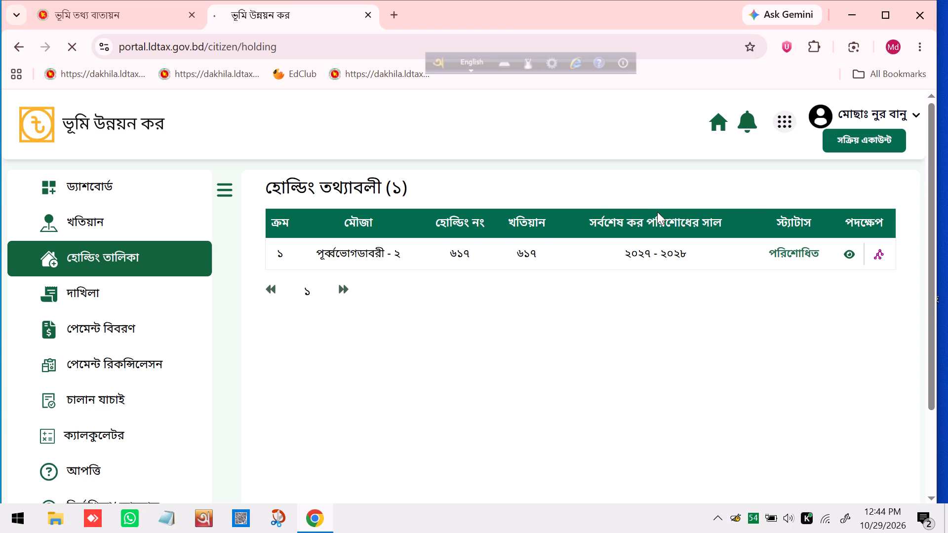
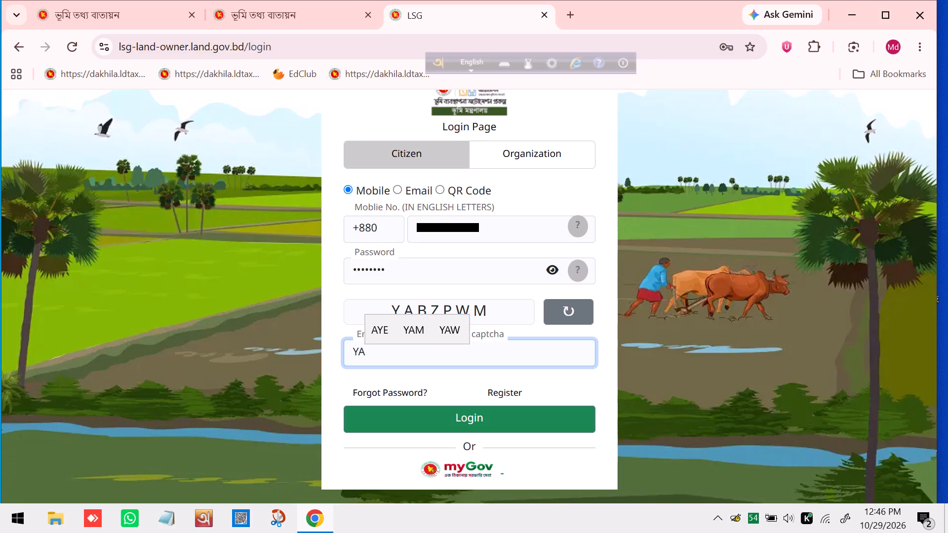
# Enter the captcha code, correcting its third letter, and log in to the citizen account.
pyautogui.press('r')
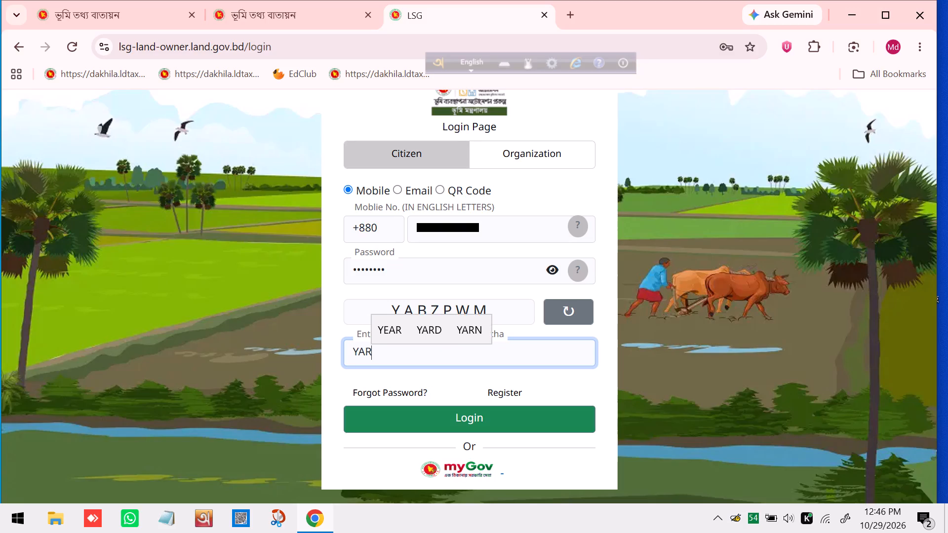
pyautogui.press('z')
pyautogui.press('p')
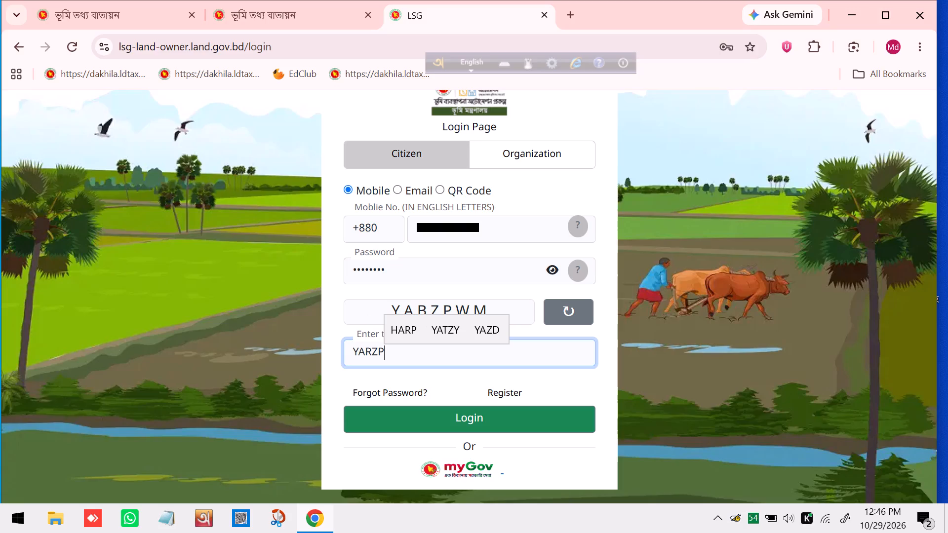
pyautogui.press('w')
pyautogui.press('m')
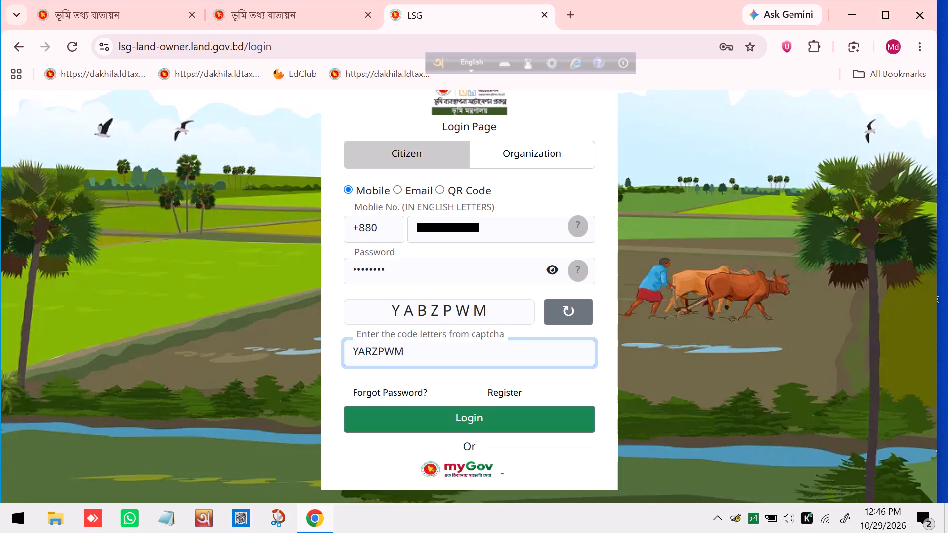
pyautogui.click(474, 410)
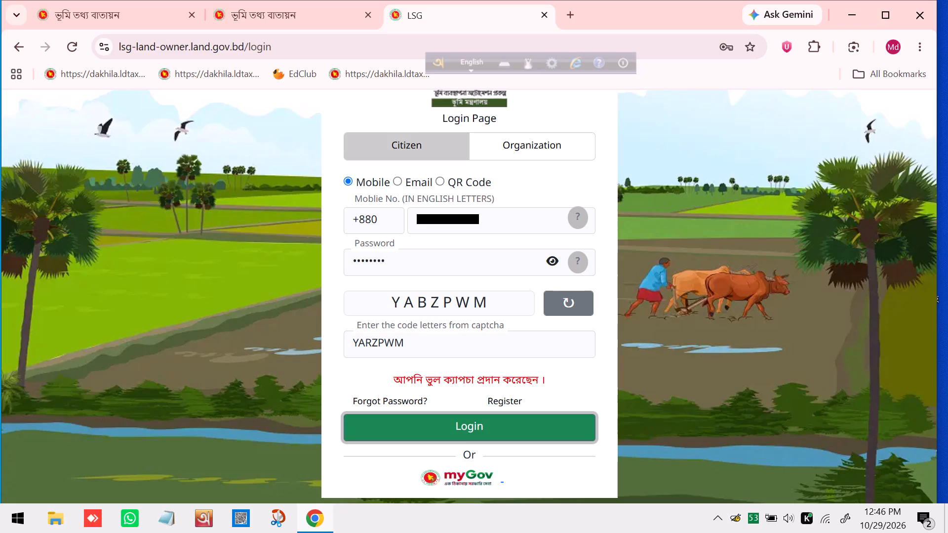
pyautogui.click(370, 346)
pyautogui.press('BackSpace')
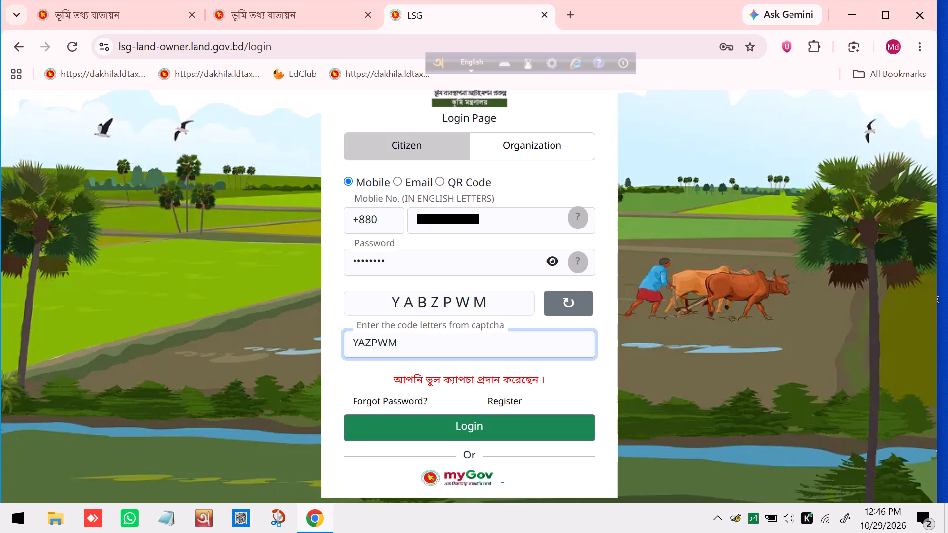
pyautogui.press('b')
pyautogui.click(462, 421)
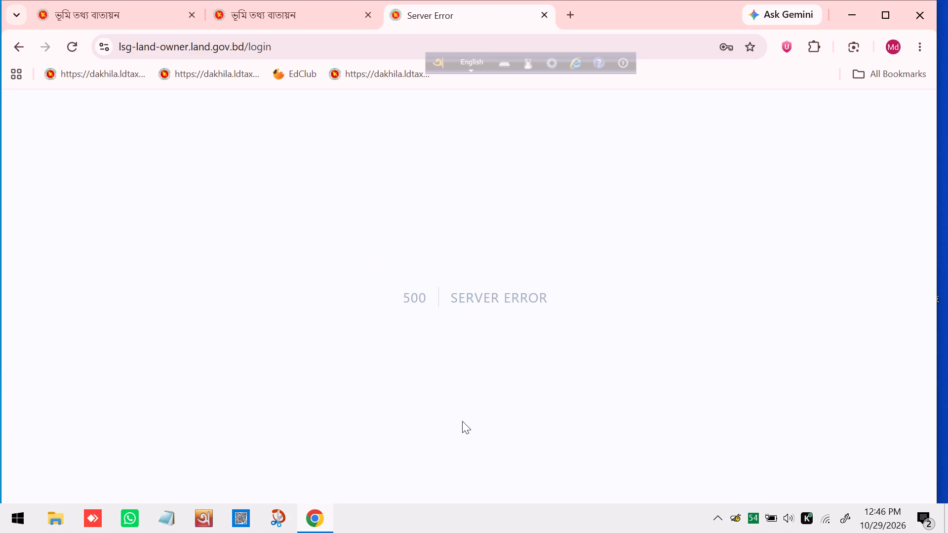
# Close the login page's tab, reopen the mutation system from the land portal, and enter the citizen account through its new application option.
pyautogui.click(540, 15)
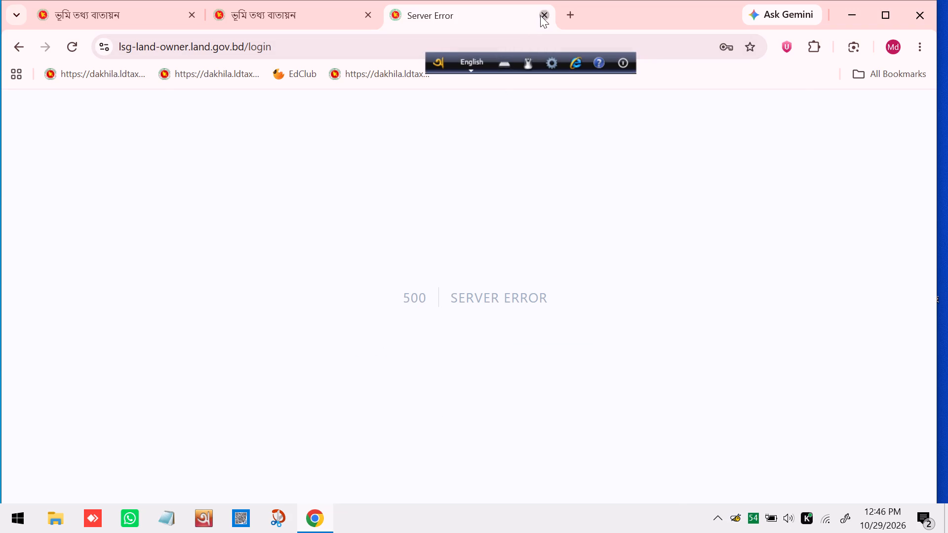
pyautogui.click(164, 353)
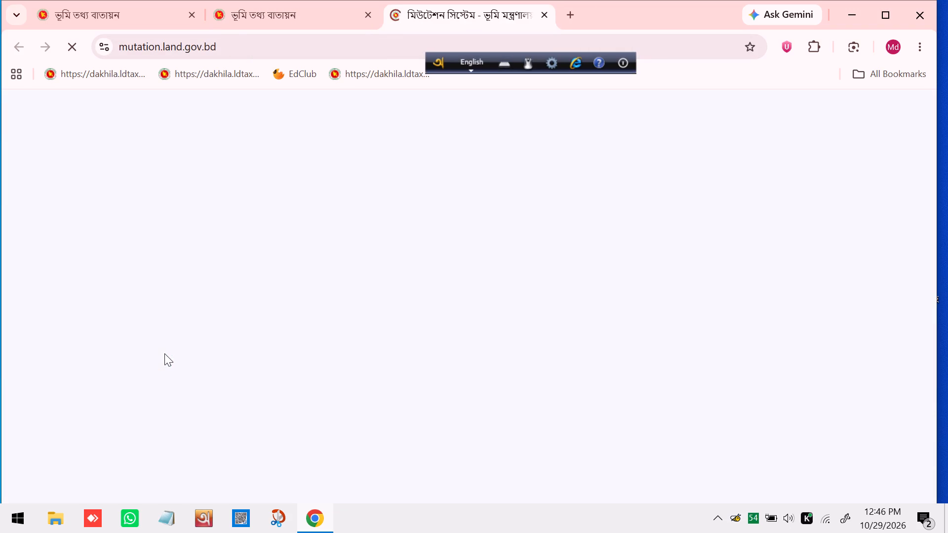
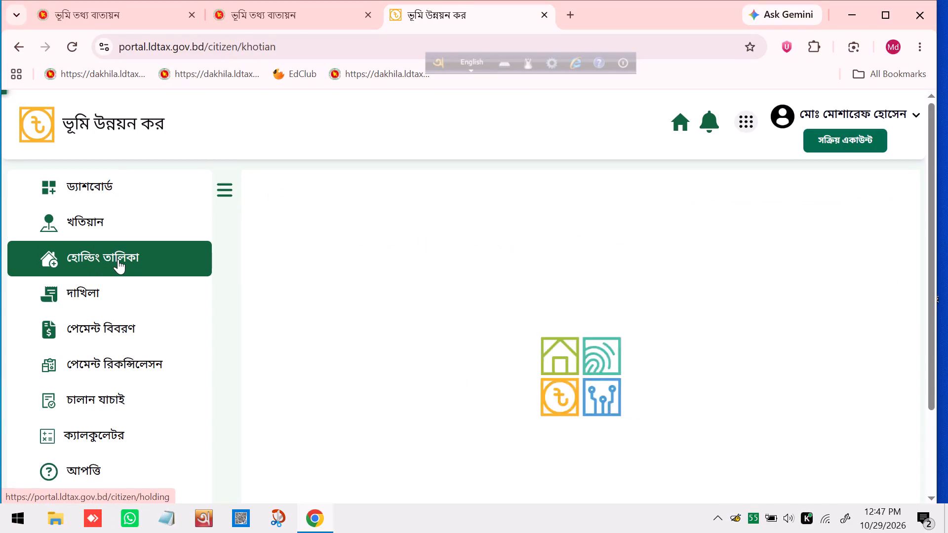
pyautogui.click(844, 255)
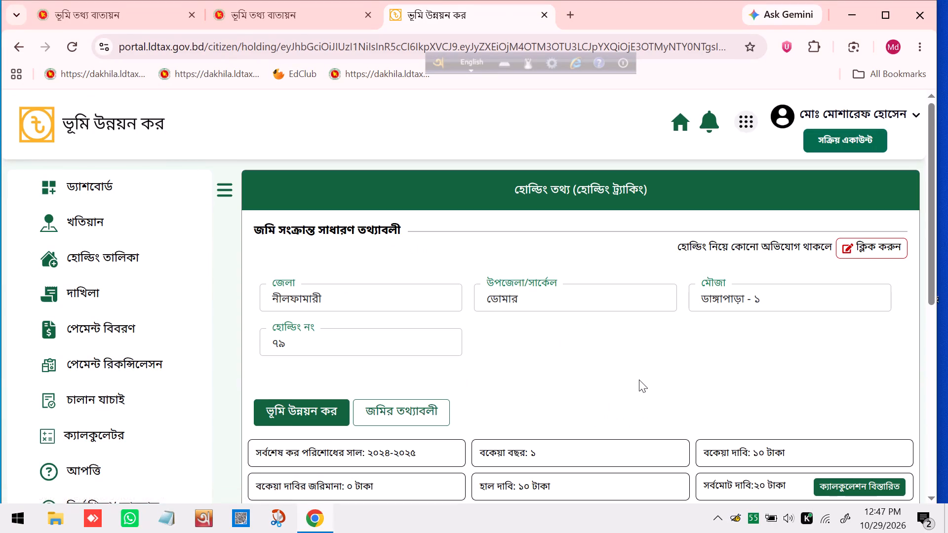
# Start the online payment of this holding's land development tax and proceed to e-payment.
pyautogui.scroll(-2, 639, 380)
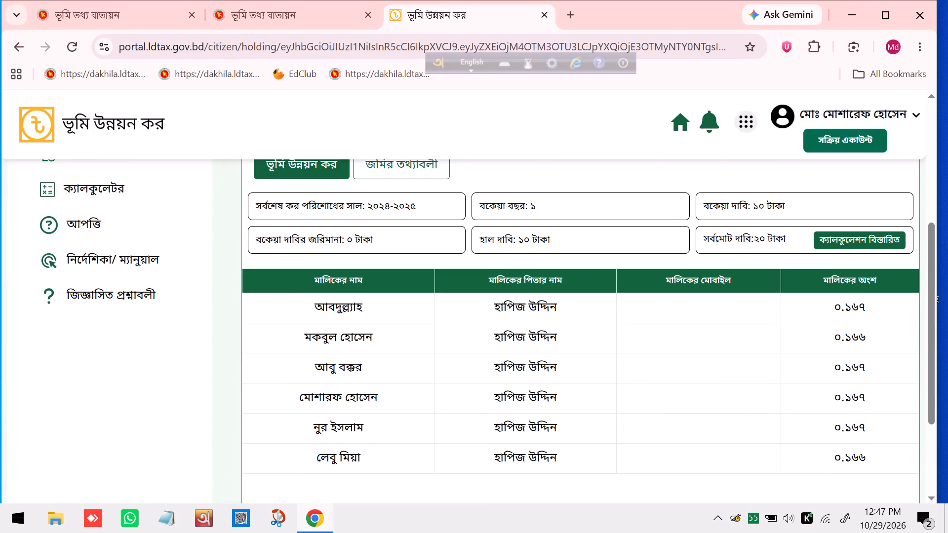
pyautogui.scroll(-1, 420, 351)
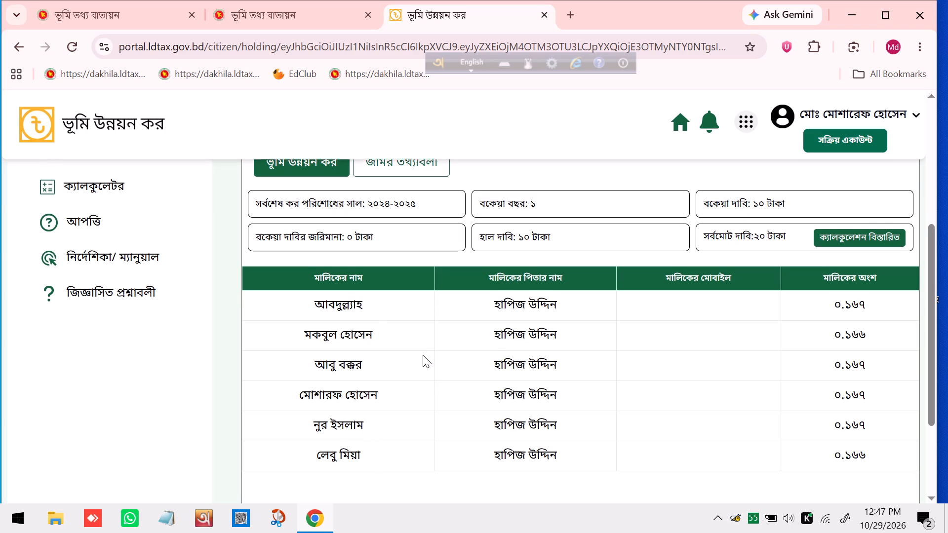
pyautogui.scroll(-1, 423, 355)
pyautogui.click(357, 415)
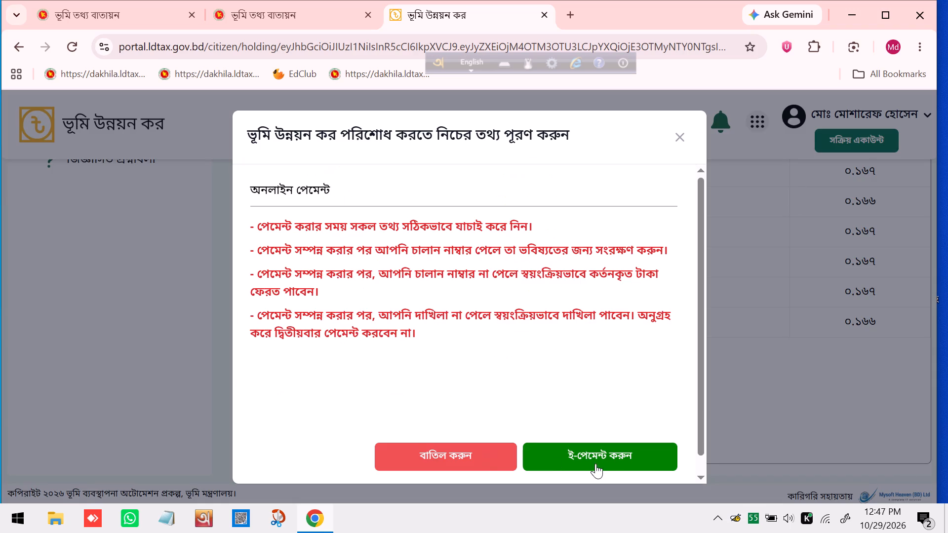
pyautogui.click(611, 459)
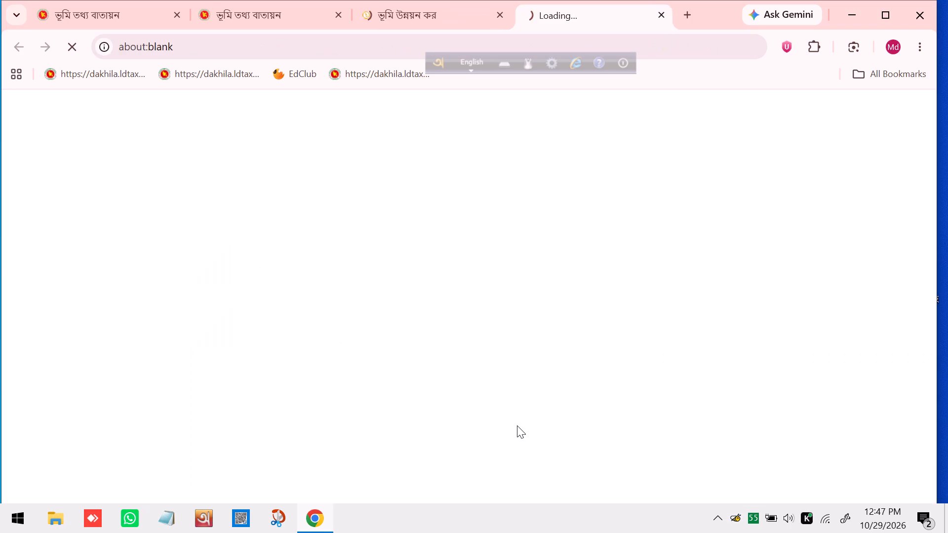
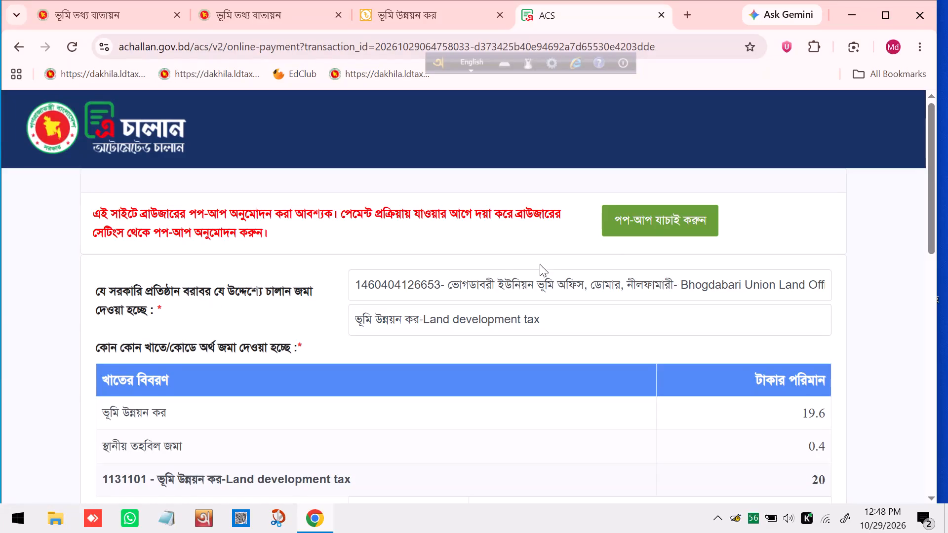
# Choose bKash mobile banking as the payment method for the land development tax challan and continue to the bKash payment gateway.
pyautogui.scroll(-2, 528, 279)
pyautogui.scroll(-2, 412, 357)
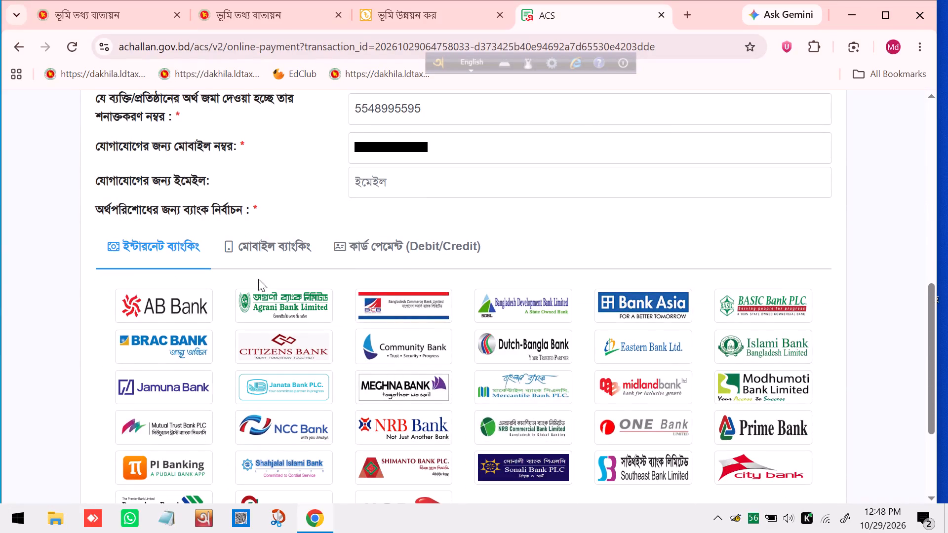
pyautogui.click(273, 248)
pyautogui.click(142, 320)
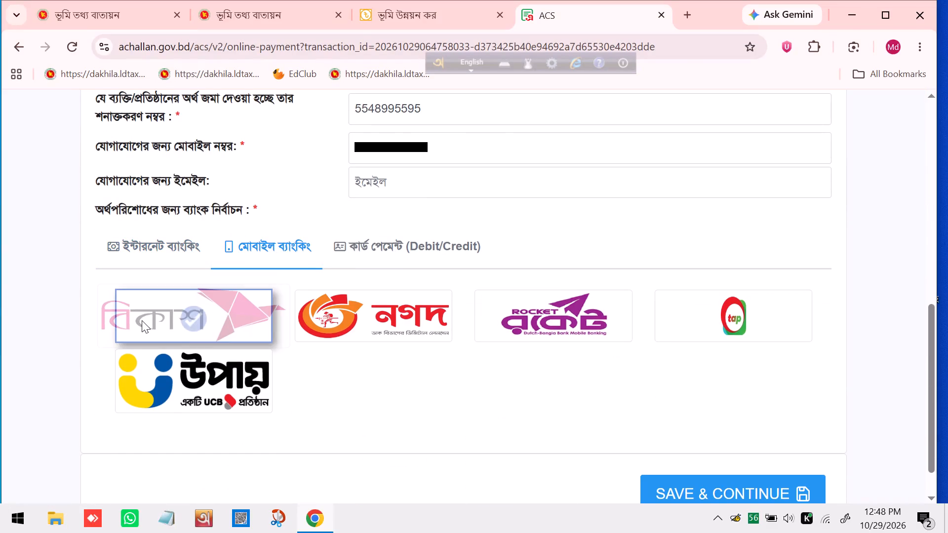
pyautogui.click(672, 487)
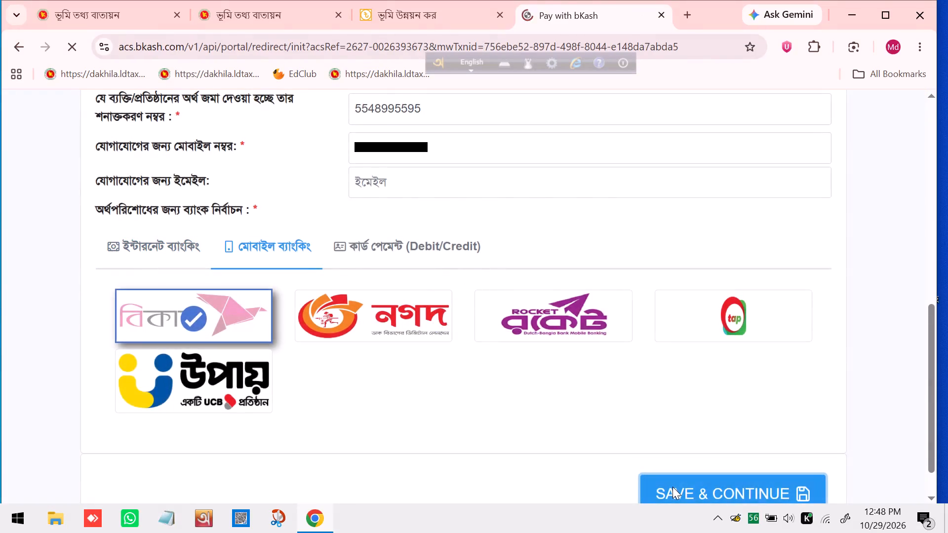
pyautogui.click(471, 414)
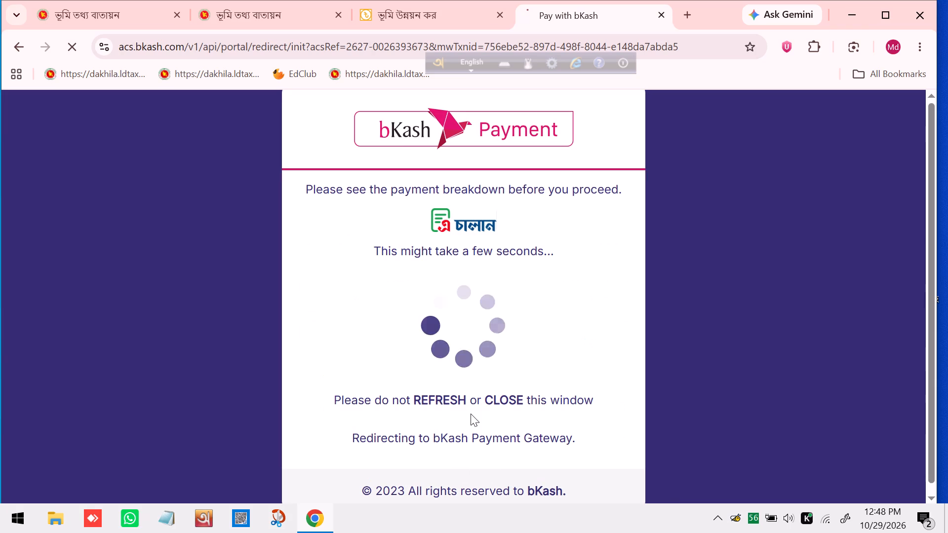
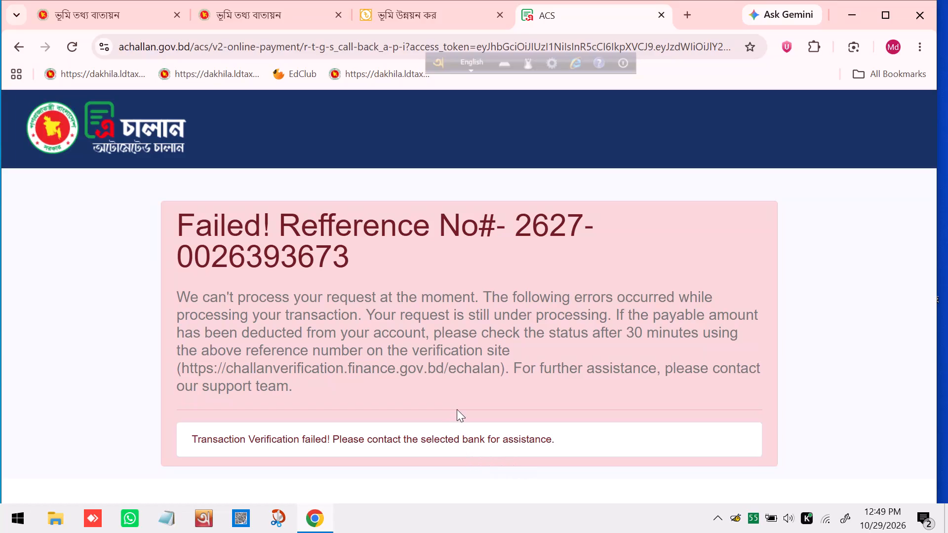
pyautogui.click(660, 11)
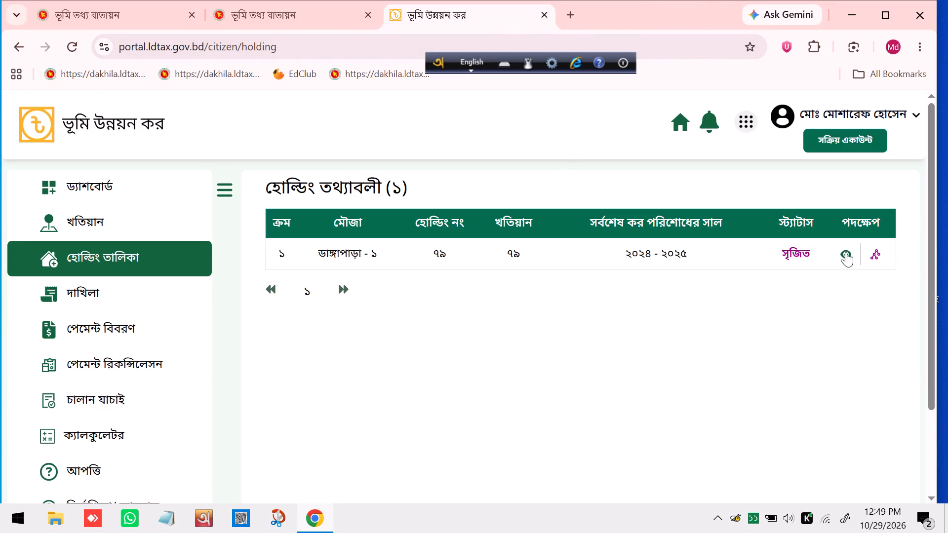
pyautogui.click(846, 252)
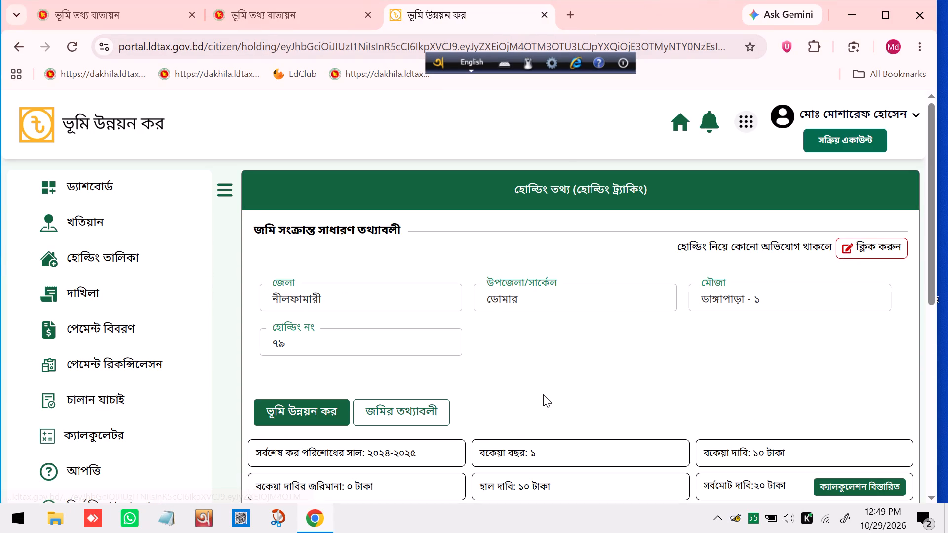
pyautogui.scroll(-3, 543, 394)
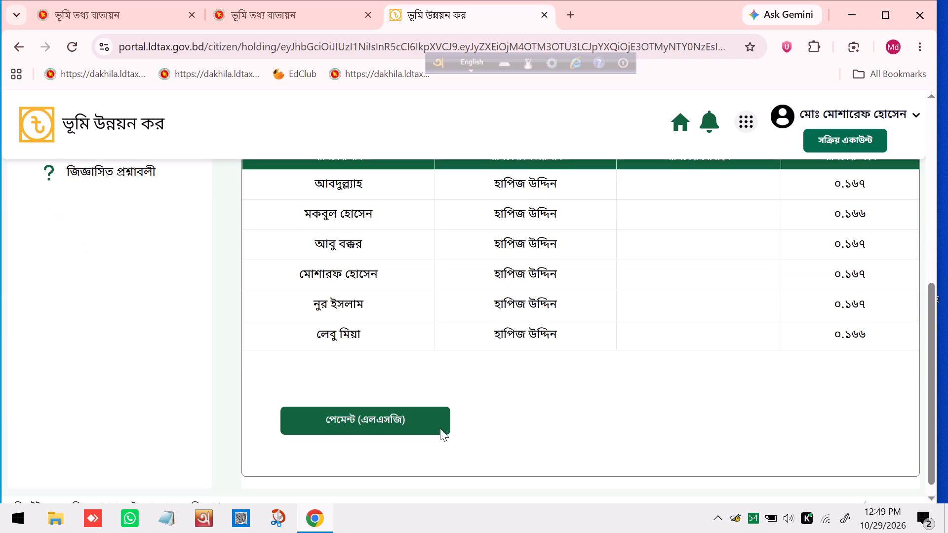
pyautogui.click(370, 423)
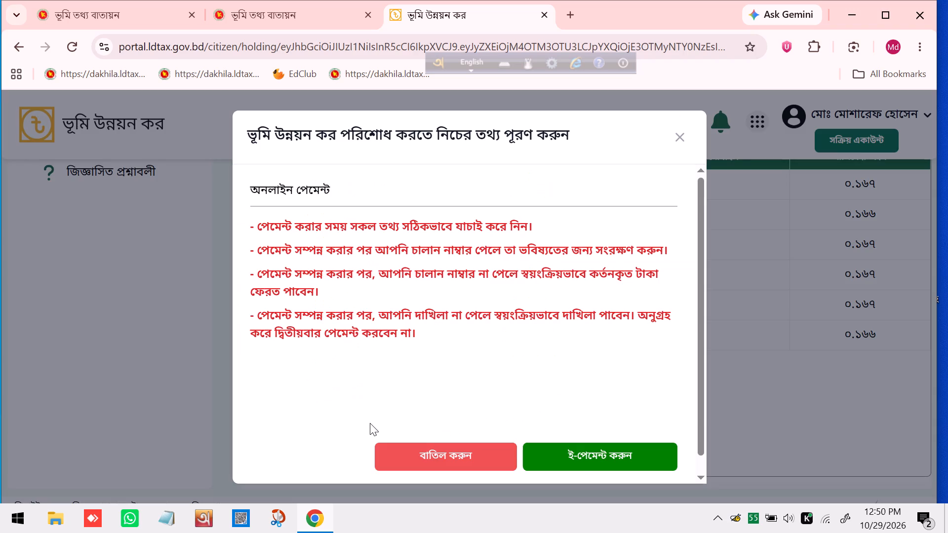
pyautogui.click(581, 453)
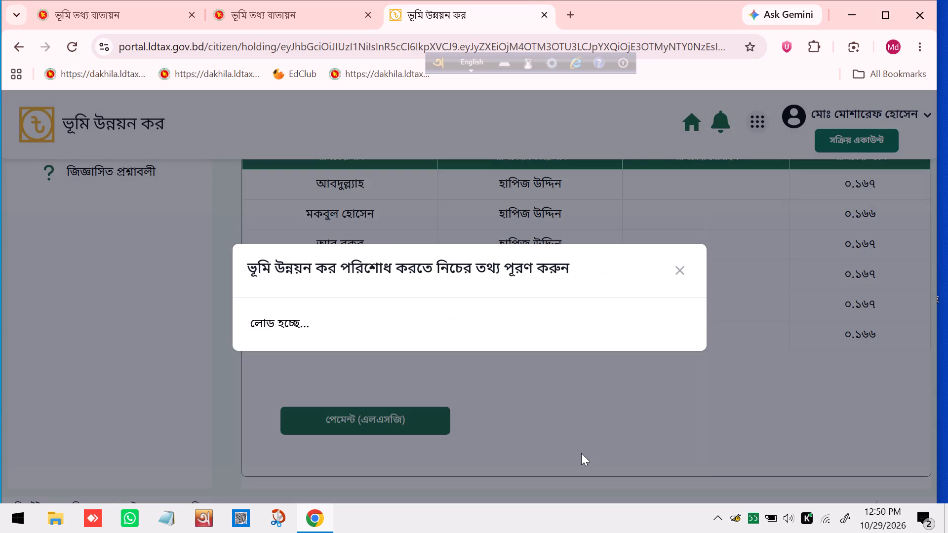
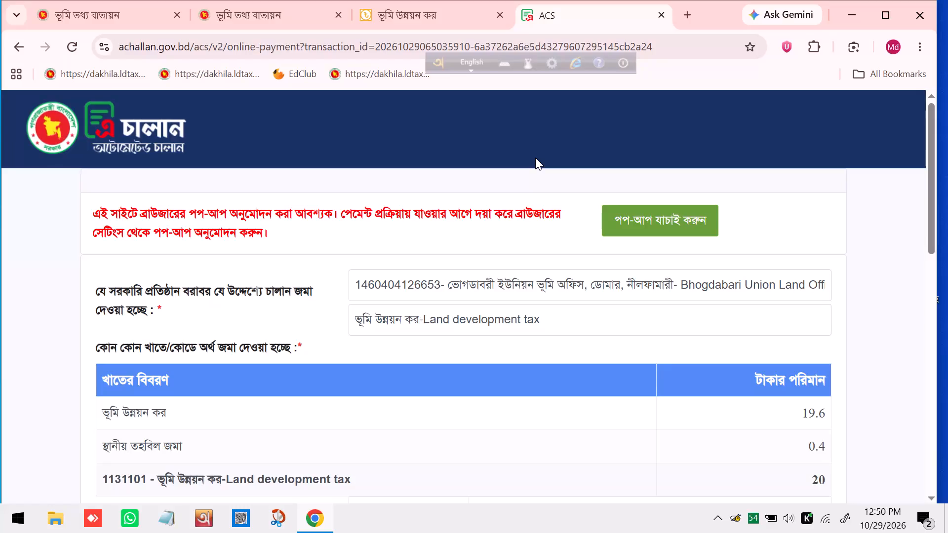
# Choose bKash under mobile banking for the 20 taka land development tax challan and proceed to the bKash payment gateway.
pyautogui.scroll(-2, 446, 287)
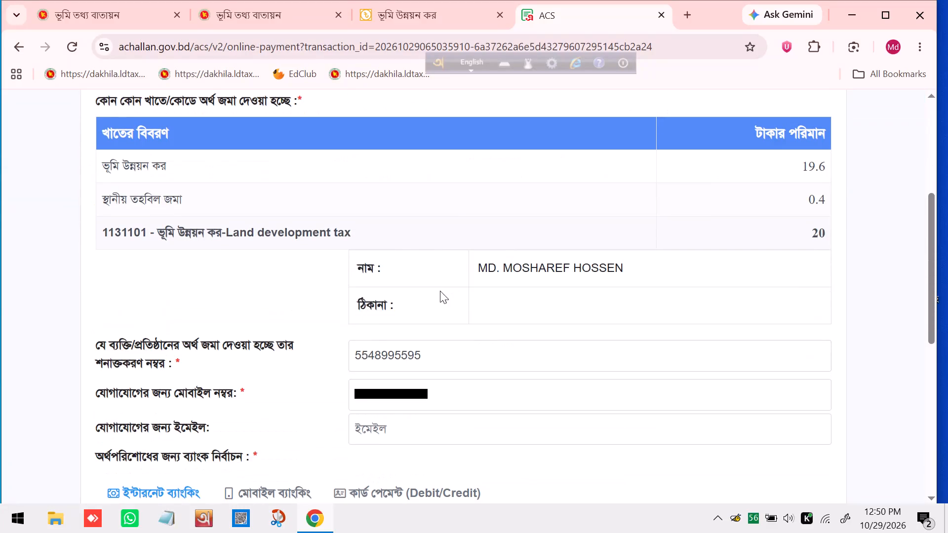
pyautogui.scroll(-2, 358, 286)
pyautogui.click(277, 241)
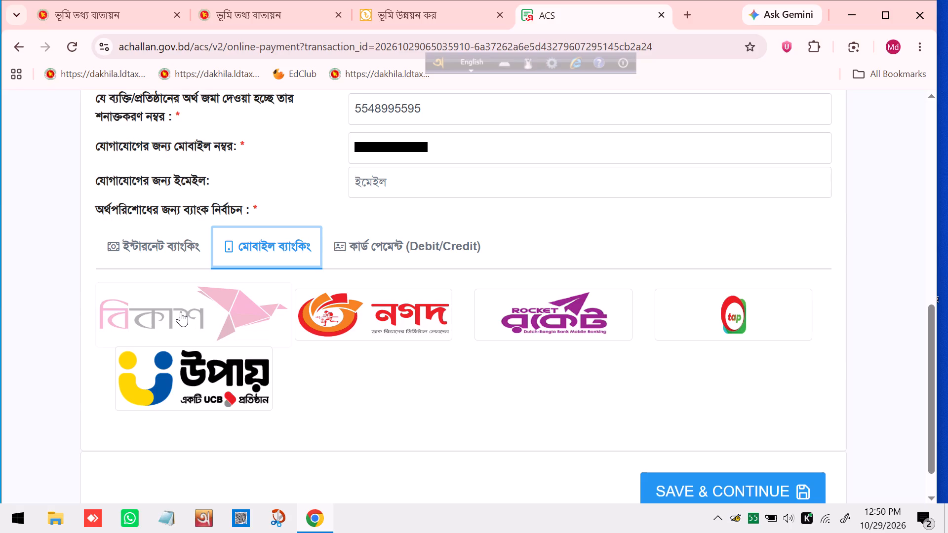
pyautogui.click(151, 316)
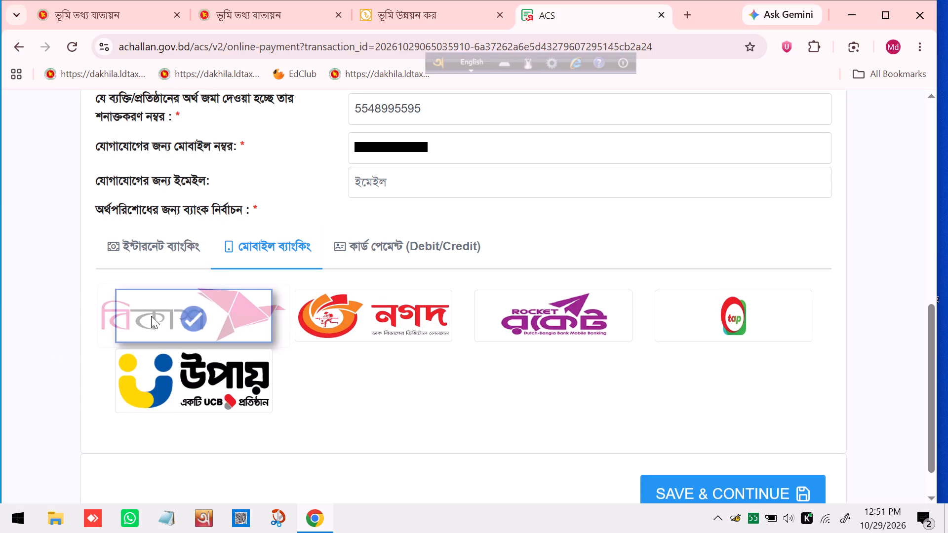
pyautogui.click(671, 488)
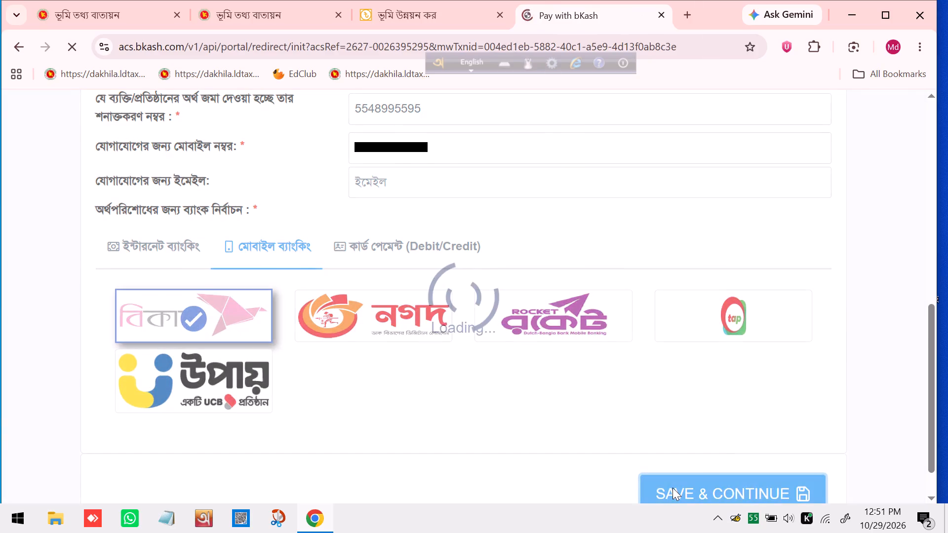
pyautogui.click(479, 422)
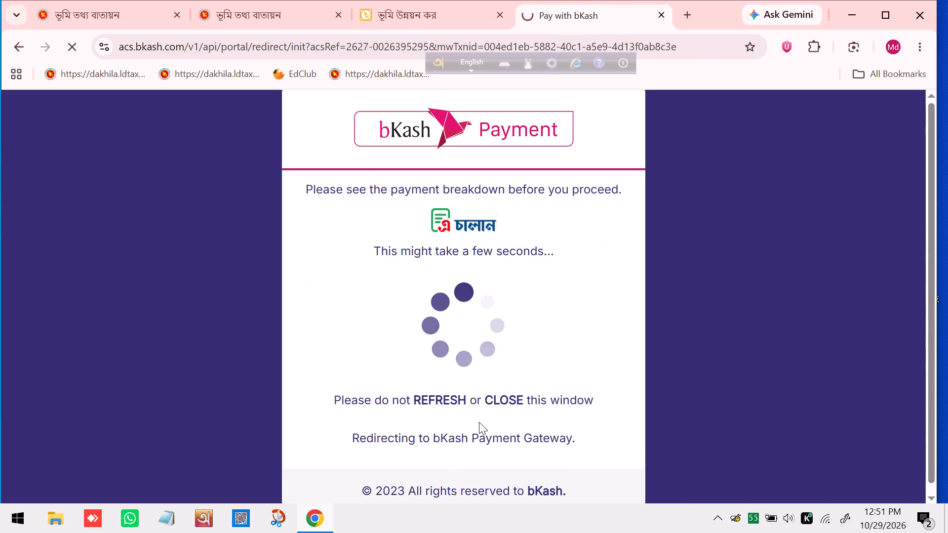
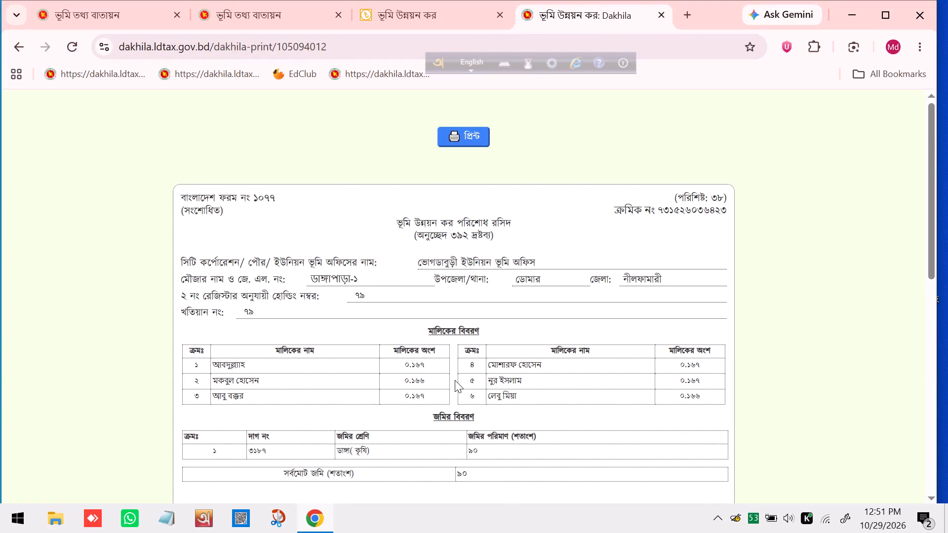
# Check the land development tax receipt for holding 79 and save it as a PDF named D---79 in Downloads.
pyautogui.scroll(-2, 455, 380)
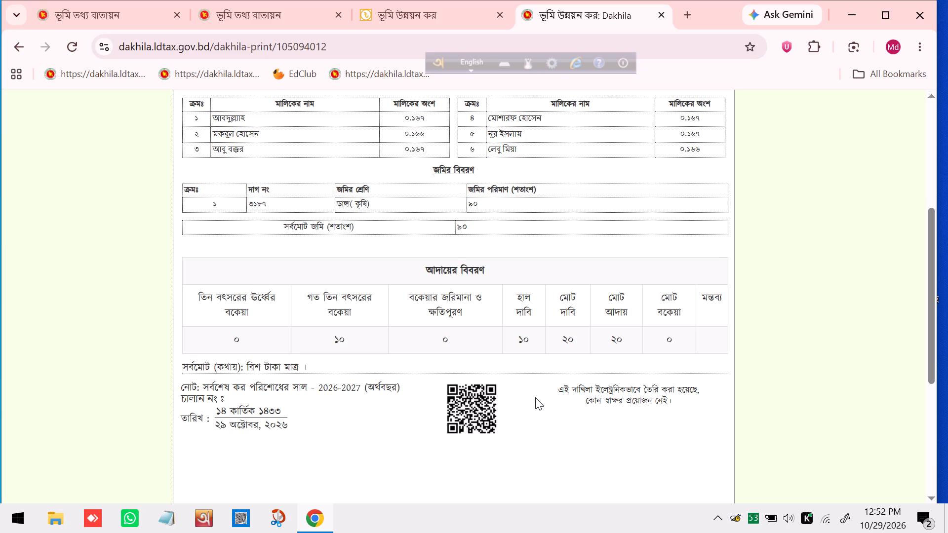
pyautogui.scroll(3, 535, 397)
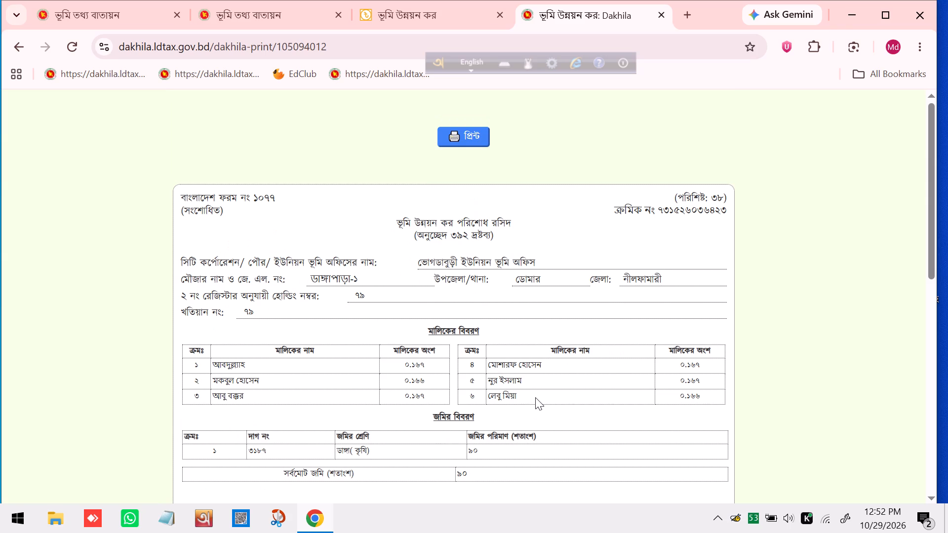
pyautogui.click(471, 129)
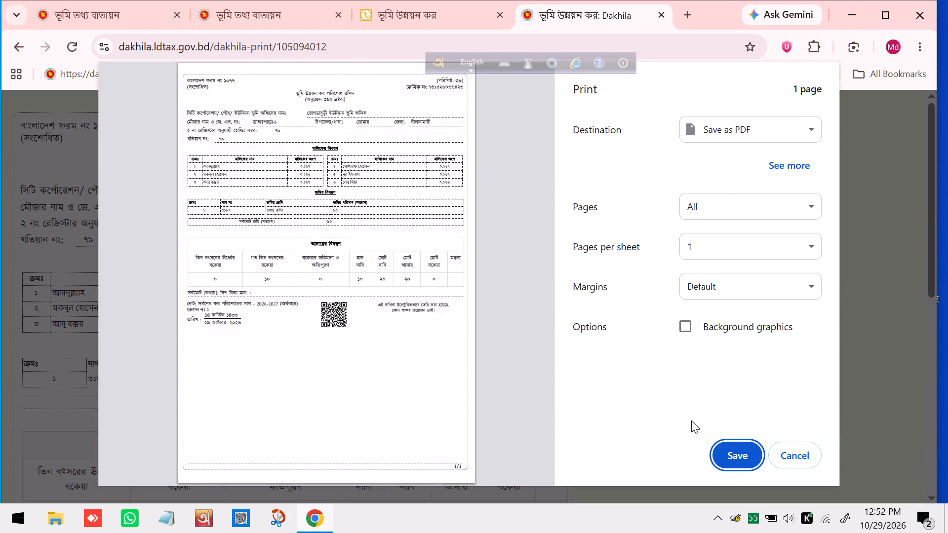
pyautogui.click(736, 453)
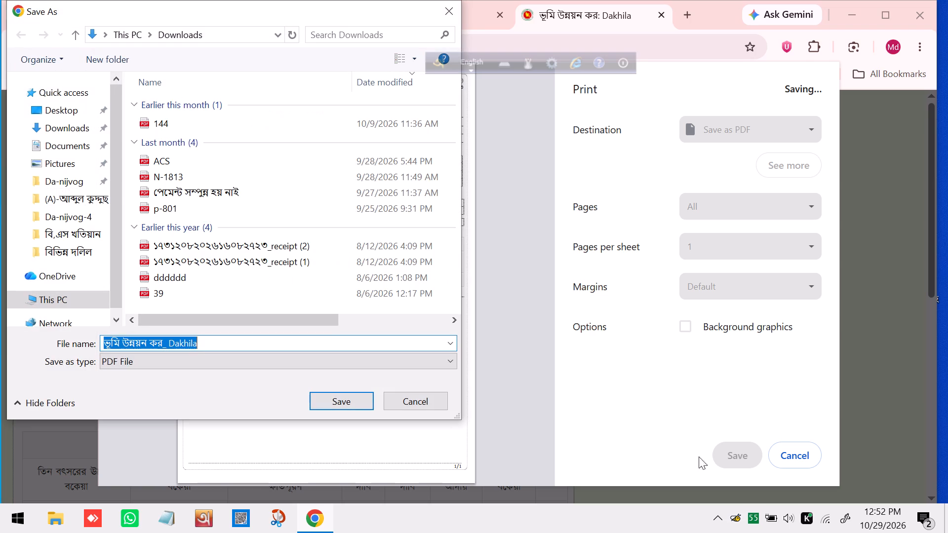
pyautogui.press('BackSpace')
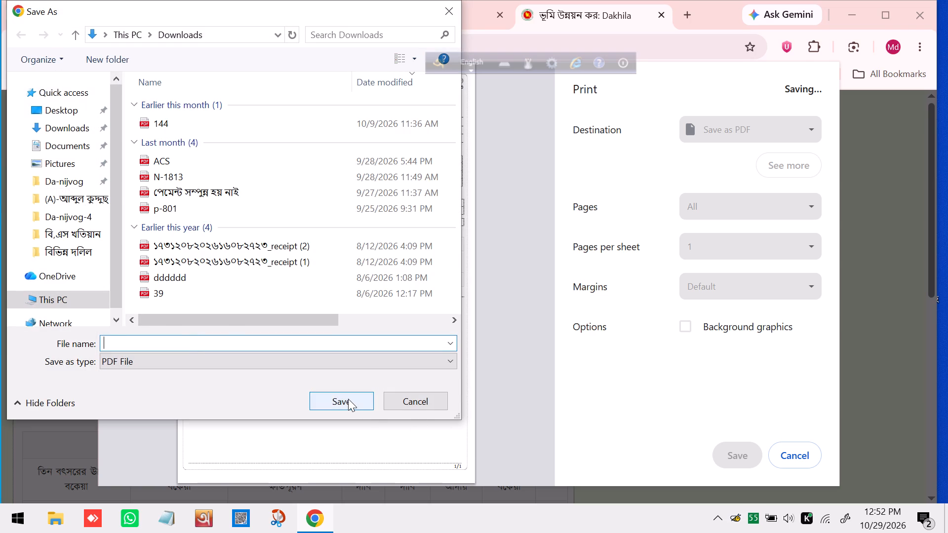
pyautogui.press('d')
pyautogui.write('--')
pyautogui.write('-79')
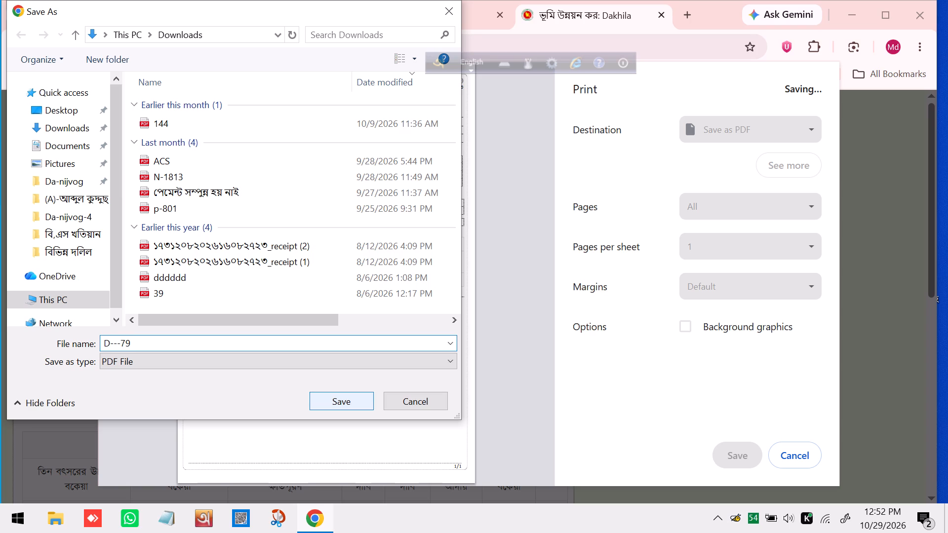
pyautogui.click(351, 405)
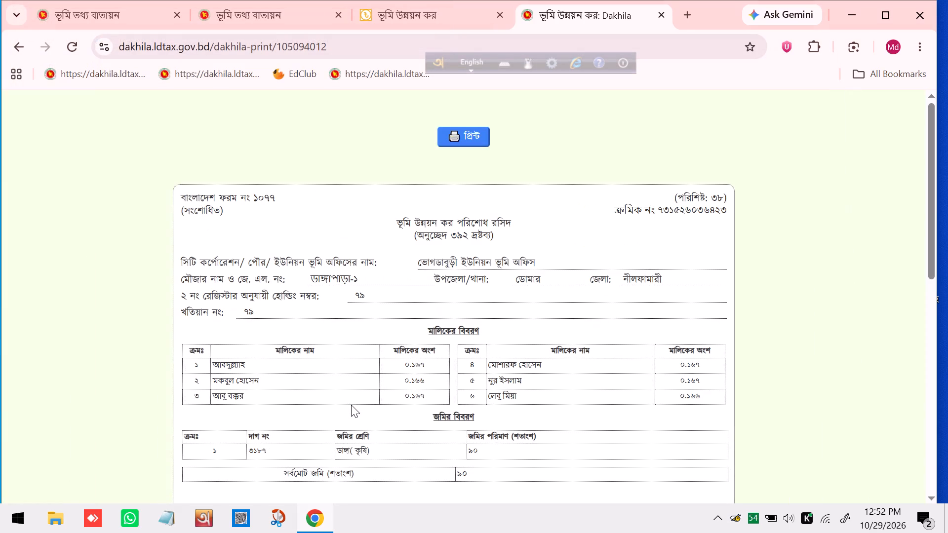
# Move the D---79 PDF from the Downloads folder onto the desktop, placing it between the P-617 and p--617 files.
pyautogui.click(853, 16)
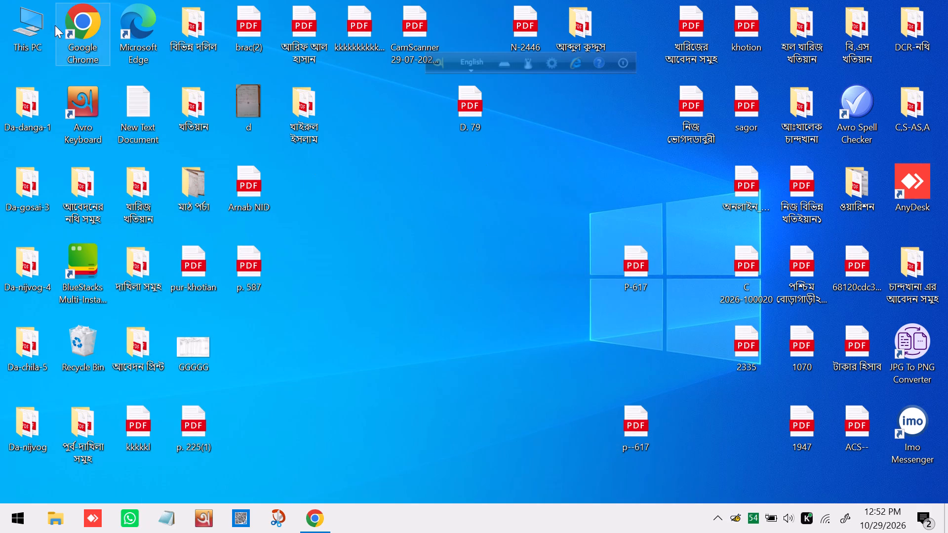
pyautogui.doubleClick(30, 18)
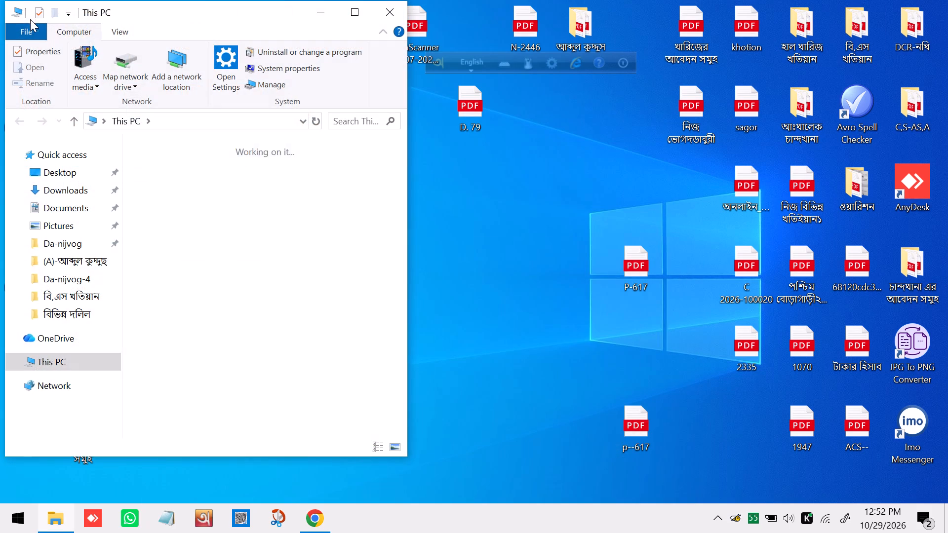
pyautogui.doubleClick(375, 185)
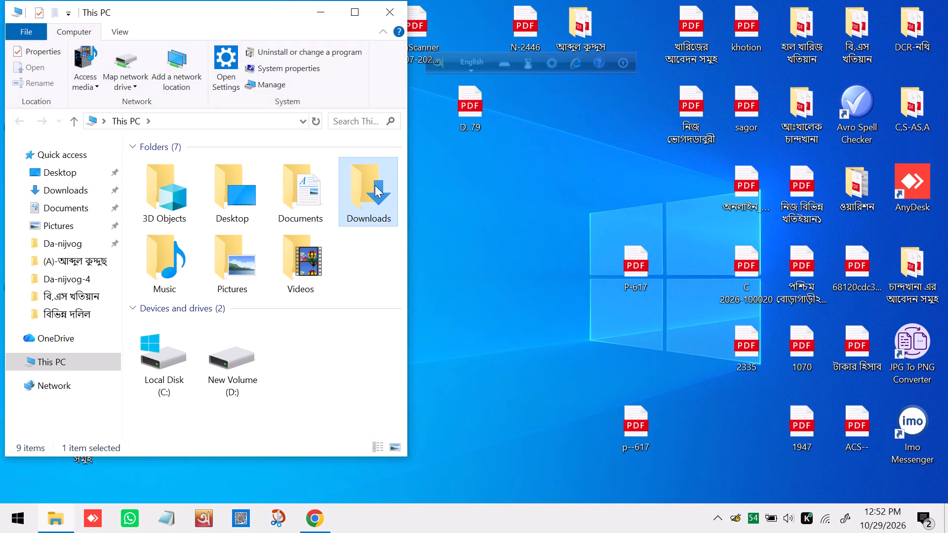
pyautogui.click(278, 181)
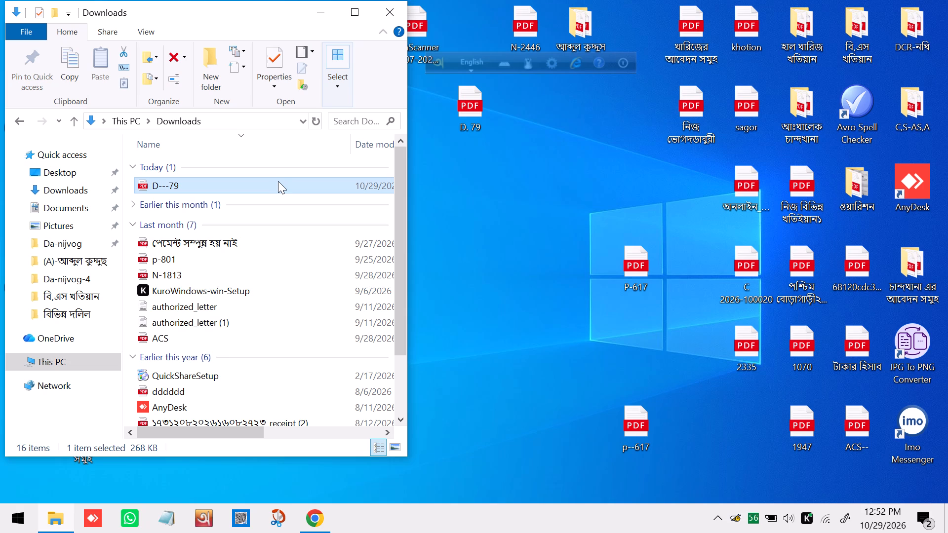
pyautogui.moveTo(278, 181); pyautogui.dragTo(503, 359)
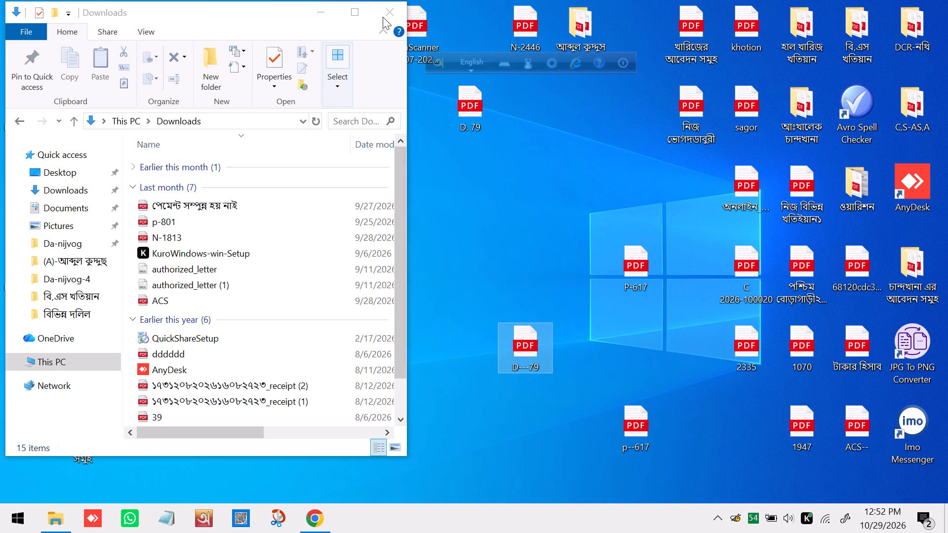
pyautogui.click(386, 12)
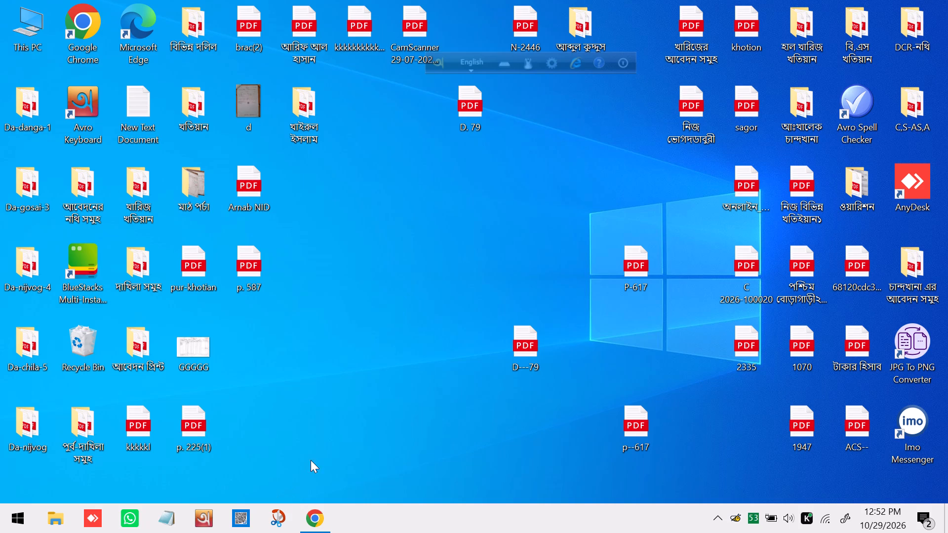
pyautogui.moveTo(522, 345); pyautogui.dragTo(598, 338)
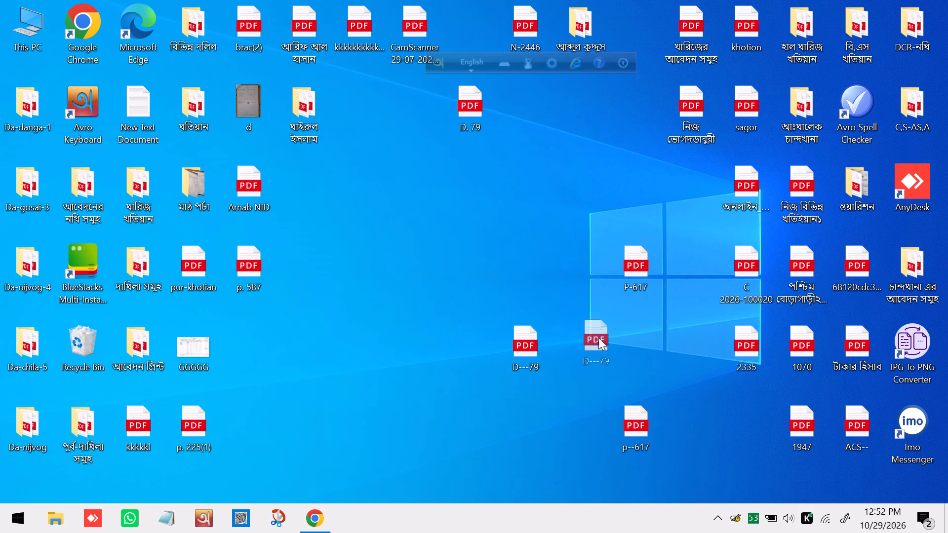
pyautogui.moveTo(598, 338); pyautogui.dragTo(607, 336)
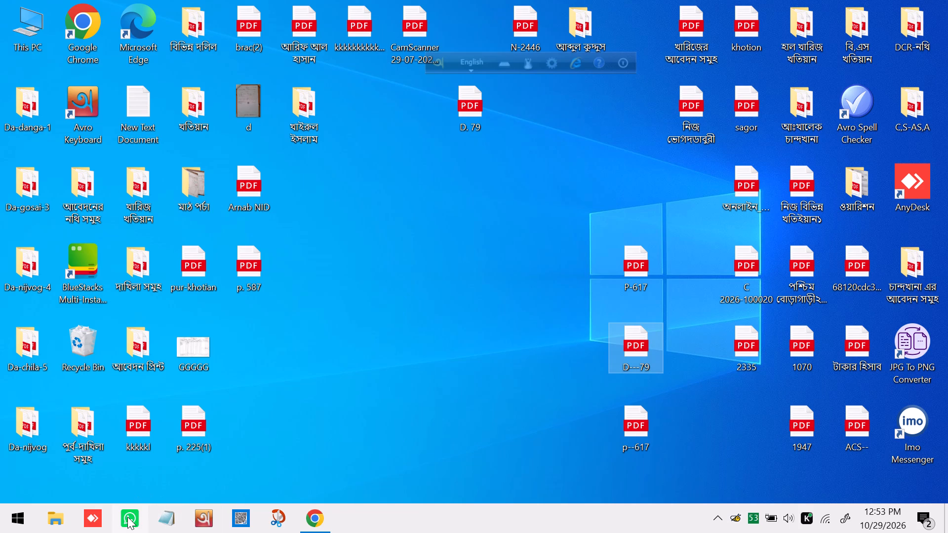
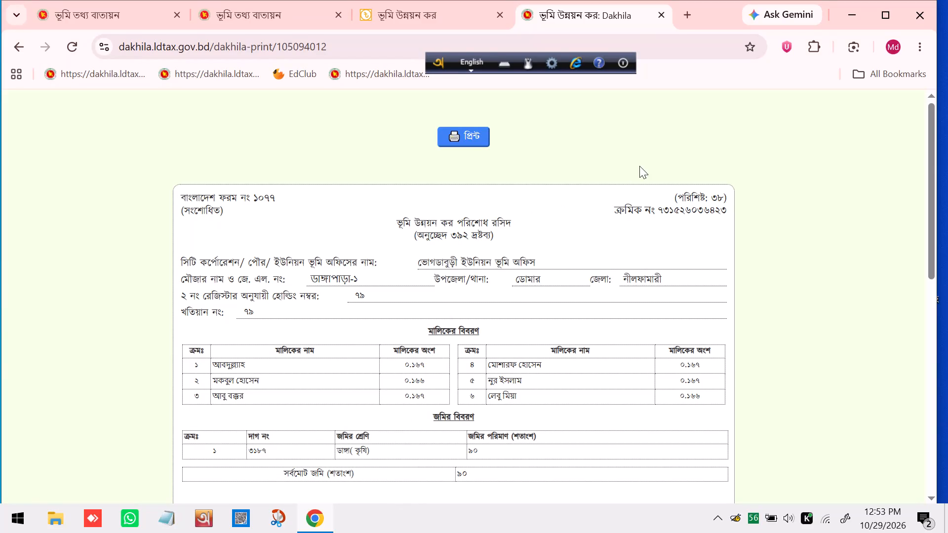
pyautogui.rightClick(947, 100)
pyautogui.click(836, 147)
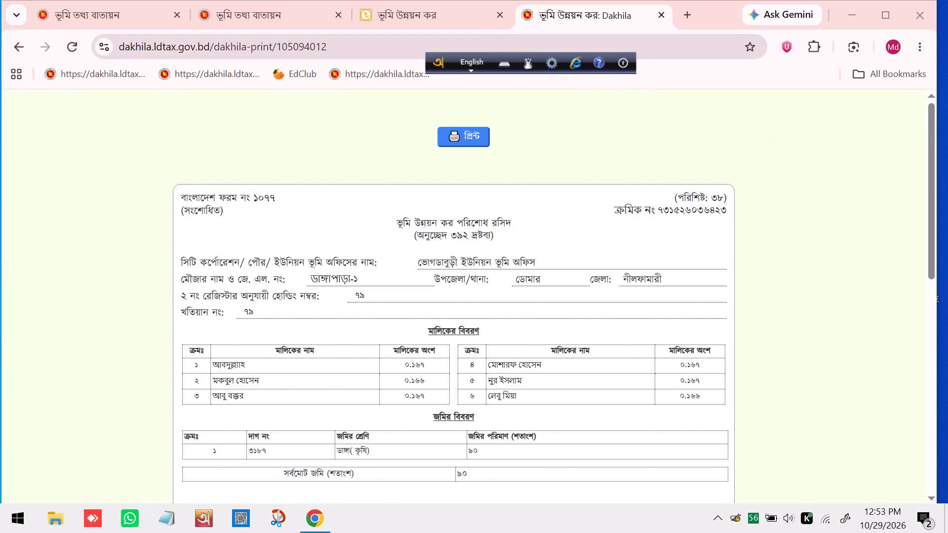
# Close the holding 79 receipt, the citizen holding list and the extra land.gov.bd page, keeping one land.gov.bd page open.
pyautogui.click(660, 15)
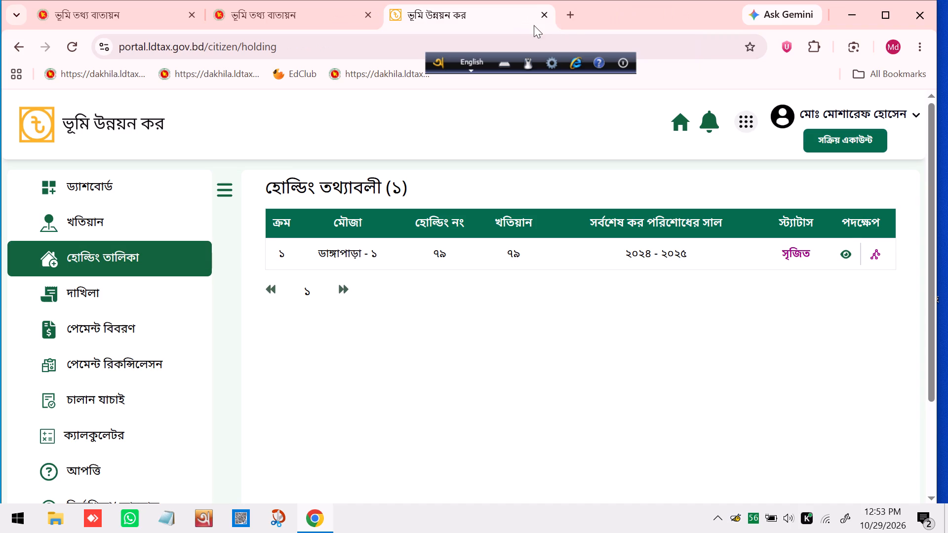
pyautogui.click(545, 16)
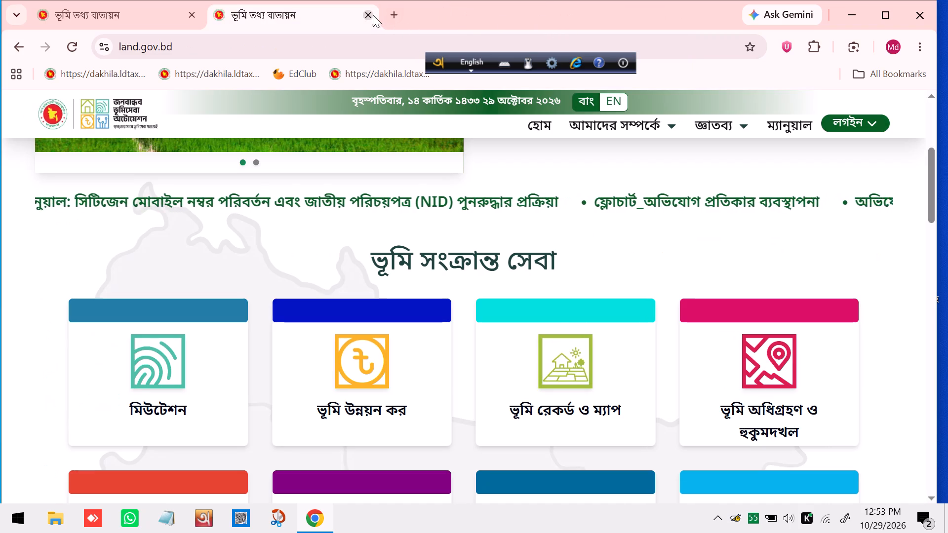
pyautogui.click(373, 14)
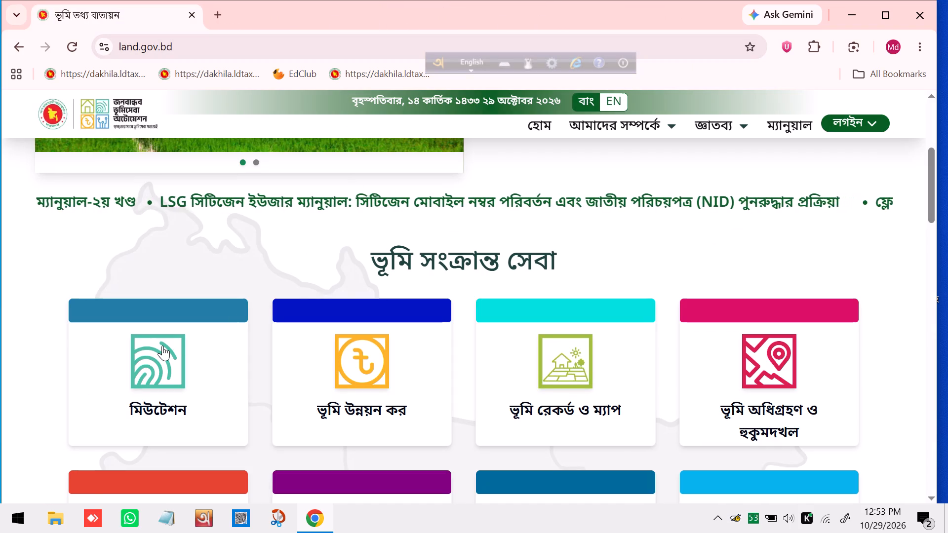
# Open the mutation system, go through its new application entry to the citizen landing page, and log out of the current citizen account.
pyautogui.click(162, 345)
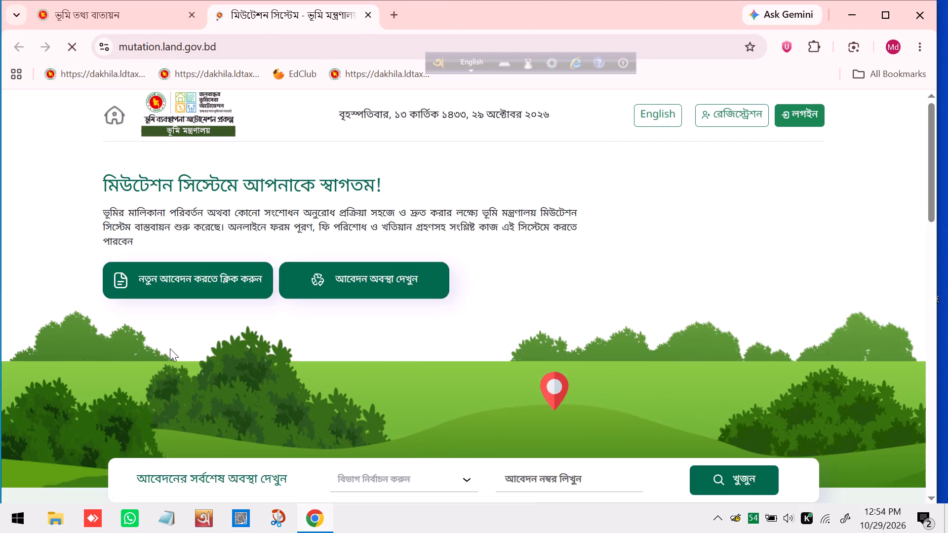
pyautogui.click(593, 475)
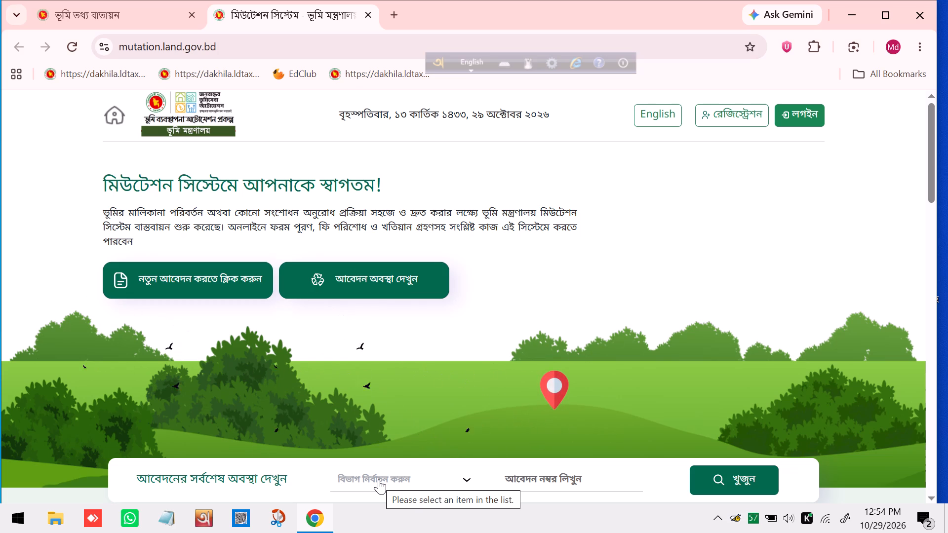
pyautogui.rightClick(947, 222)
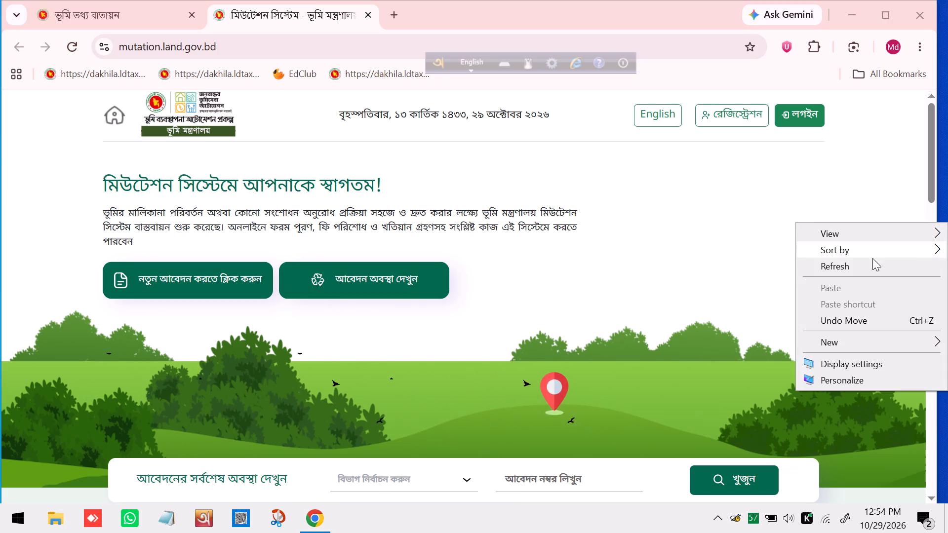
pyautogui.click(821, 268)
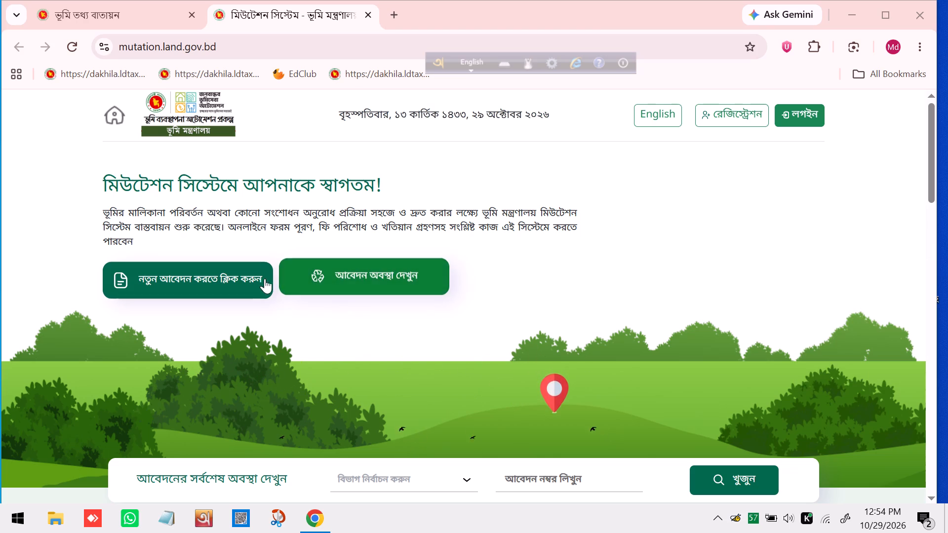
pyautogui.click(237, 280)
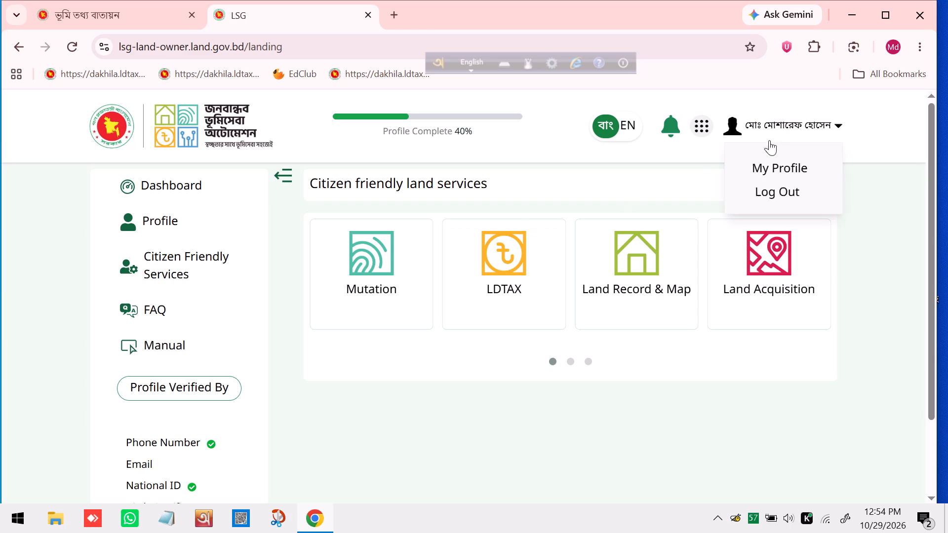
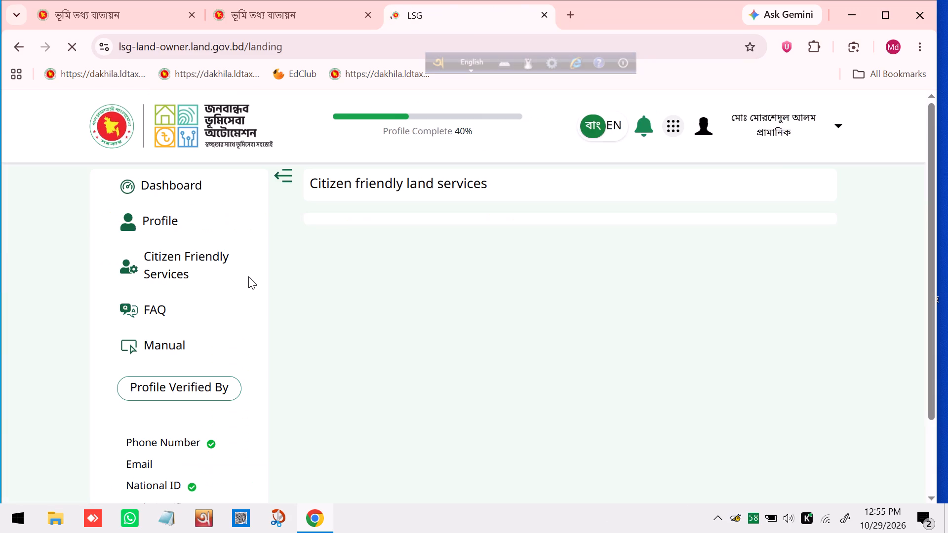
# Open the land development tax service, check the citizen's holding list, and bring up the khatian list.
pyautogui.click(512, 257)
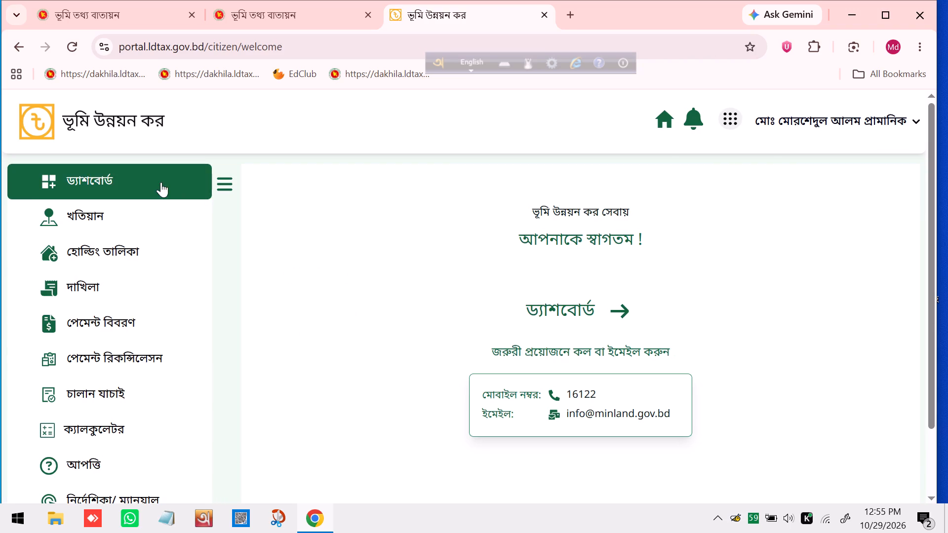
pyautogui.click(136, 253)
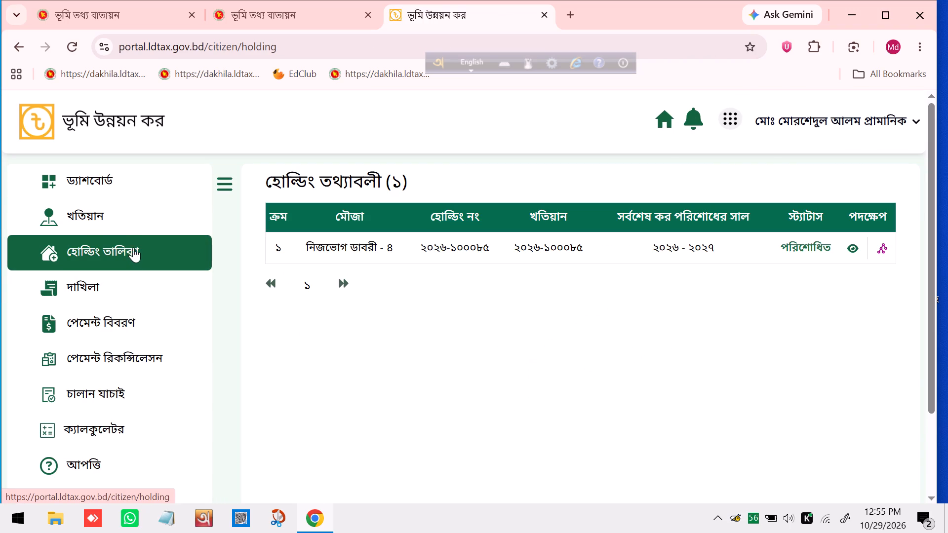
pyautogui.click(105, 220)
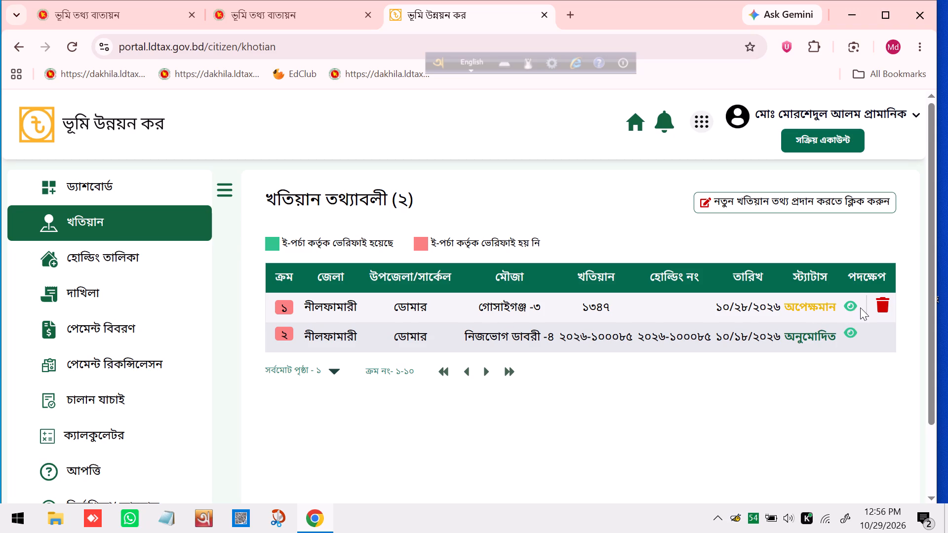
pyautogui.click(848, 303)
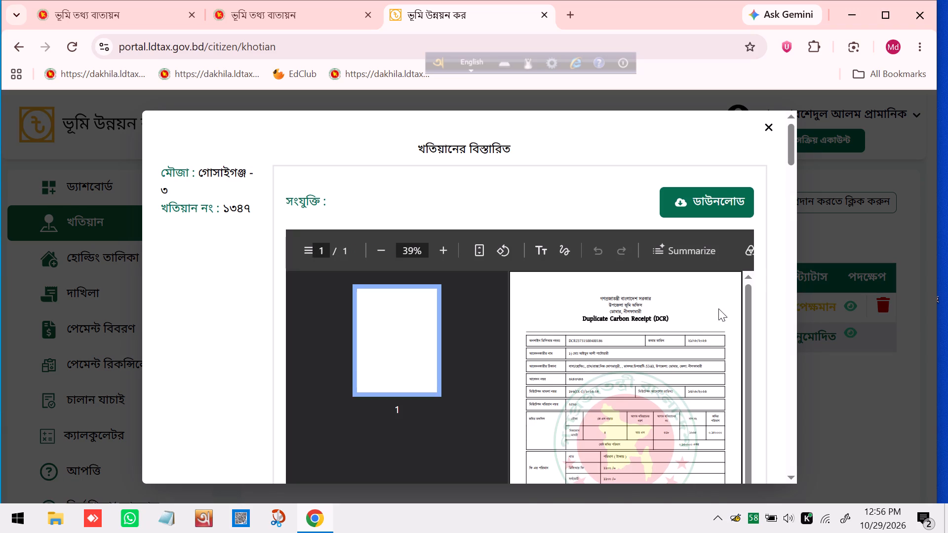
pyautogui.scroll(-3, 718, 308)
pyautogui.scroll(4, 718, 308)
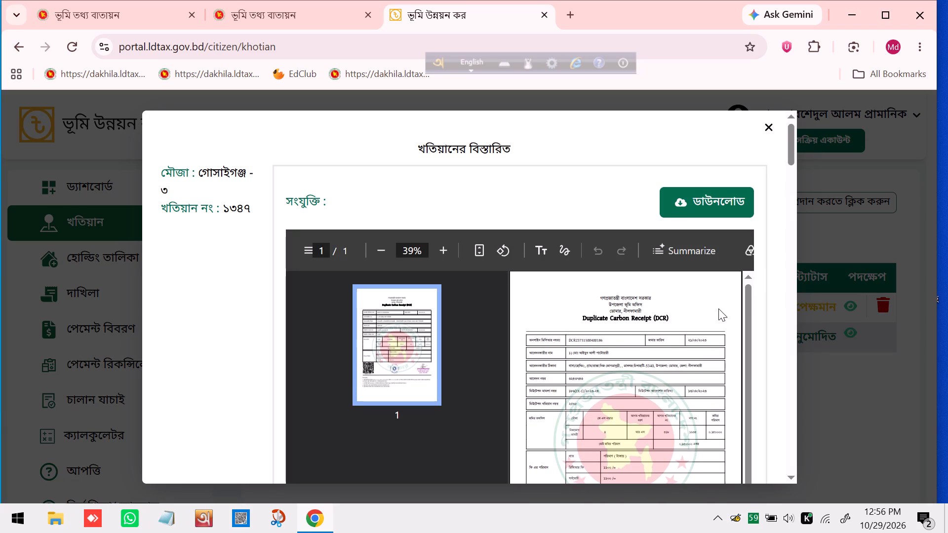
pyautogui.scroll(-5, 711, 314)
pyautogui.scroll(-3, 681, 343)
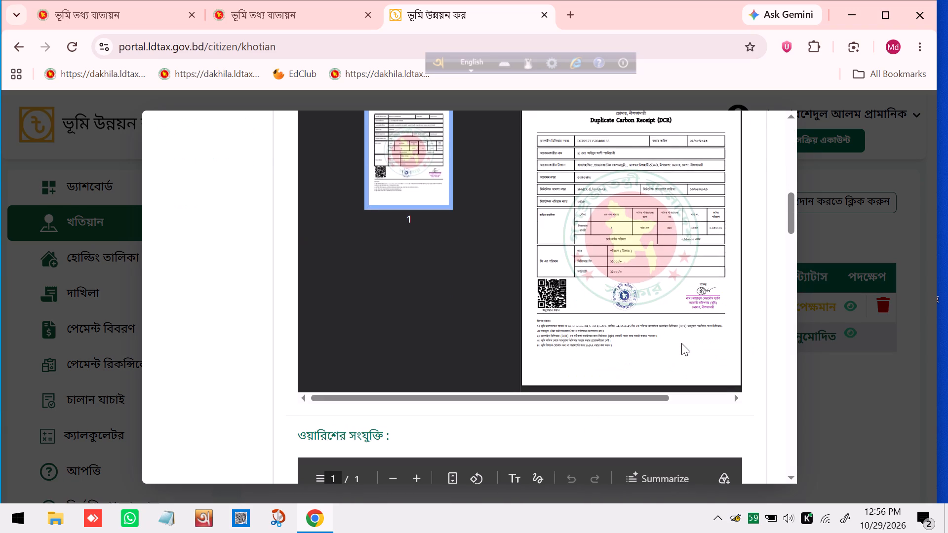
pyautogui.scroll(-3, 681, 343)
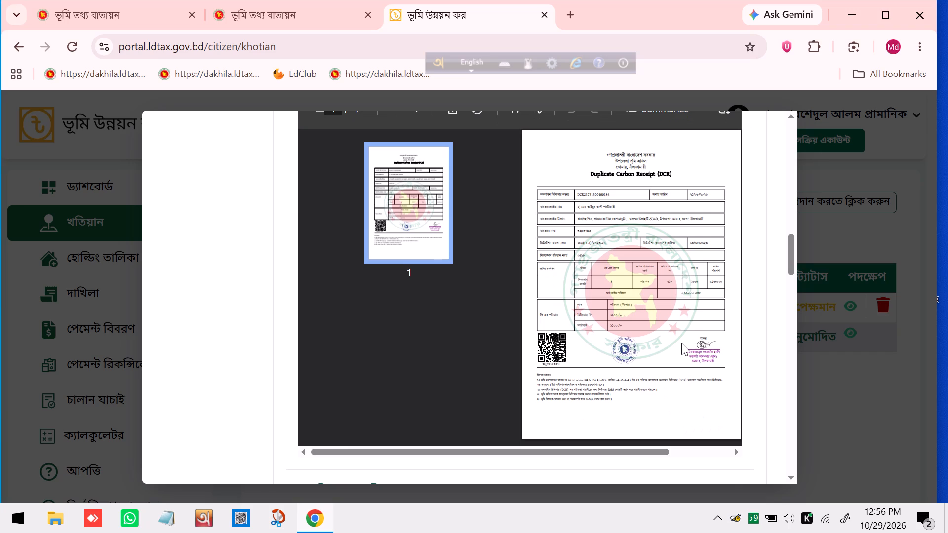
pyautogui.scroll(8, 681, 343)
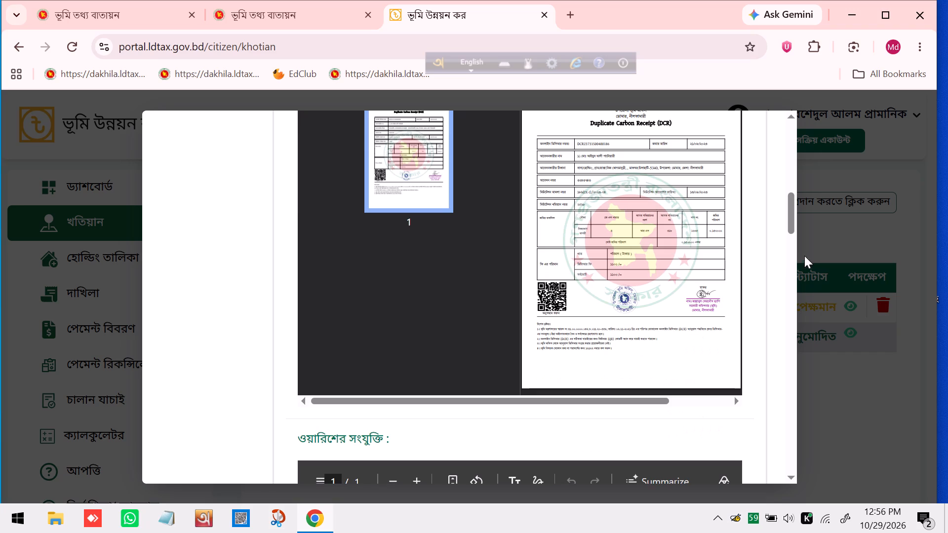
pyautogui.moveTo(790, 221); pyautogui.dragTo(793, 305)
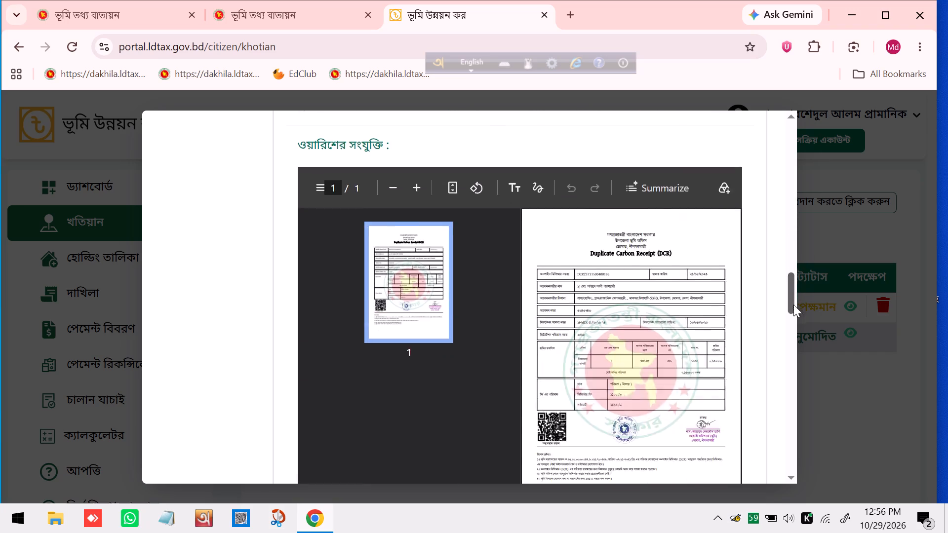
pyautogui.moveTo(793, 305); pyautogui.dragTo(791, 474)
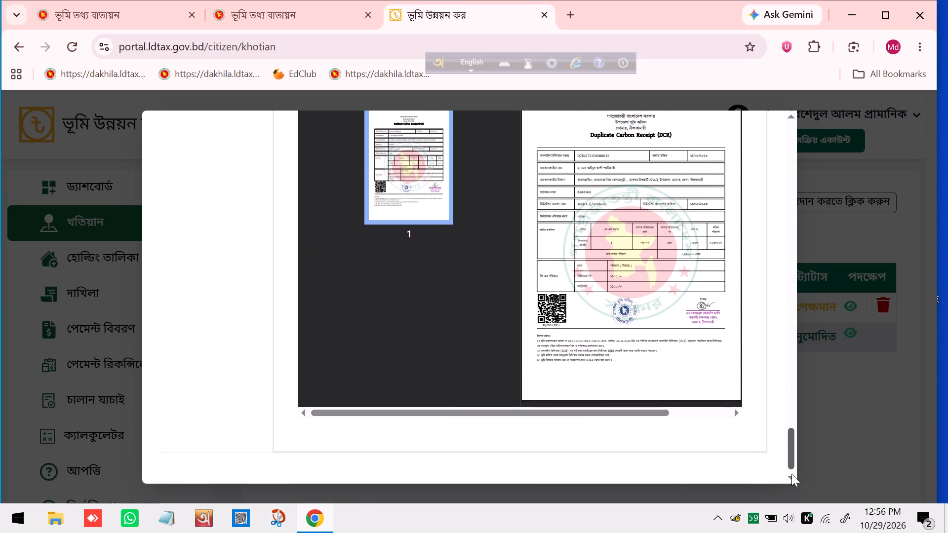
pyautogui.moveTo(791, 474); pyautogui.dragTo(791, 491)
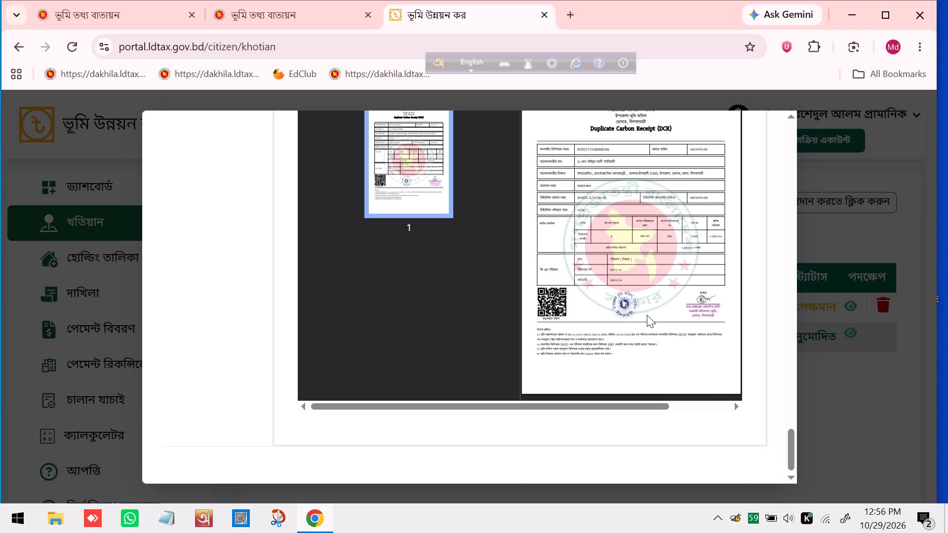
# Review the heir attachments back to the main attachment of khatian ১৩৪৭ and read its Duplicate Carbon Receipt.
pyautogui.scroll(3, 647, 315)
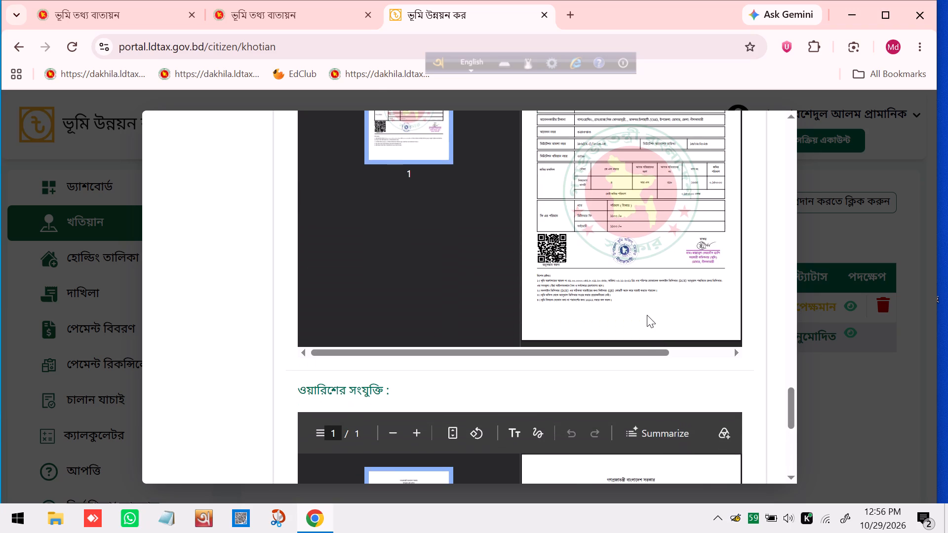
pyautogui.scroll(6, 647, 315)
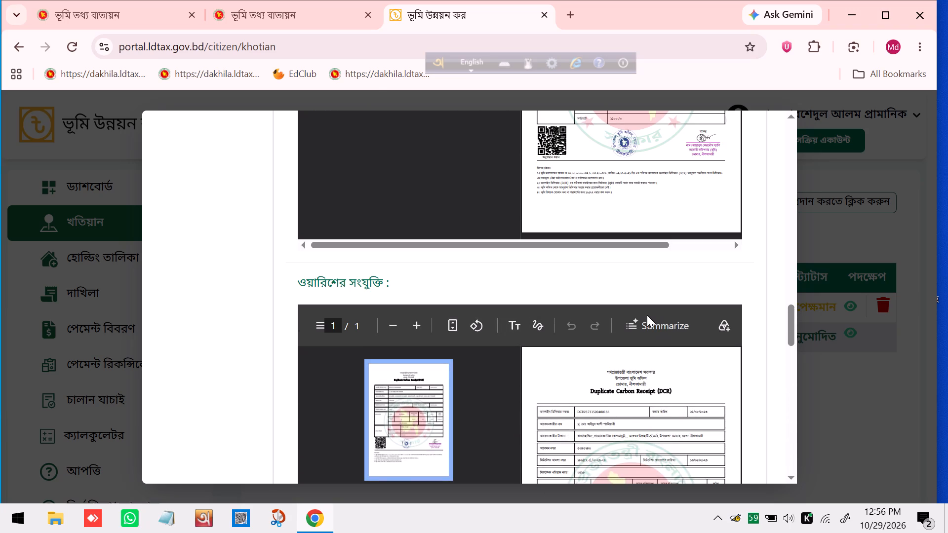
pyautogui.scroll(3, 647, 315)
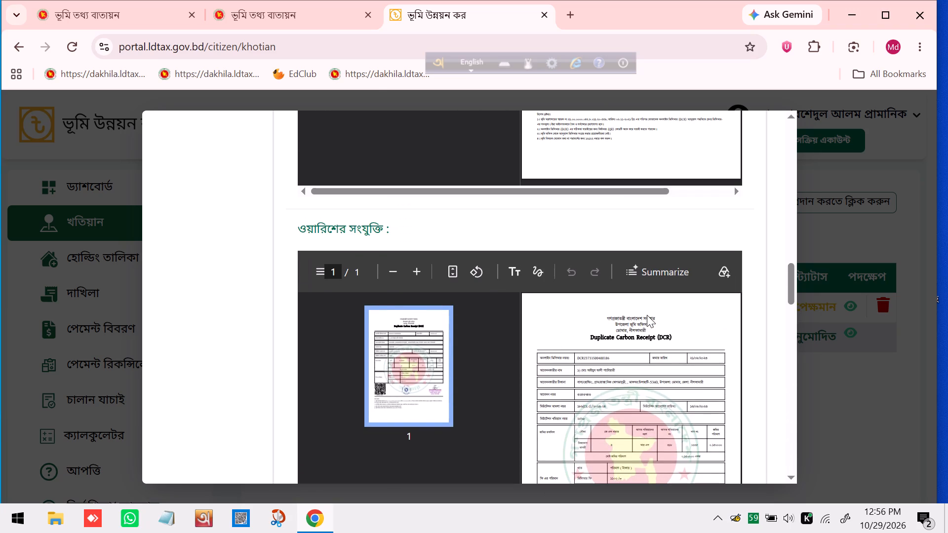
pyautogui.scroll(4, 647, 315)
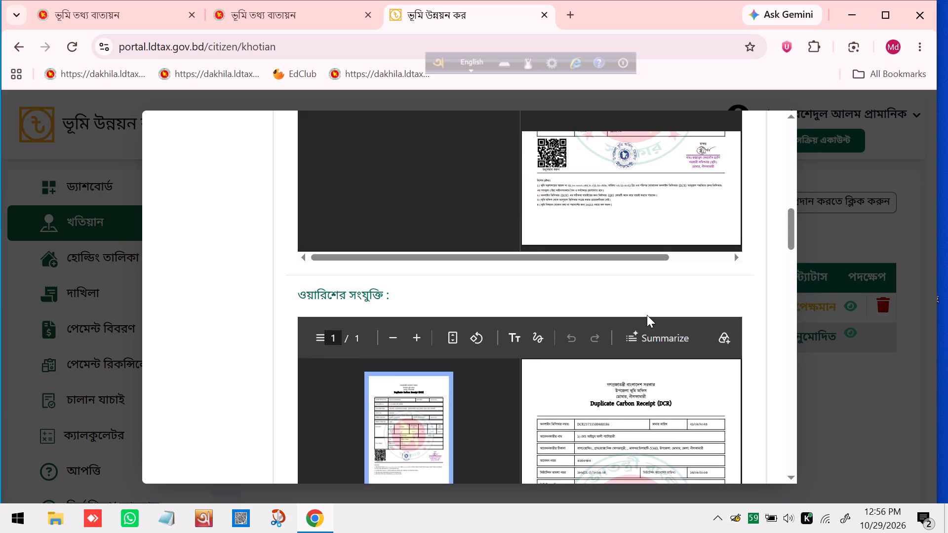
pyautogui.scroll(4, 647, 315)
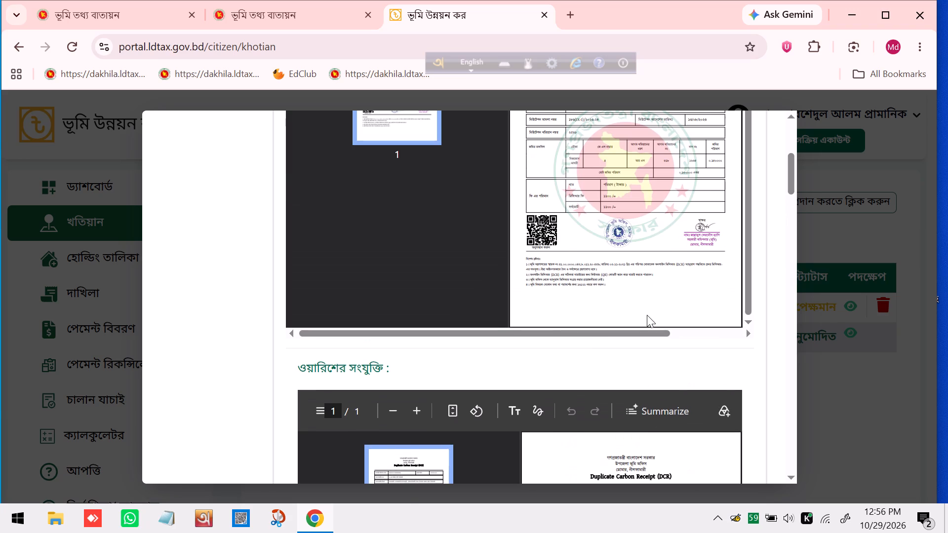
pyautogui.scroll(11, 647, 315)
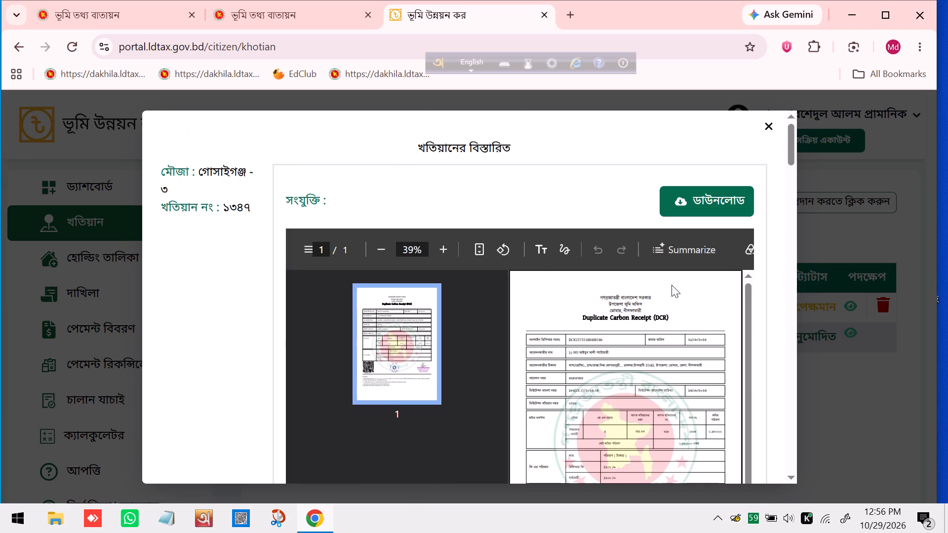
pyautogui.scroll(3, 671, 285)
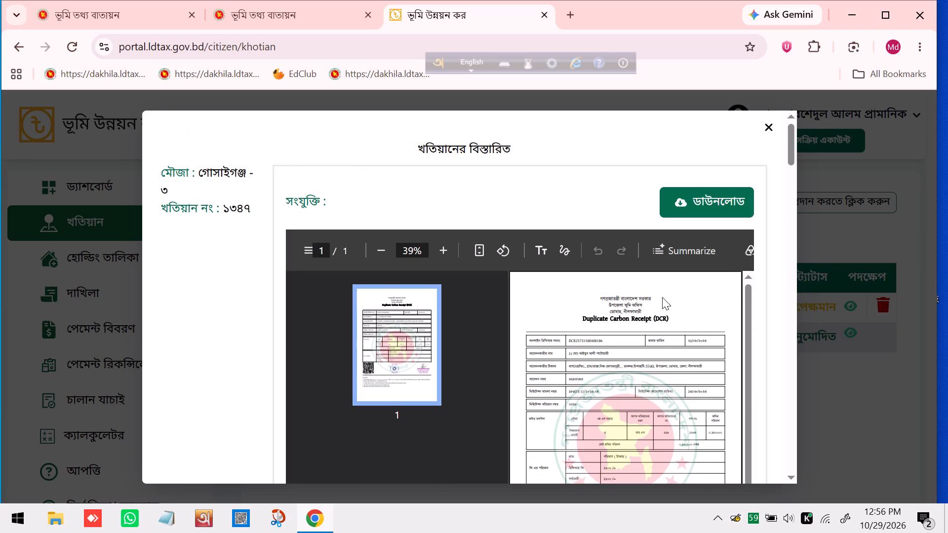
pyautogui.scroll(-1, 569, 324)
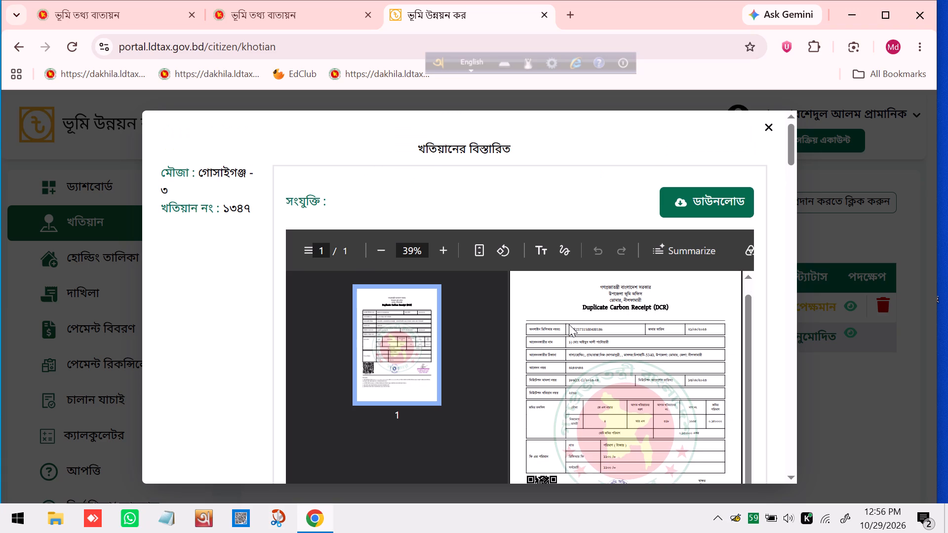
pyautogui.scroll(-1, 608, 342)
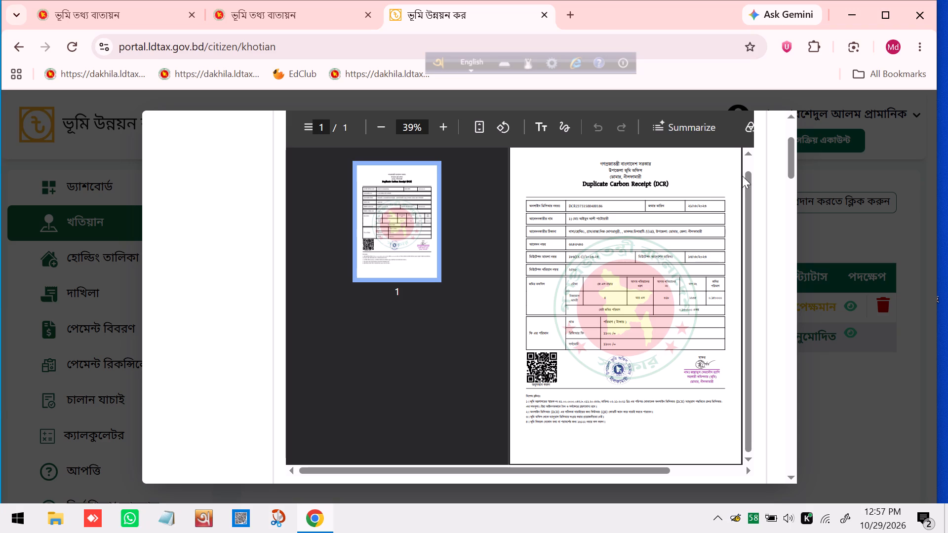
pyautogui.scroll(7, 672, 253)
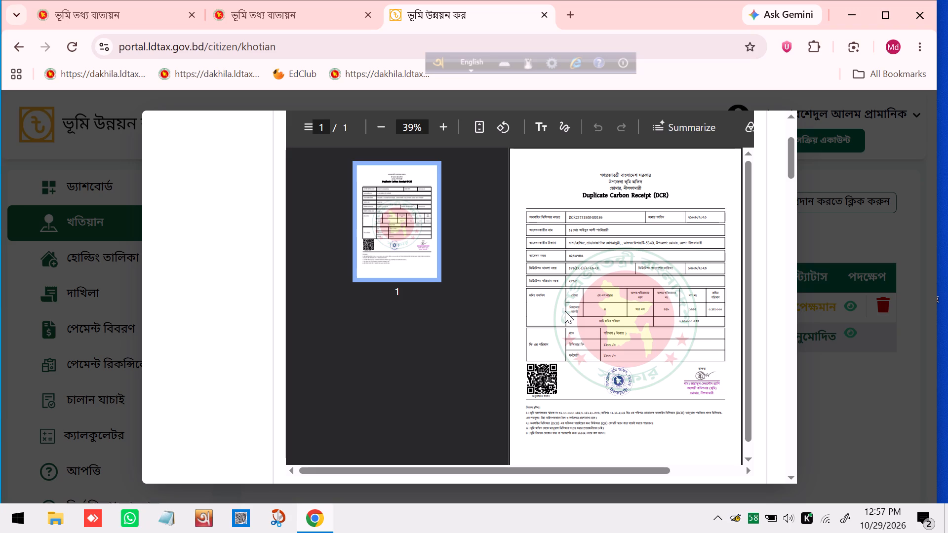
pyautogui.scroll(2, 532, 442)
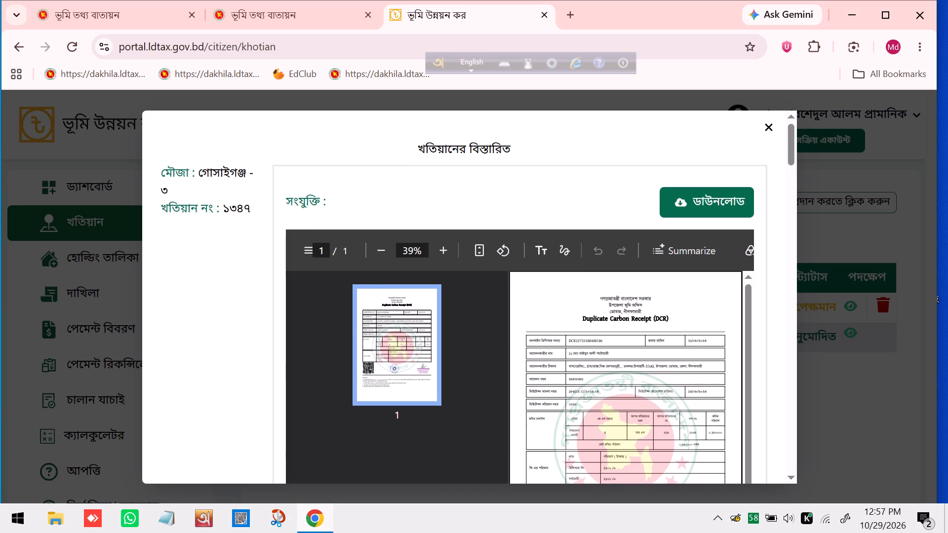
pyautogui.scroll(-5, 529, 420)
pyautogui.scroll(-3, 591, 338)
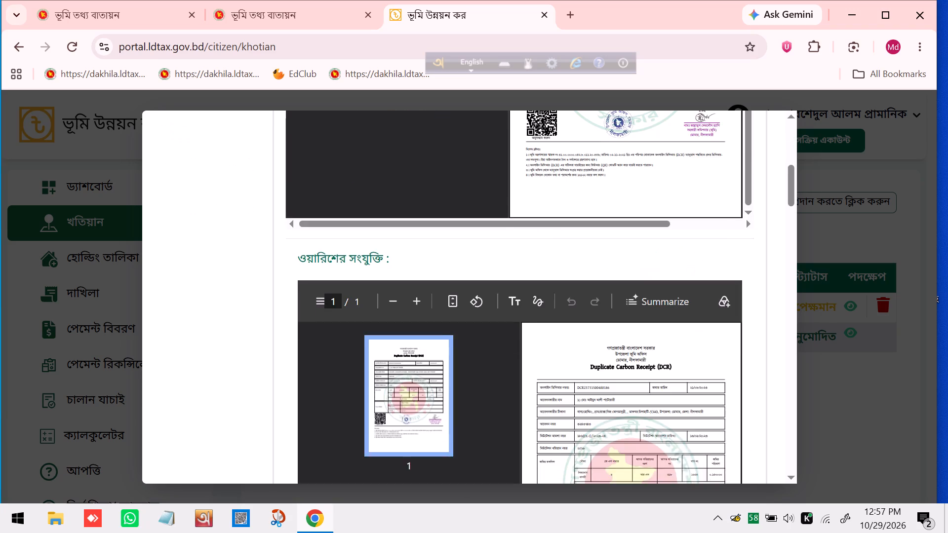
pyautogui.scroll(-14, 591, 338)
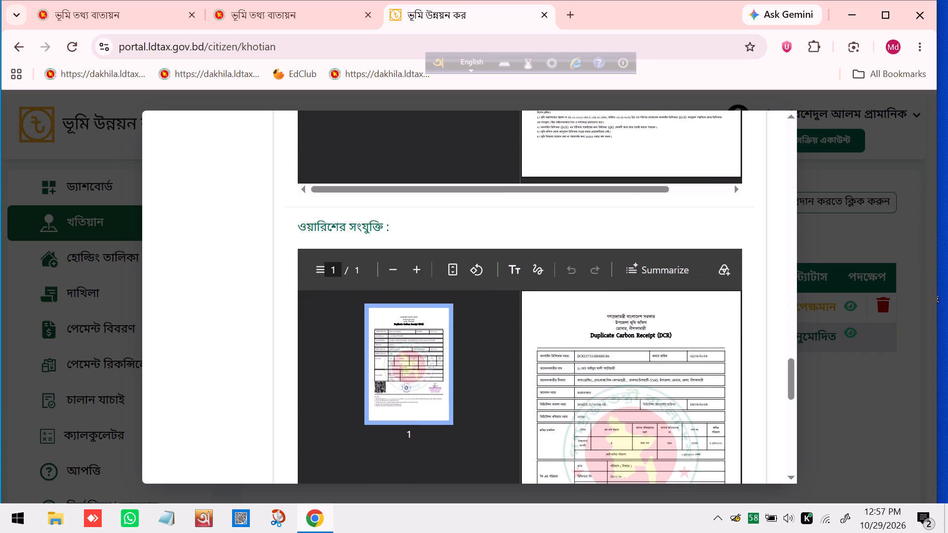
pyautogui.scroll(-9, 591, 338)
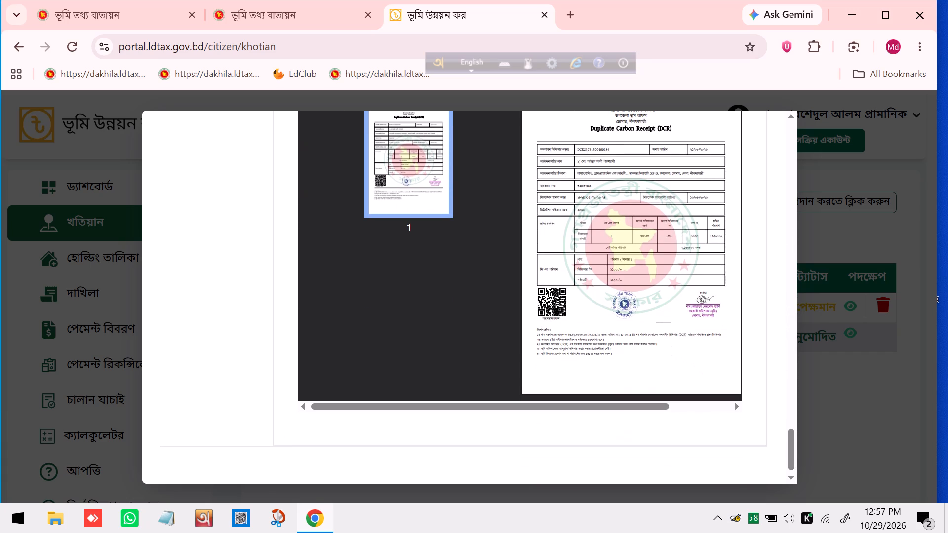
pyautogui.scroll(10, 651, 343)
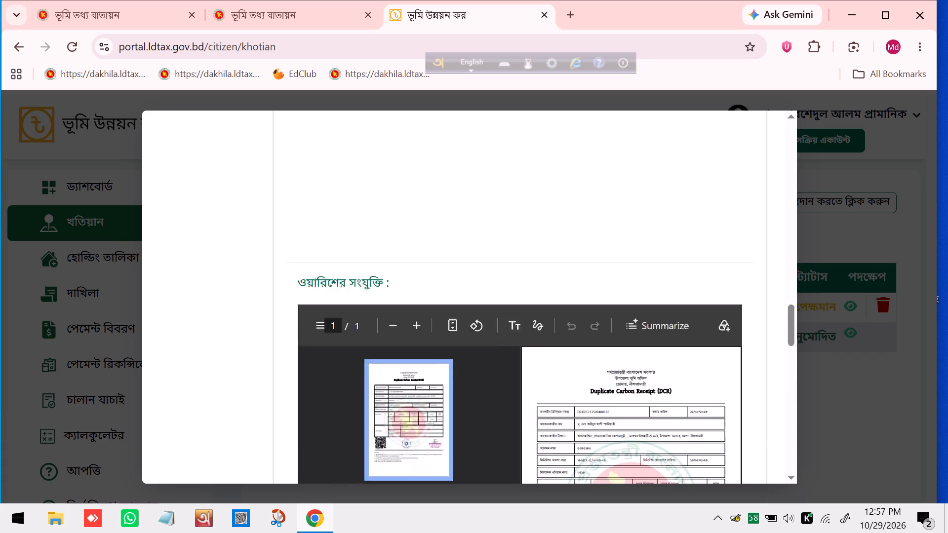
pyautogui.scroll(17, 651, 343)
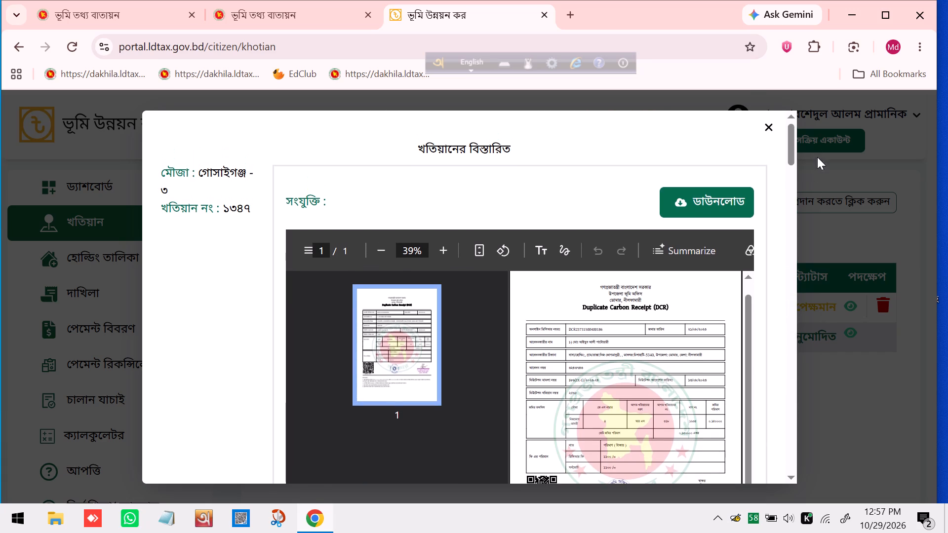
pyautogui.click(766, 127)
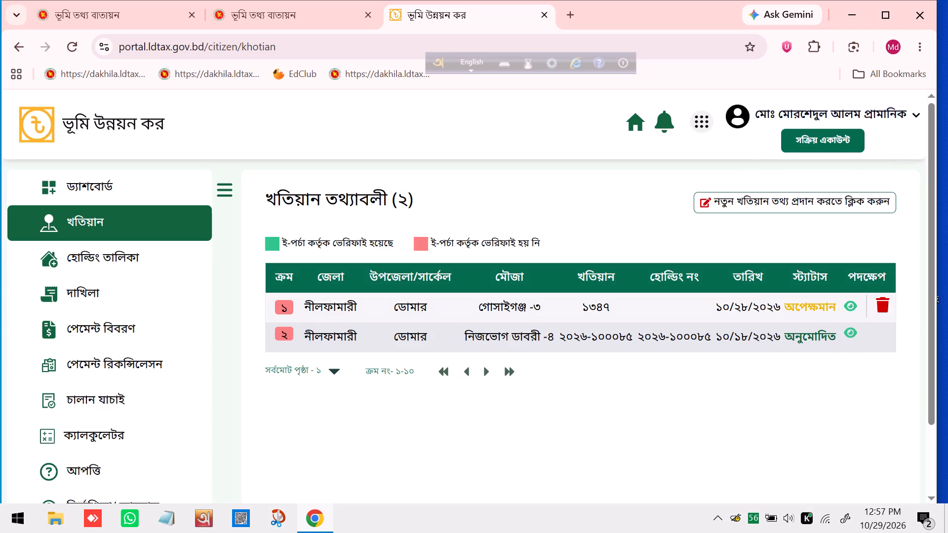
# Examine the attached khatian document of the approved entry in mouza নিজভোগ ডাবরী-৪, and close its details.
pyautogui.click(852, 333)
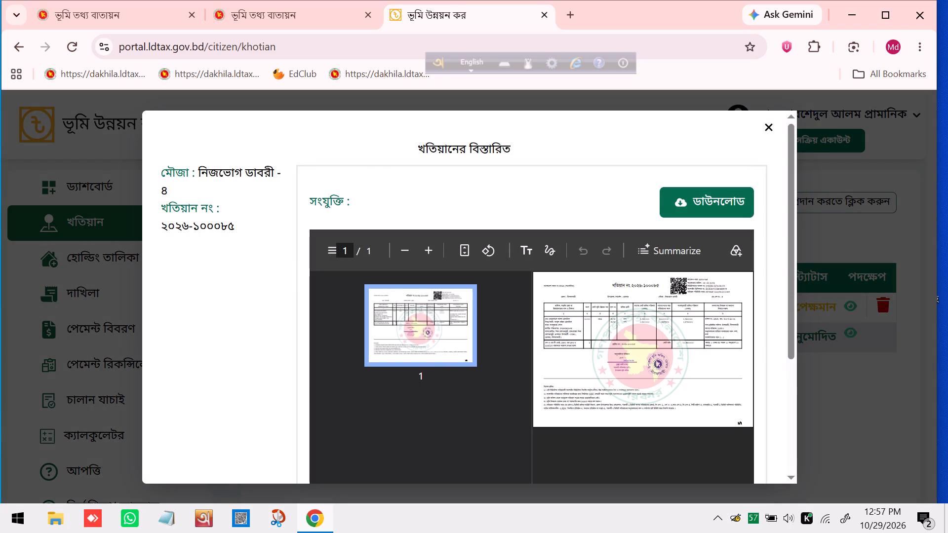
pyautogui.scroll(-4, 672, 326)
pyautogui.scroll(2, 672, 326)
pyautogui.click(644, 316)
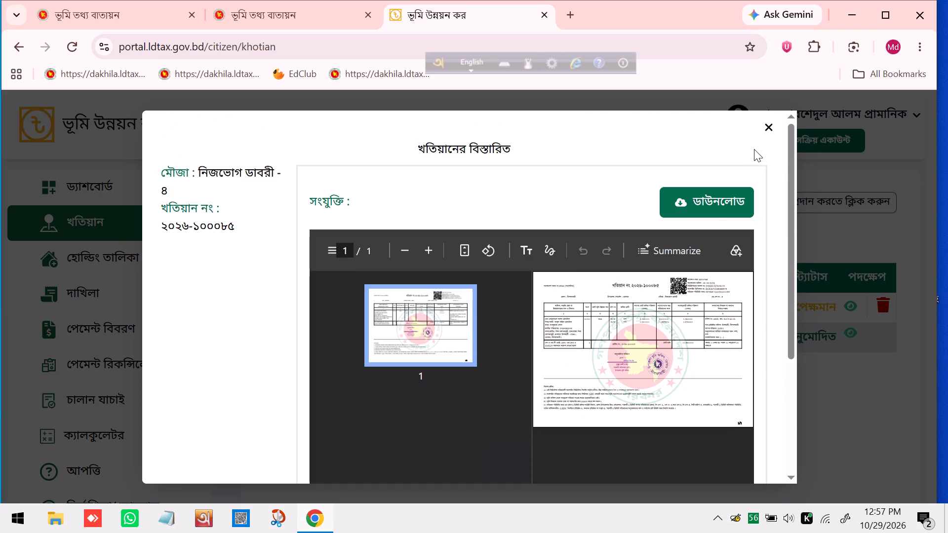
pyautogui.click(767, 129)
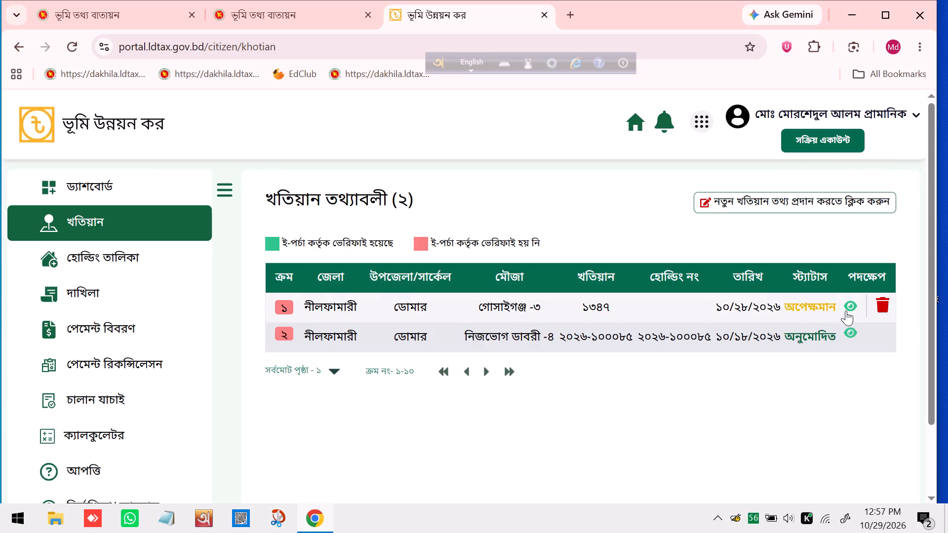
pyautogui.click(853, 307)
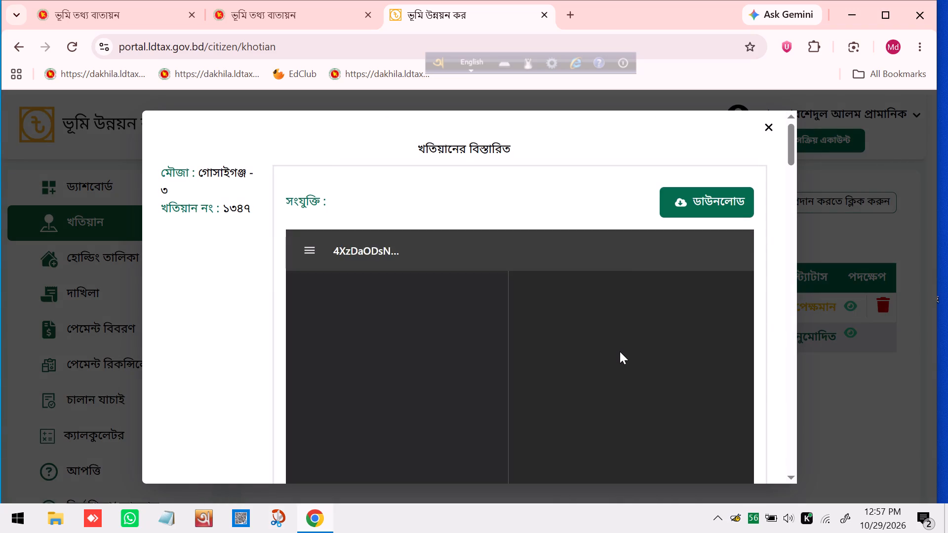
pyautogui.scroll(-4, 620, 352)
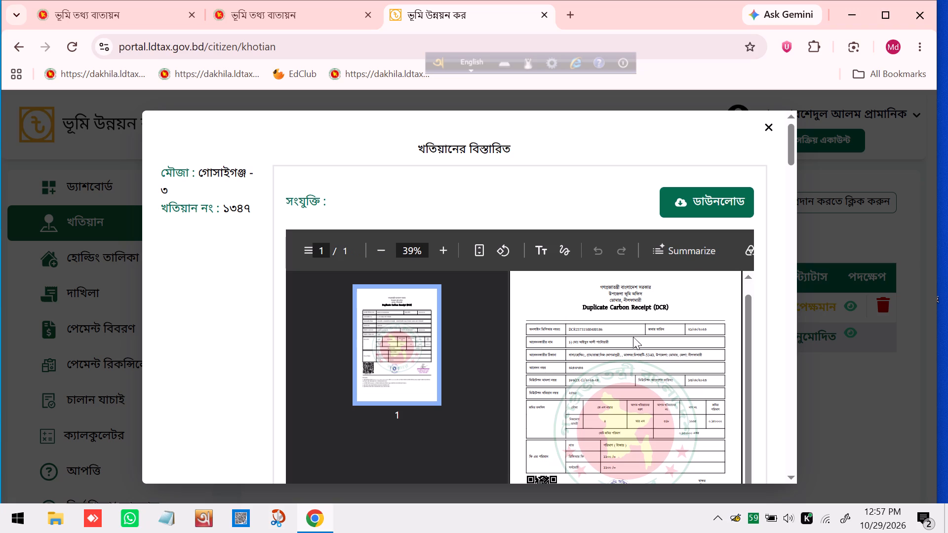
pyautogui.scroll(-3, 679, 361)
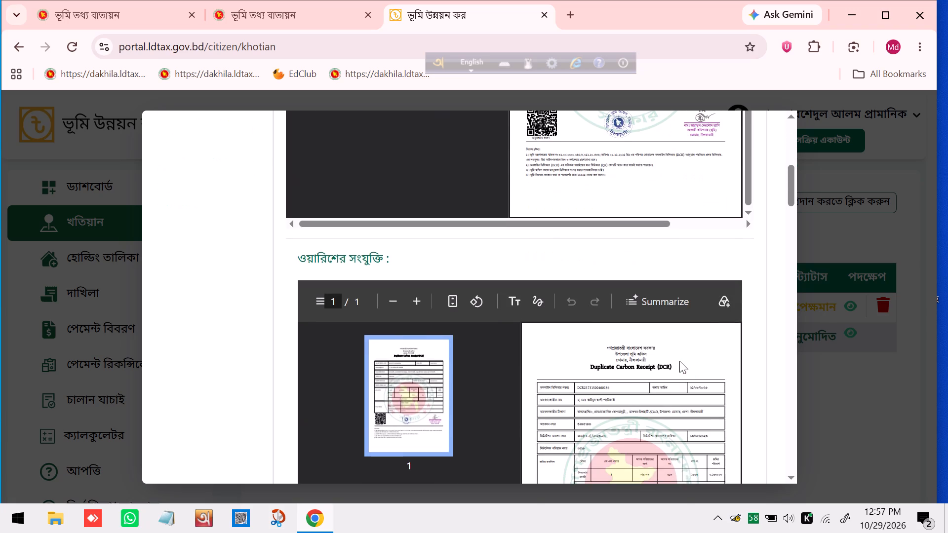
pyautogui.scroll(-11, 679, 361)
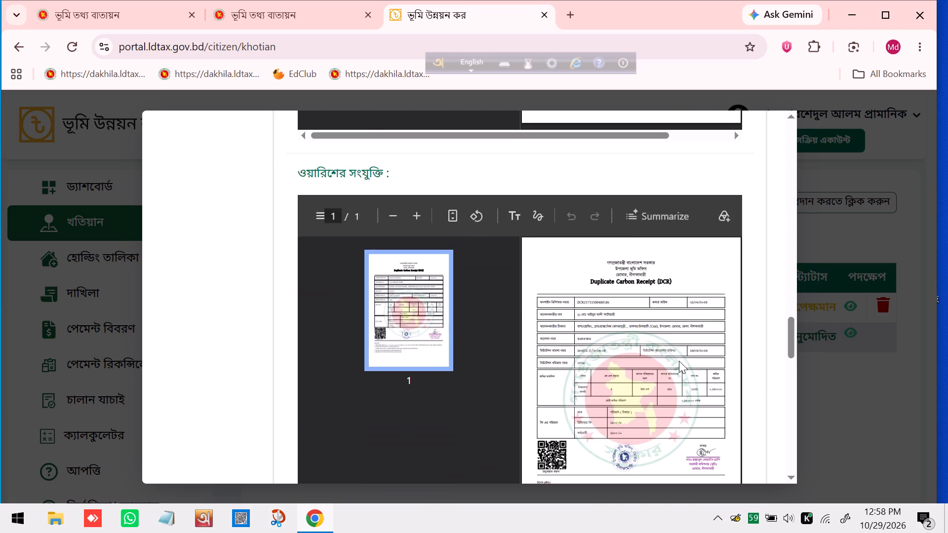
pyautogui.scroll(-7, 679, 361)
pyautogui.scroll(-5, 684, 302)
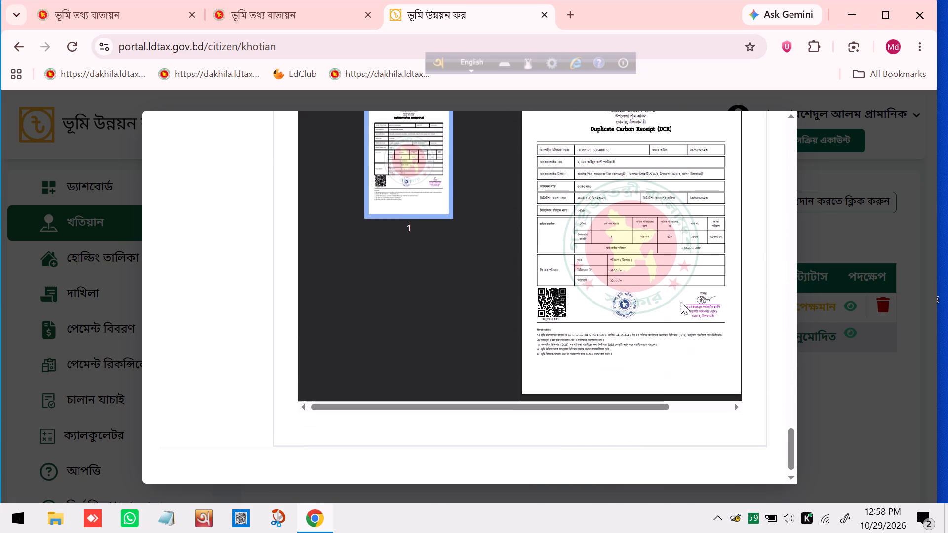
pyautogui.scroll(20, 681, 302)
pyautogui.scroll(11, 681, 302)
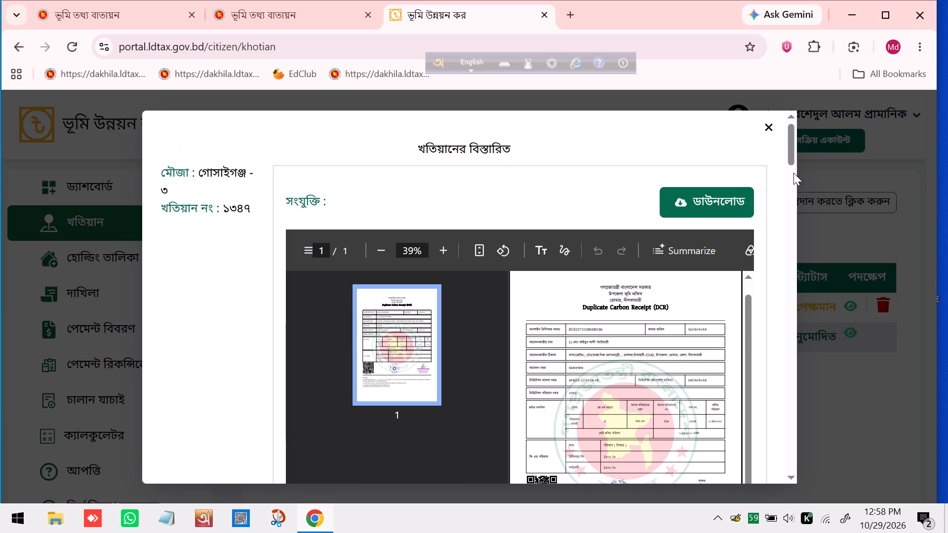
pyautogui.click(769, 128)
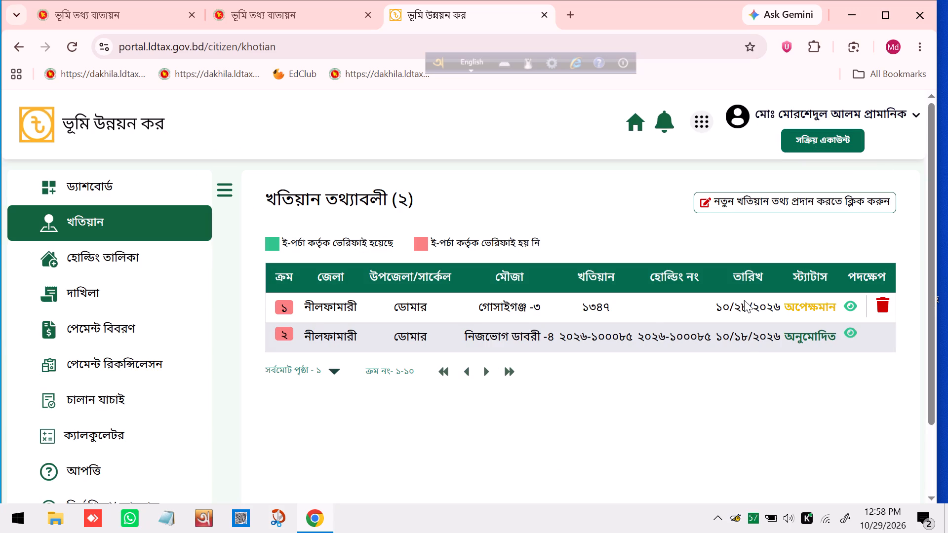
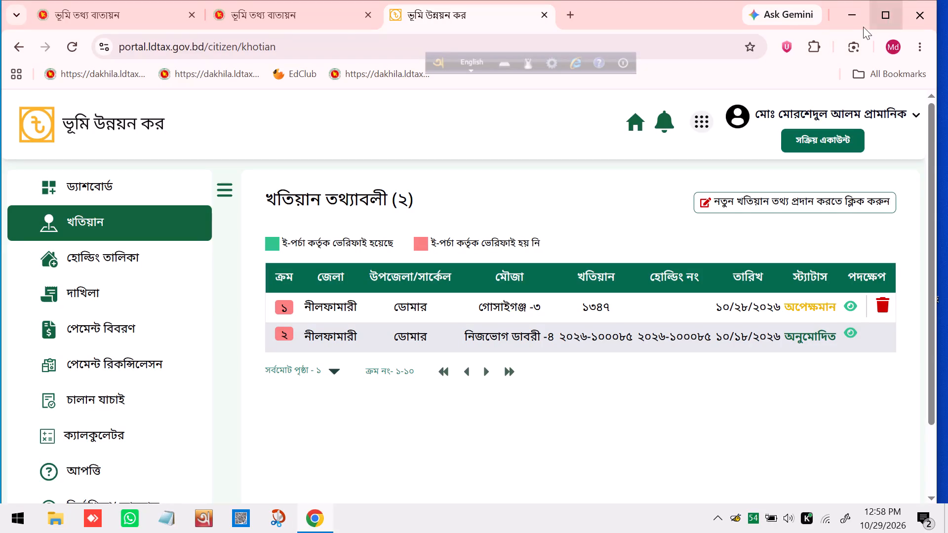
pyautogui.click(851, 12)
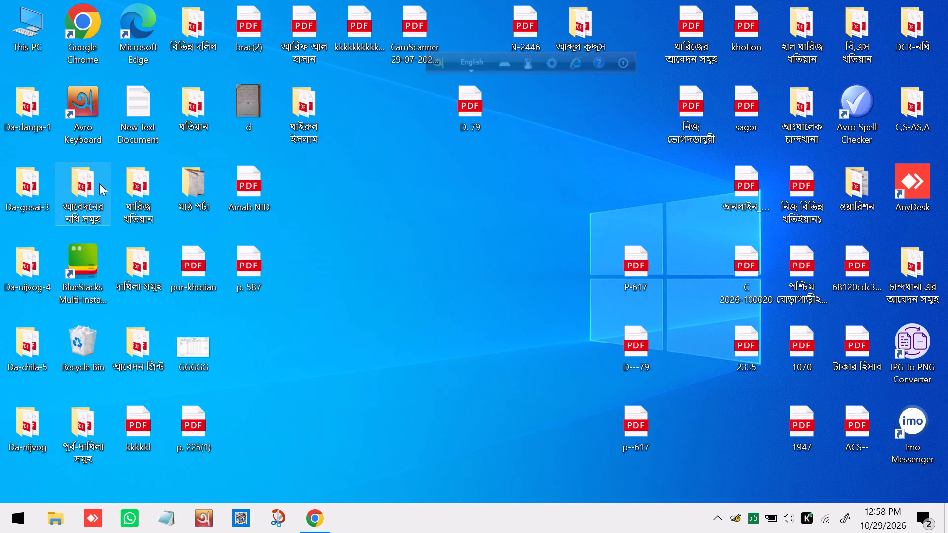
pyautogui.doubleClick(32, 181)
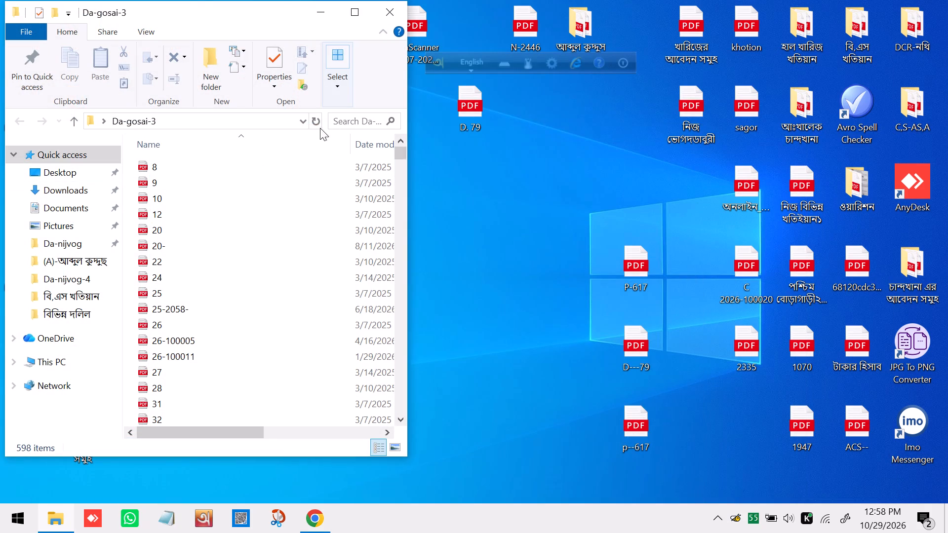
pyautogui.click(377, 124)
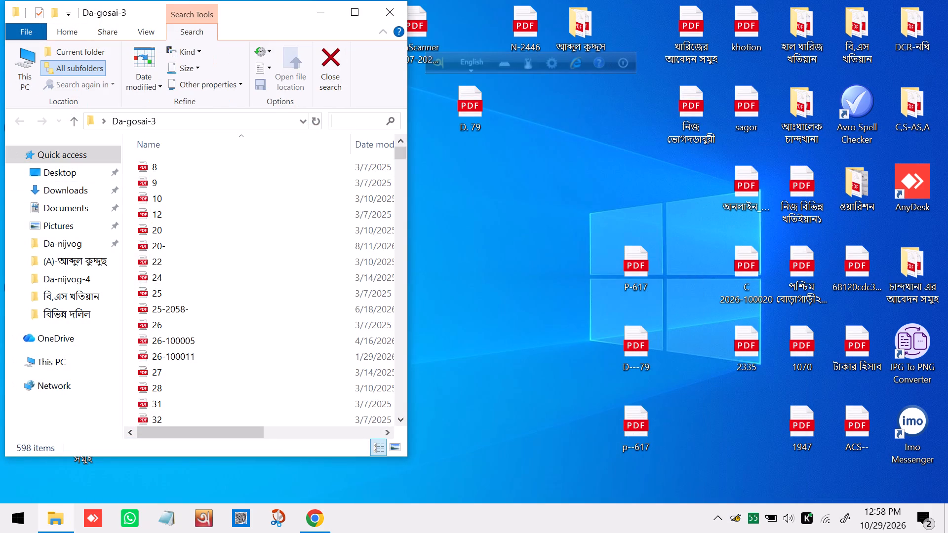
pyautogui.press('1')
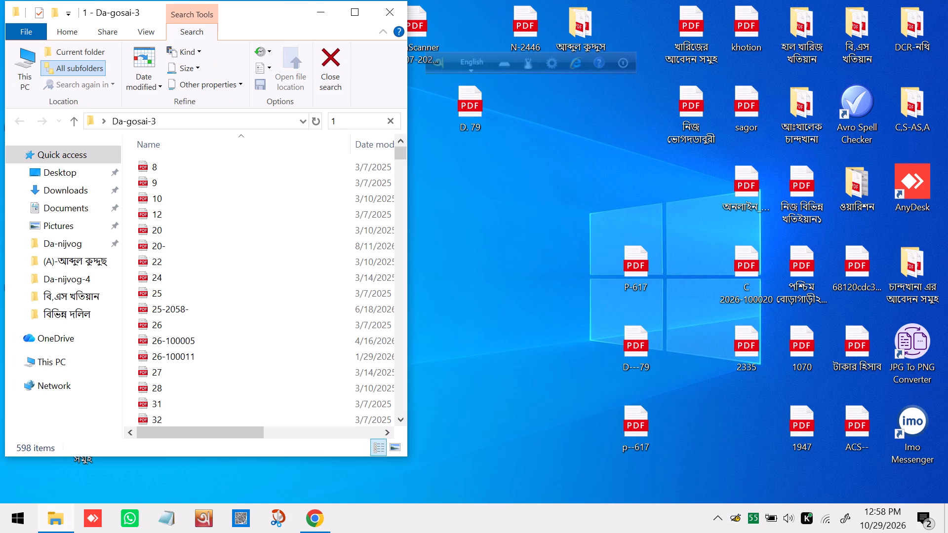
pyautogui.write('347')
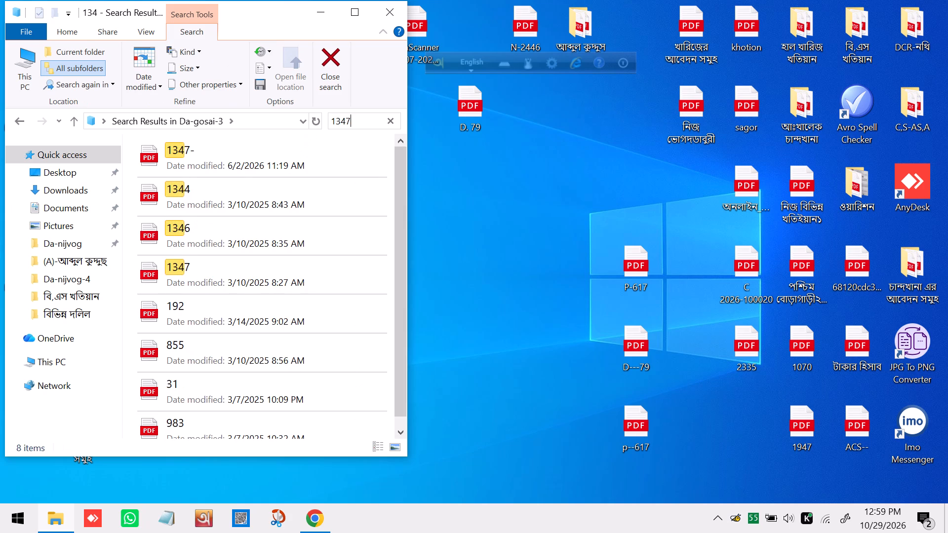
pyautogui.doubleClick(231, 156)
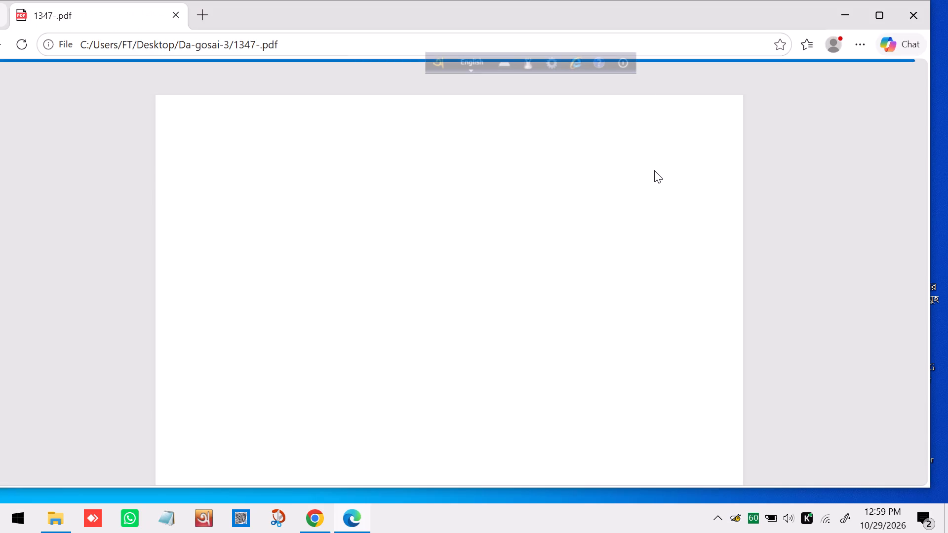
pyautogui.scroll(-3, 654, 170)
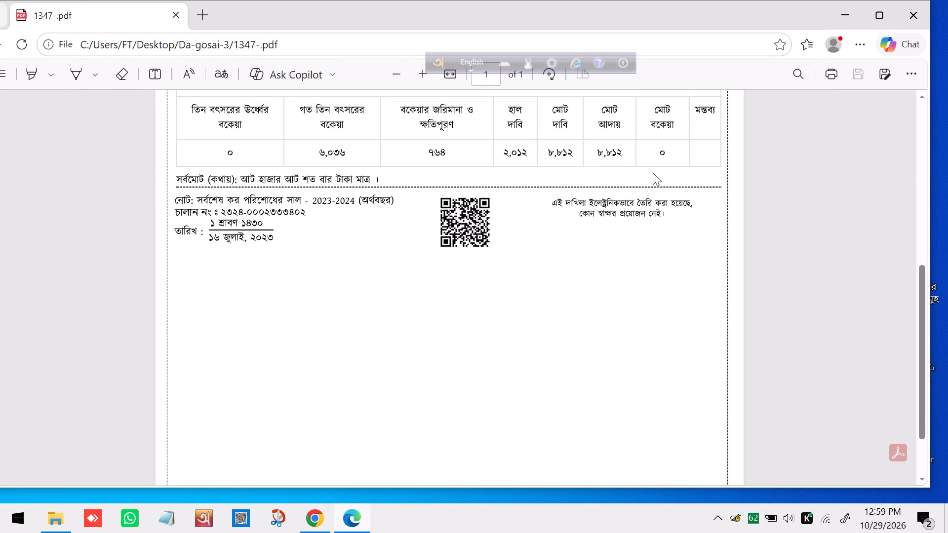
pyautogui.scroll(4, 653, 173)
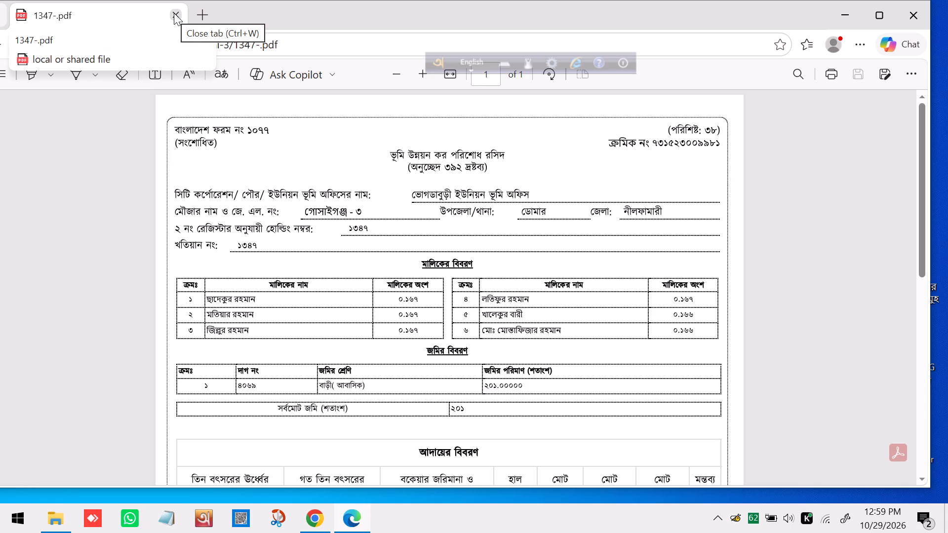
pyautogui.click(174, 13)
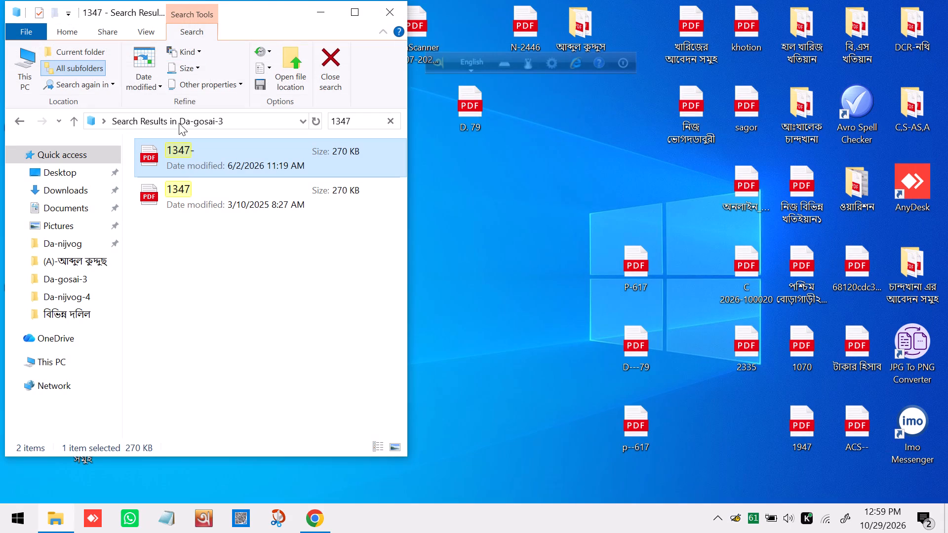
# Read the other receipt, 1347.pdf, from top to bottom, and close it along with the Da-gosai-3 folder.
pyautogui.doubleClick(186, 197)
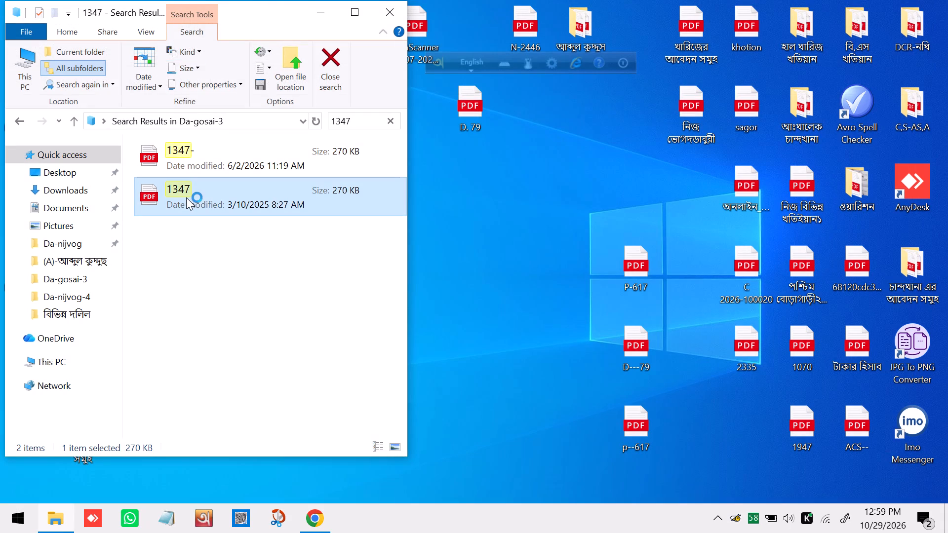
pyautogui.click(435, 150)
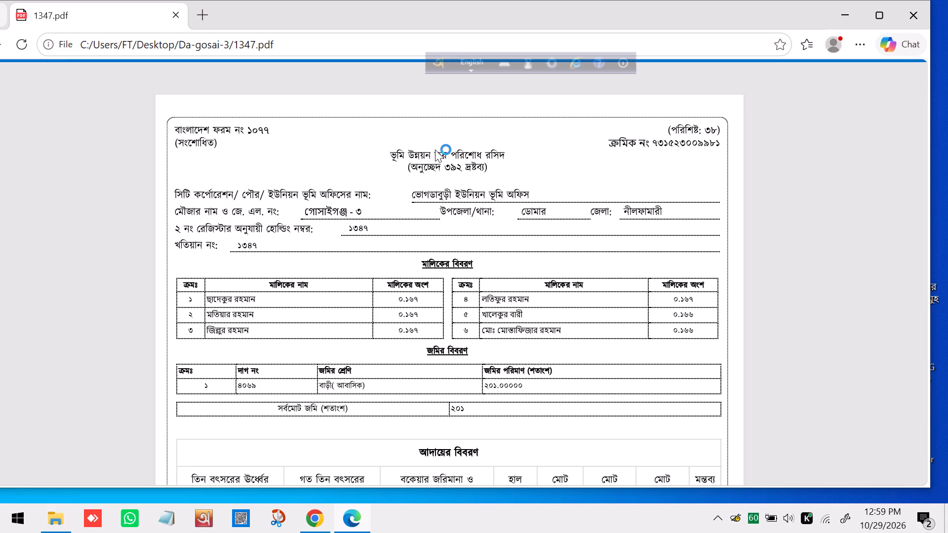
pyautogui.scroll(-3, 435, 150)
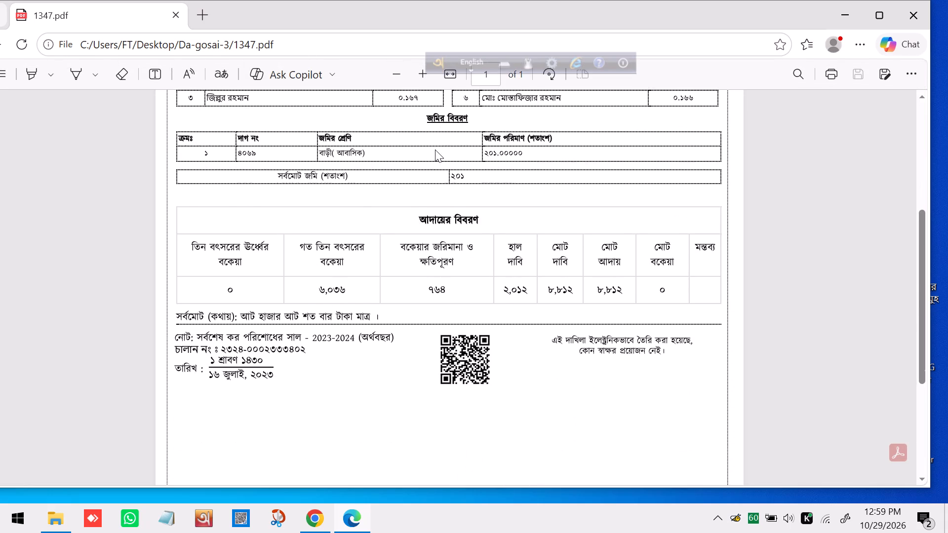
pyautogui.scroll(-1, 435, 150)
pyautogui.scroll(3, 435, 150)
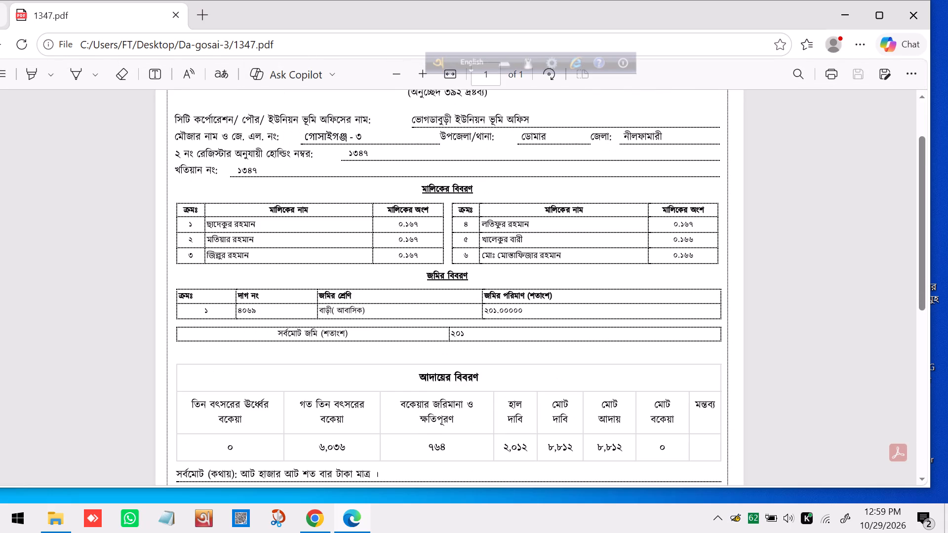
pyautogui.scroll(3, 435, 149)
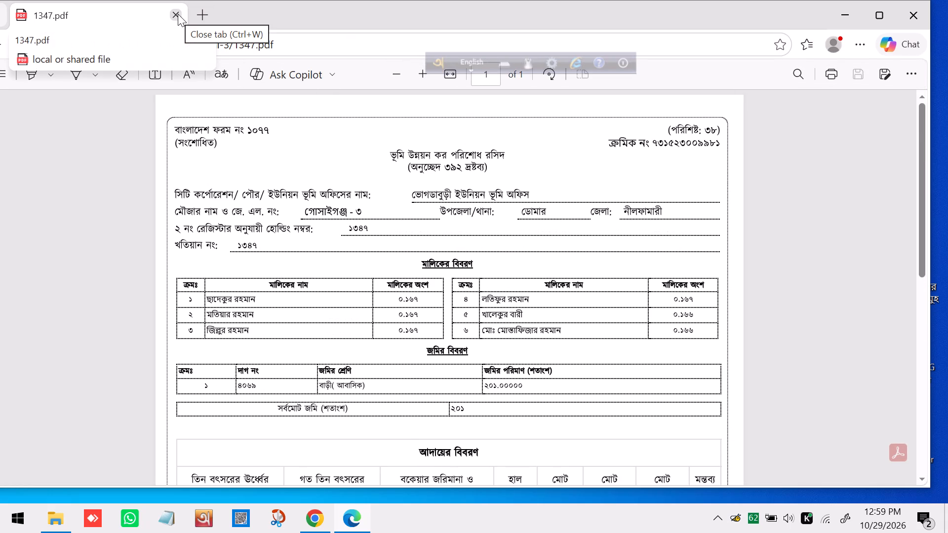
pyautogui.click(178, 14)
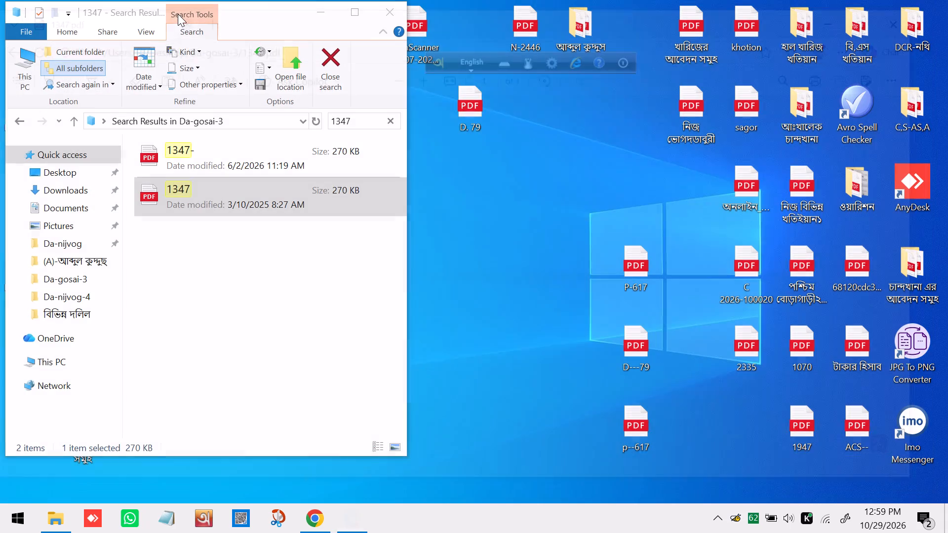
pyautogui.click(389, 14)
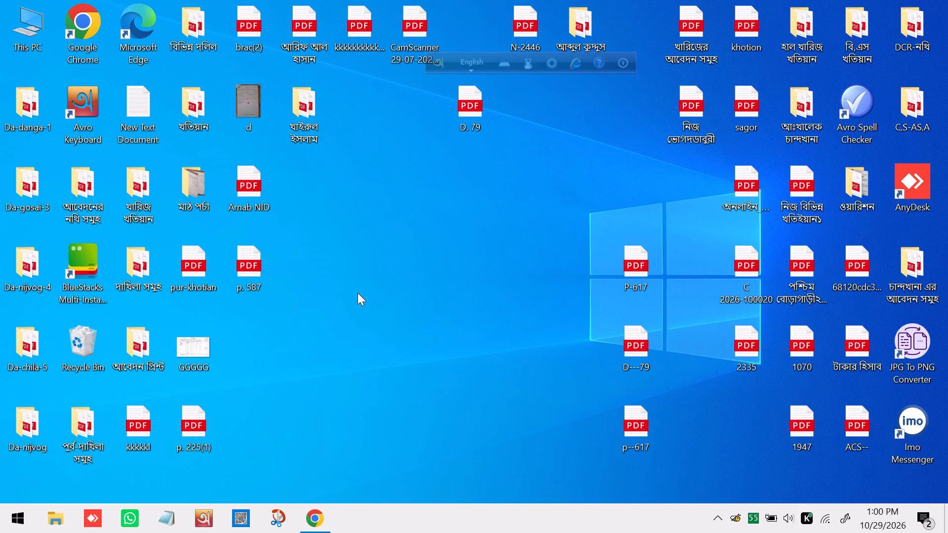
# Switch back to Chrome, check the citizen account's holding list, and return to its khatian list.
pyautogui.click(311, 516)
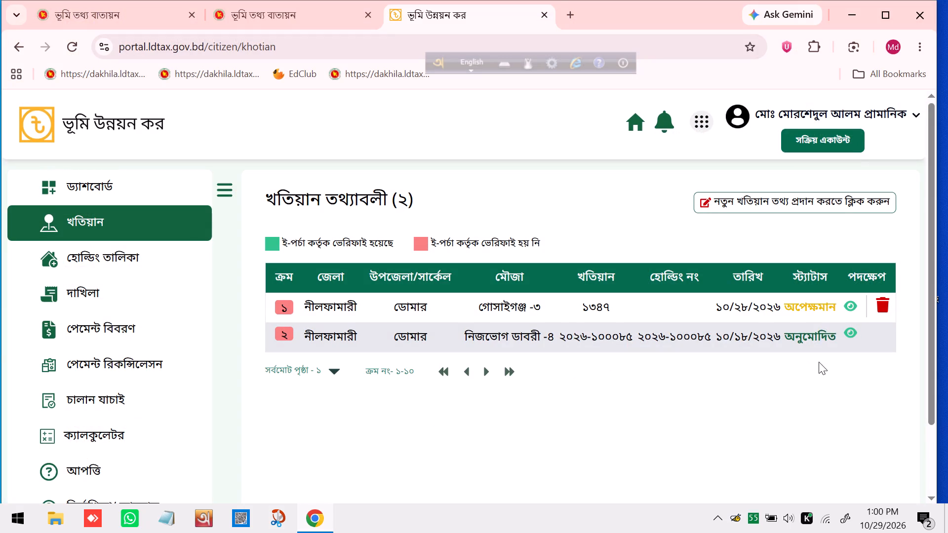
pyautogui.click(117, 260)
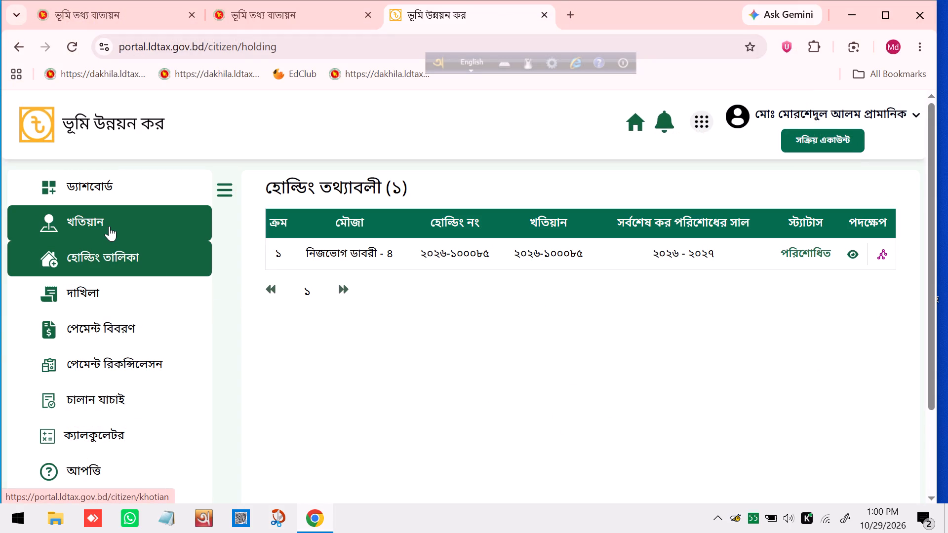
pyautogui.click(109, 226)
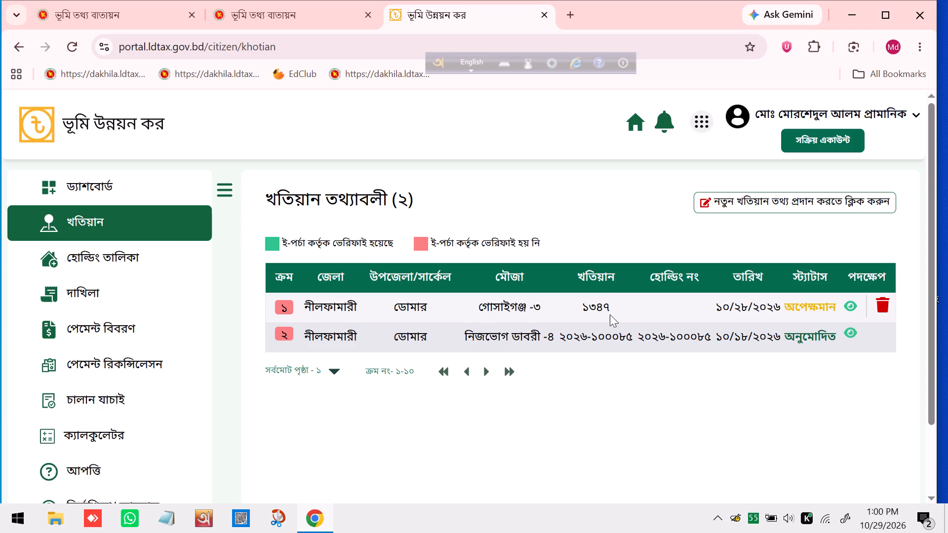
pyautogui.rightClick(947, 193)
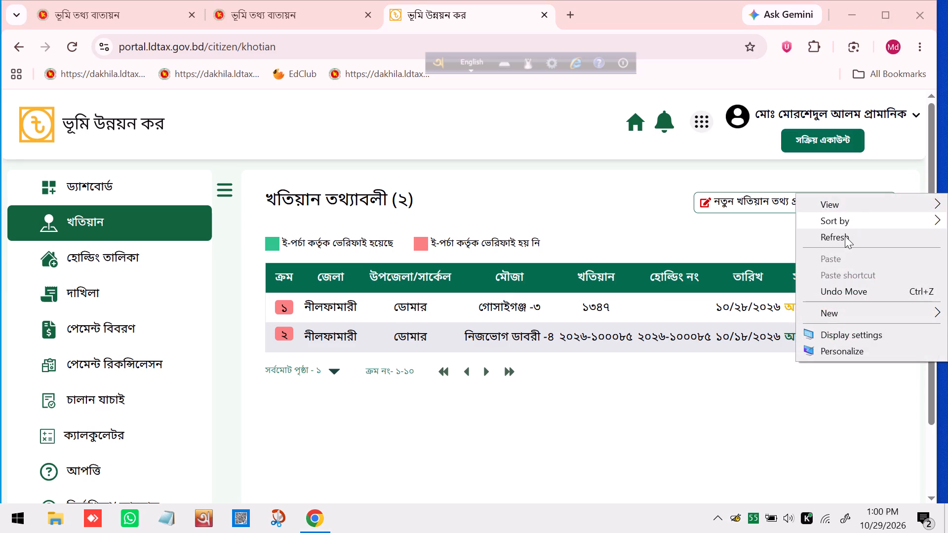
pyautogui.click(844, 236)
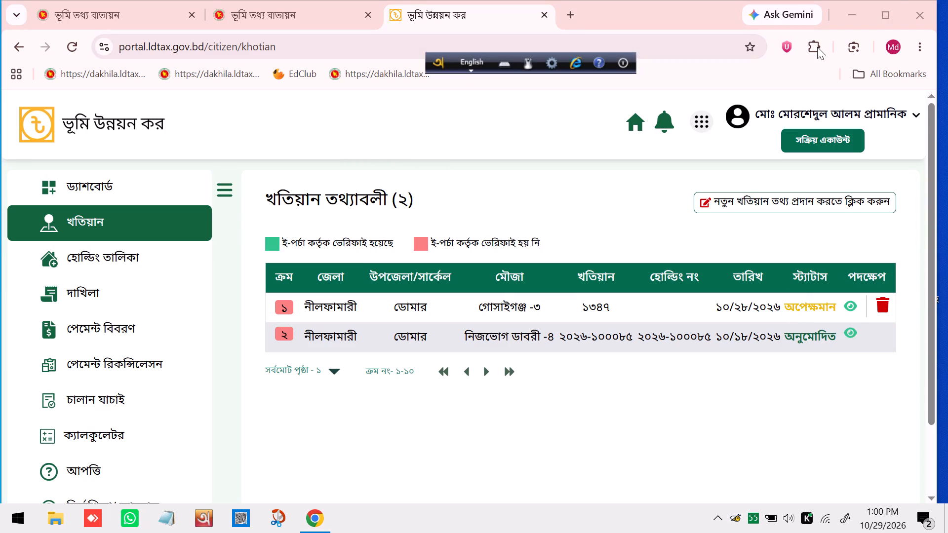
# Close the browser window with the land tax portal, restart Chrome and open land.gov.bd.
pyautogui.click(917, 13)
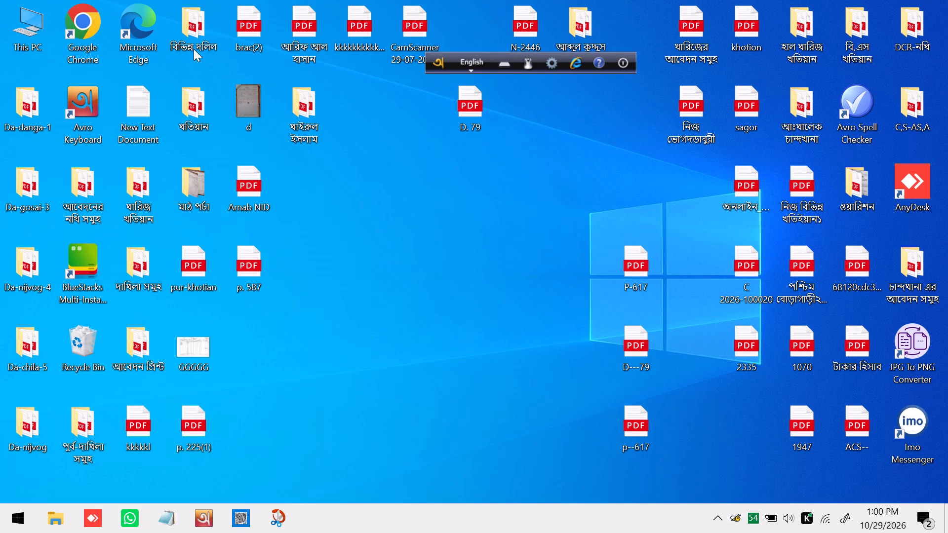
pyautogui.doubleClick(95, 21)
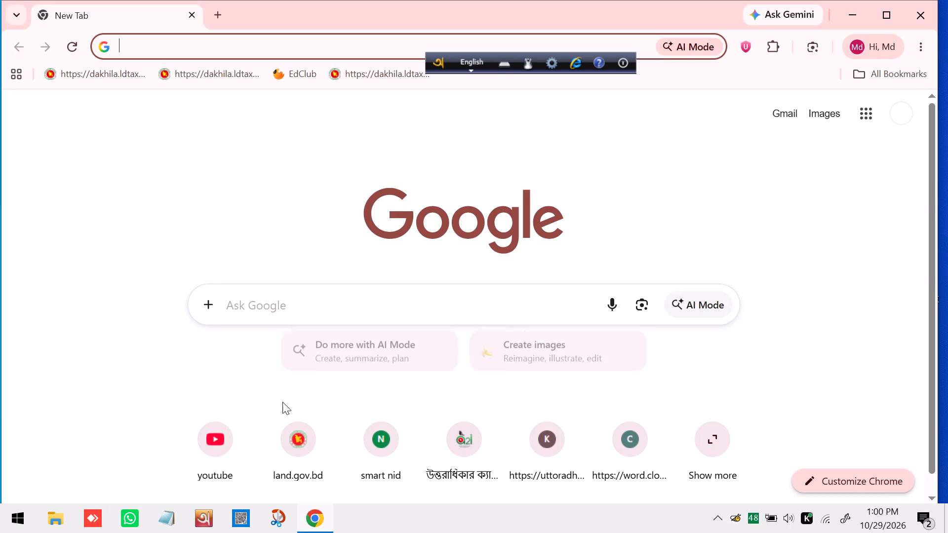
pyautogui.click(303, 435)
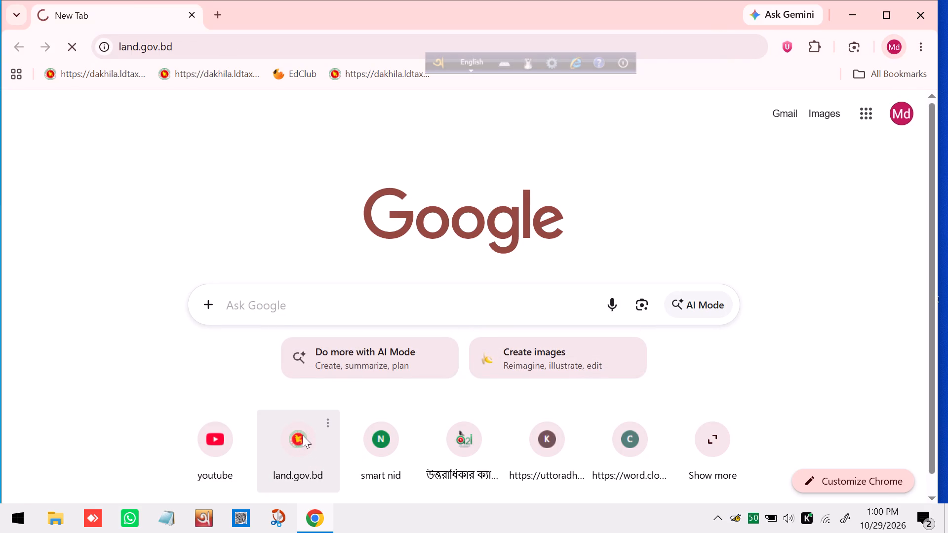